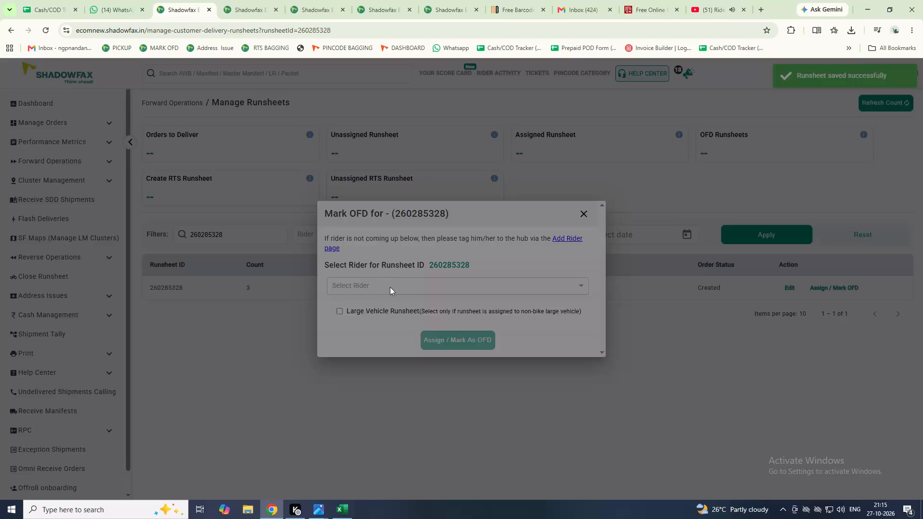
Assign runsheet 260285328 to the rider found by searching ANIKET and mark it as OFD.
left_click(388, 285)
type("ANIKET")
left_click(410, 306)
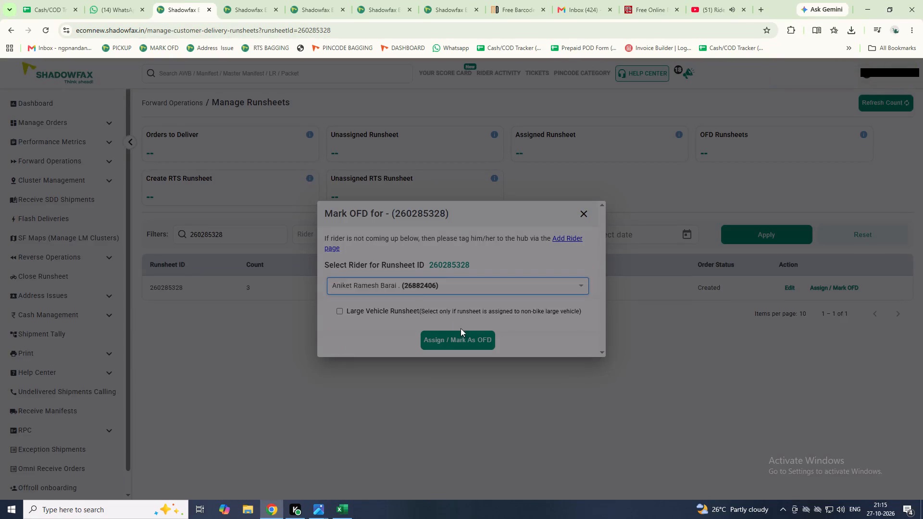
left_click(461, 334)
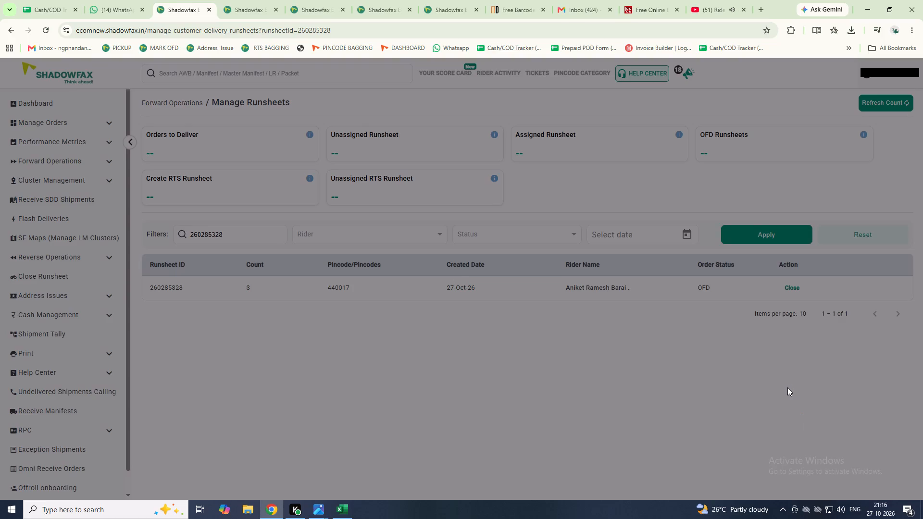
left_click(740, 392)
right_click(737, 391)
left_click_drag(238, 70, 240, 59)
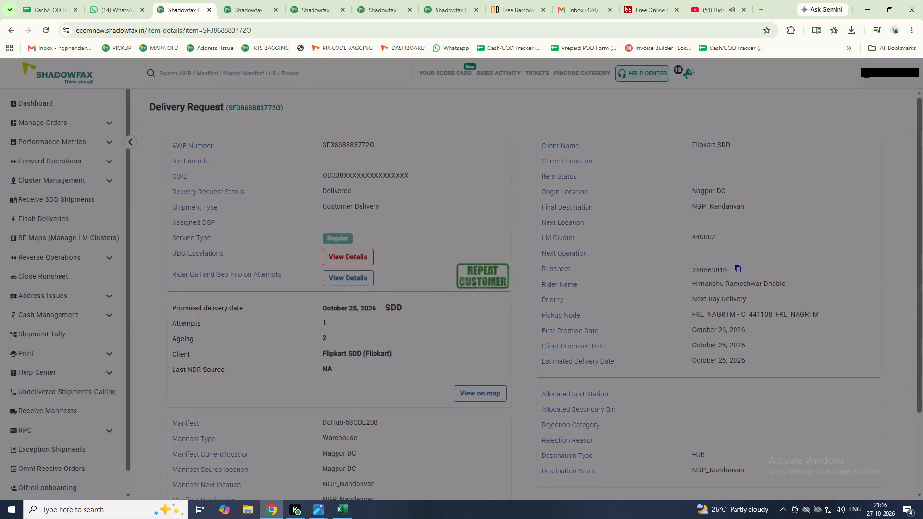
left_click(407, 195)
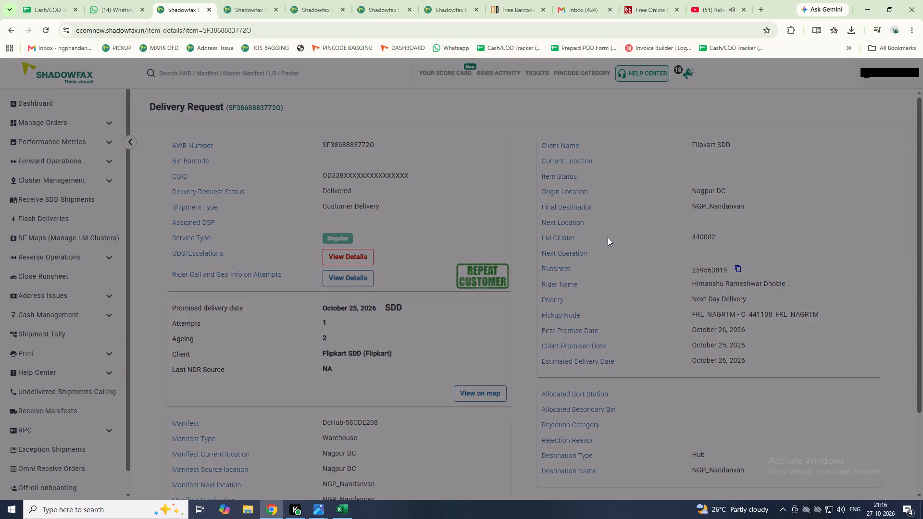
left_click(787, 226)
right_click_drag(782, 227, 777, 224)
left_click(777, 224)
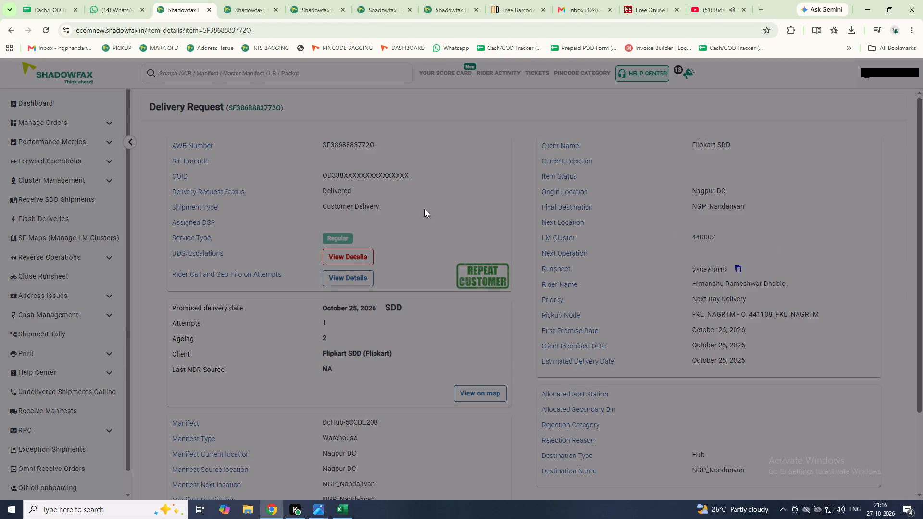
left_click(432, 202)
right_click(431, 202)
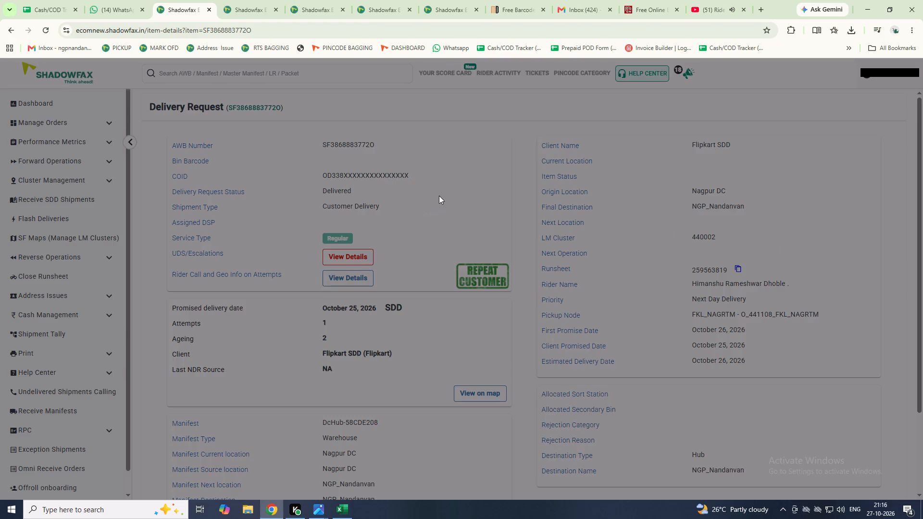
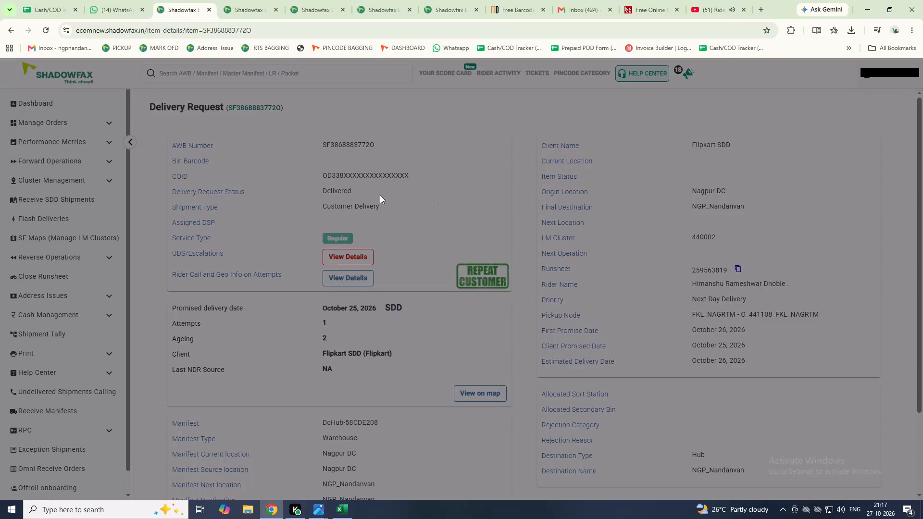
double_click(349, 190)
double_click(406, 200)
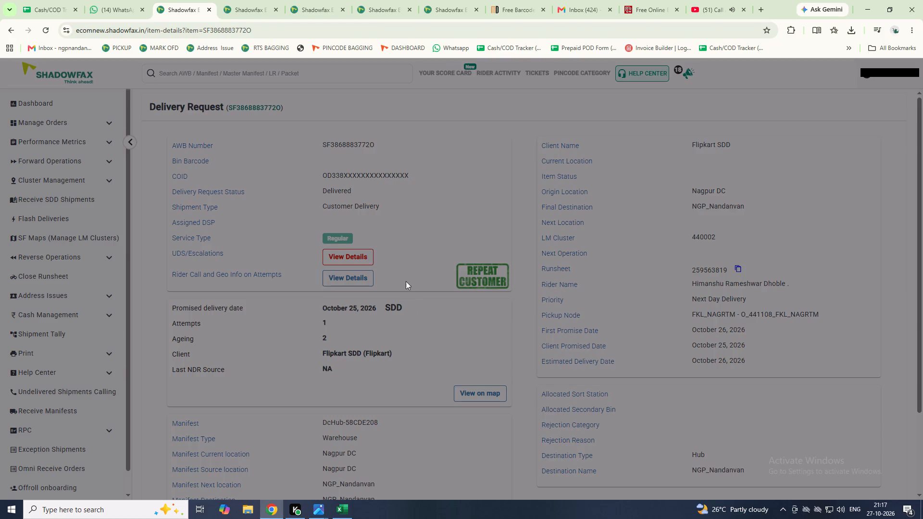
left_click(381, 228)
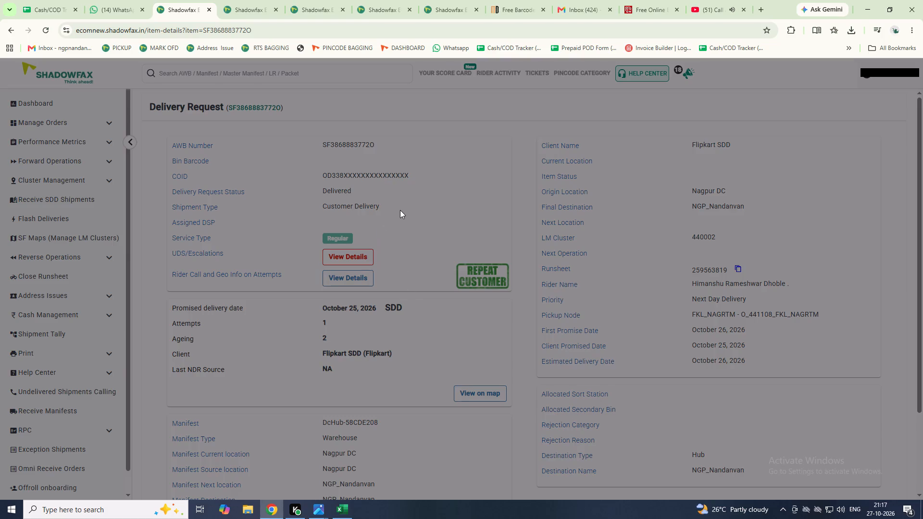
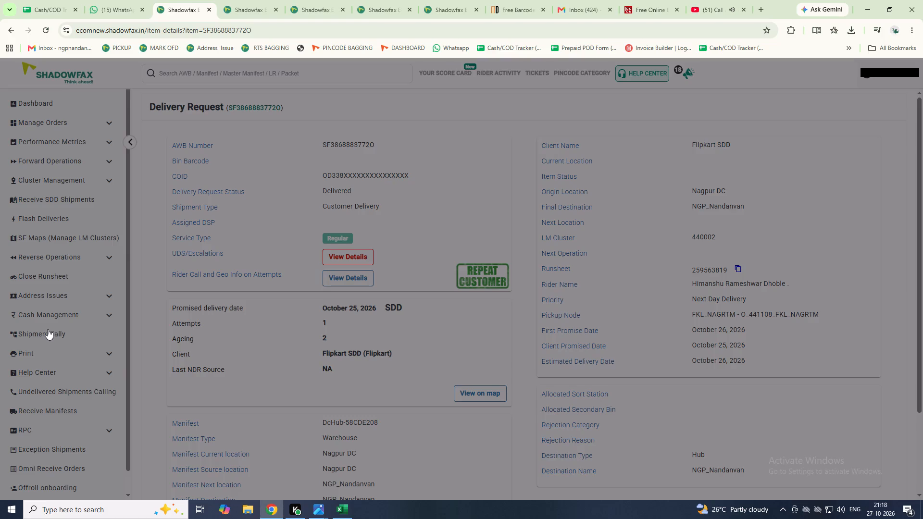
Start a runsheet closure with runsheet type Forward for the rider found by searching HIMAN.
left_click(55, 278)
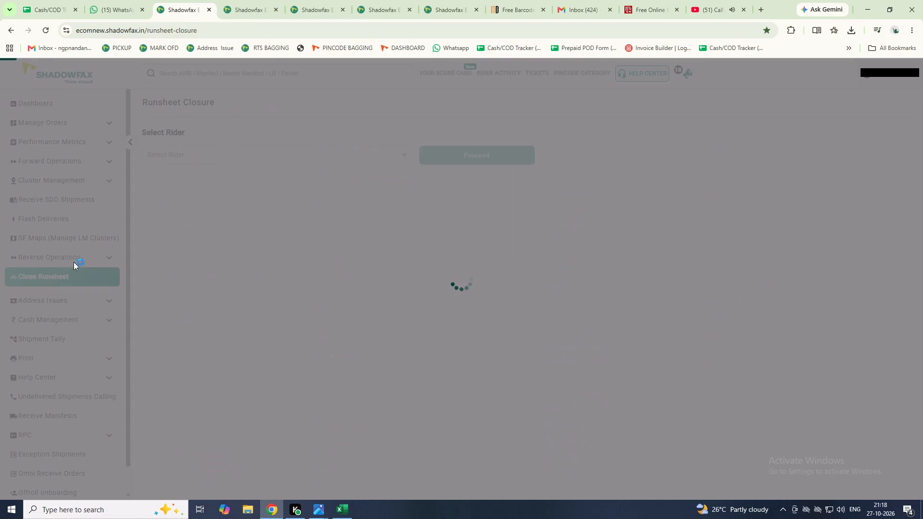
left_click(216, 153)
left_click(214, 159)
left_click(209, 178)
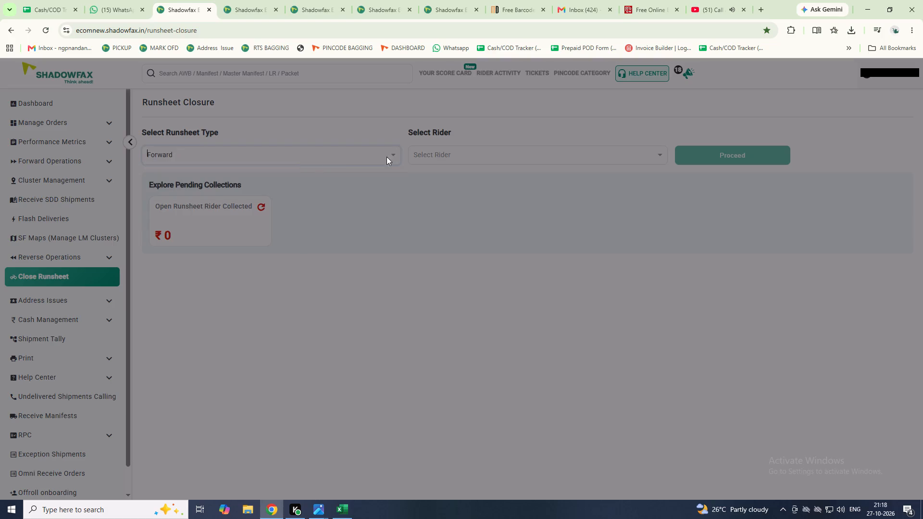
left_click(438, 157)
key("a")
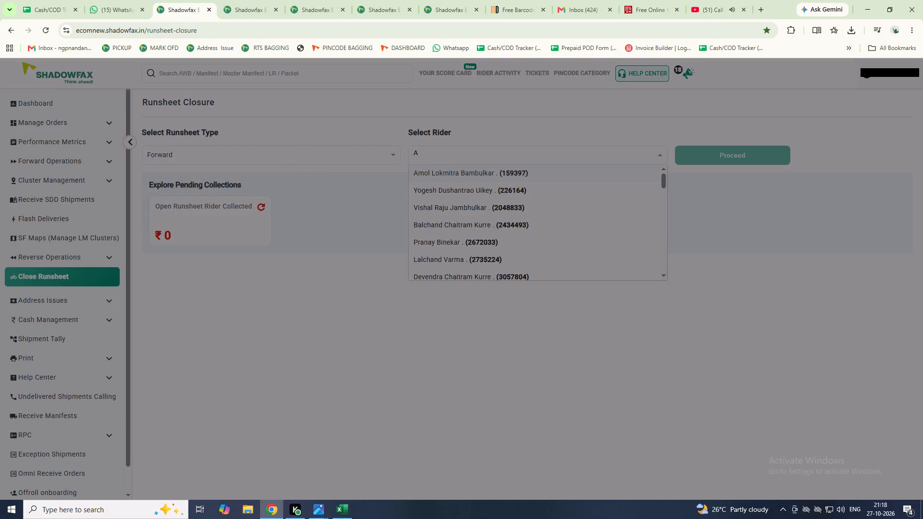
key("BackSpace")
type("HIMAN")
left_click_drag(447, 170, 455, 168)
left_click(693, 159)
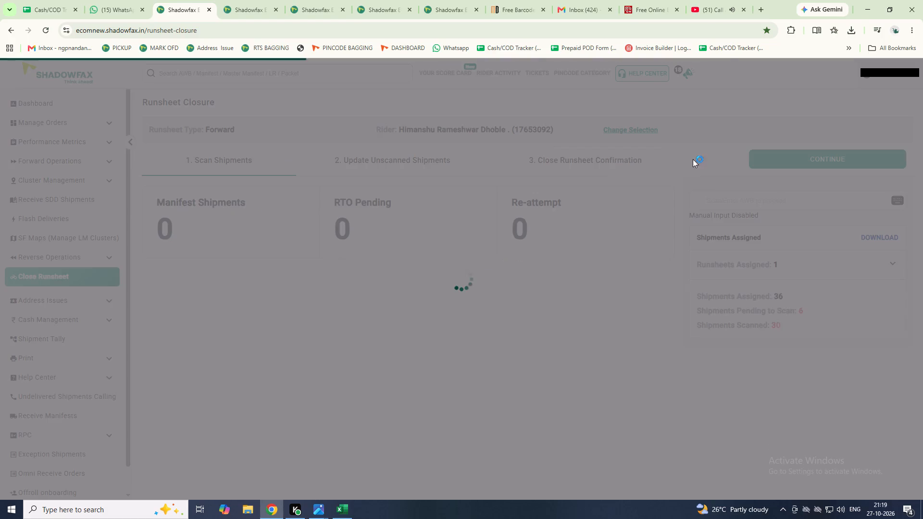
Scan the rider's pending shipments and advance to the Close Runsheet Confirmation stage.
left_click(719, 200)
left_click(719, 199)
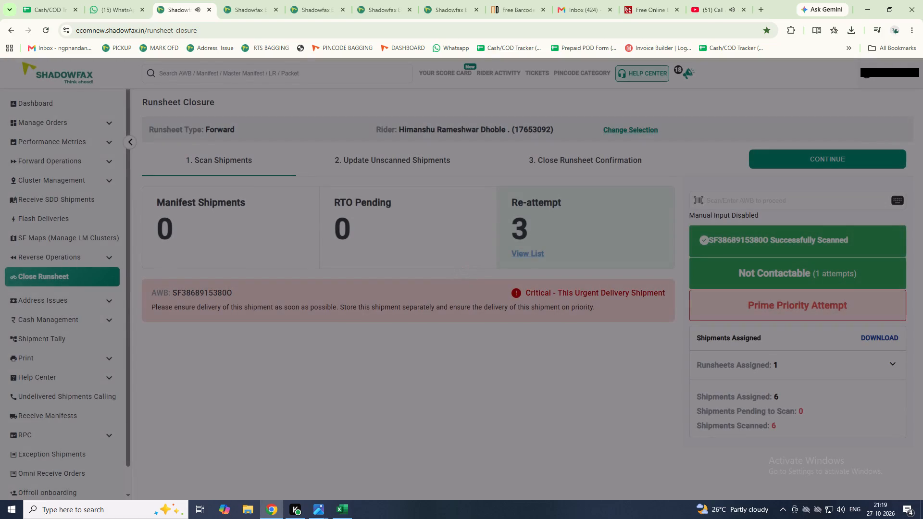
left_click(598, 163)
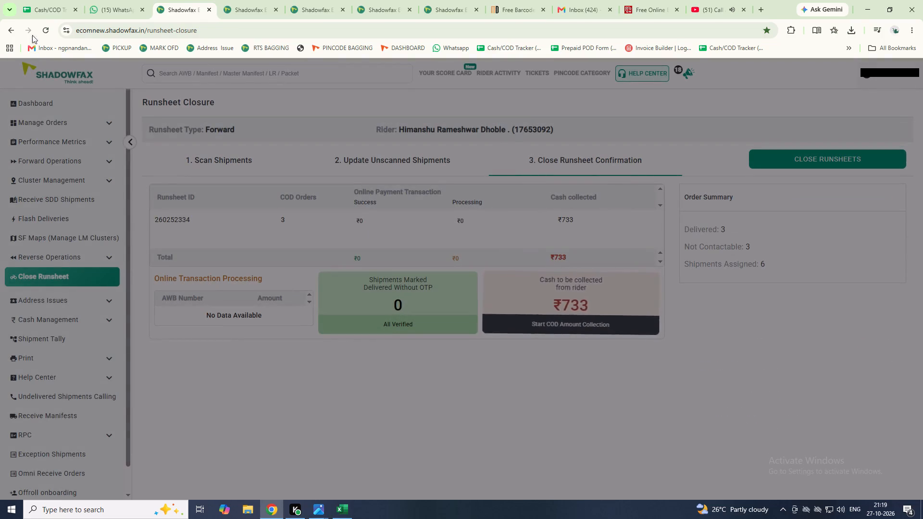
In the Cash/COD Tracker spreadsheet, enter 733 as the Demo amount for rider 17 in the 20-10-2026 block.
left_click(48, 9)
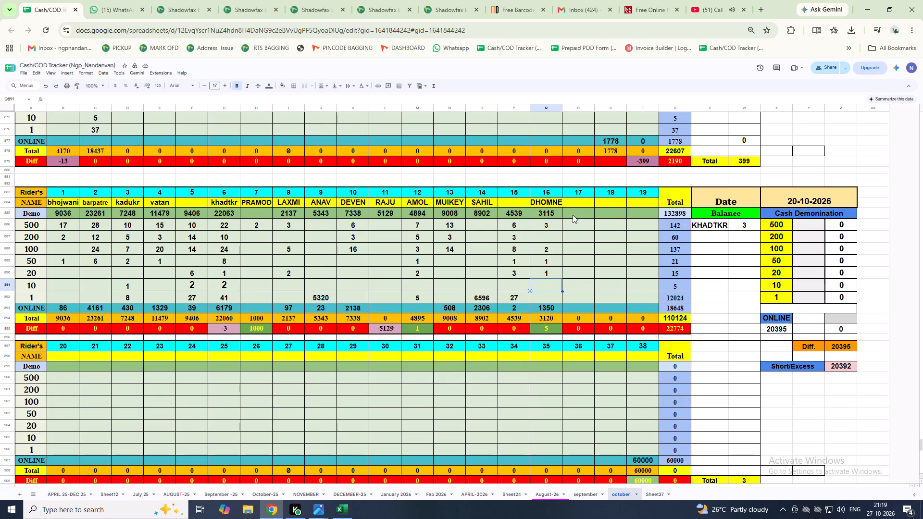
left_click(573, 215)
type("733")
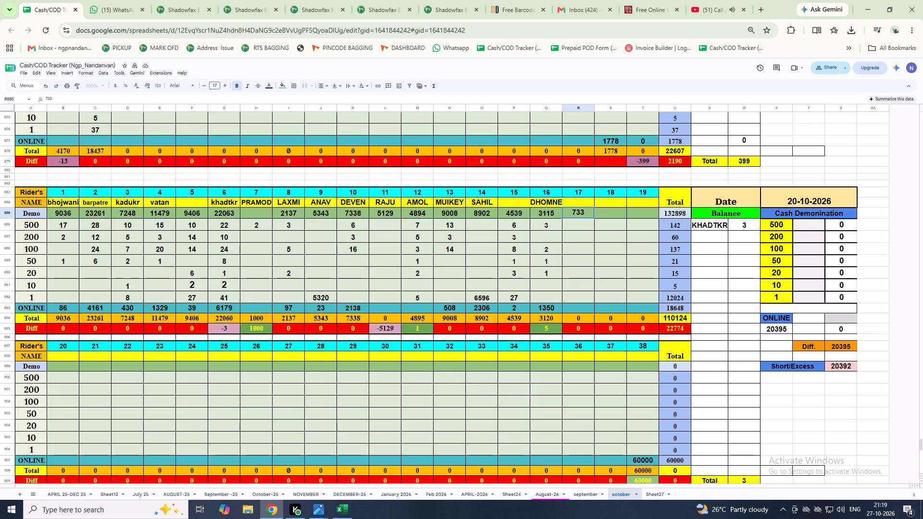
key("Return")
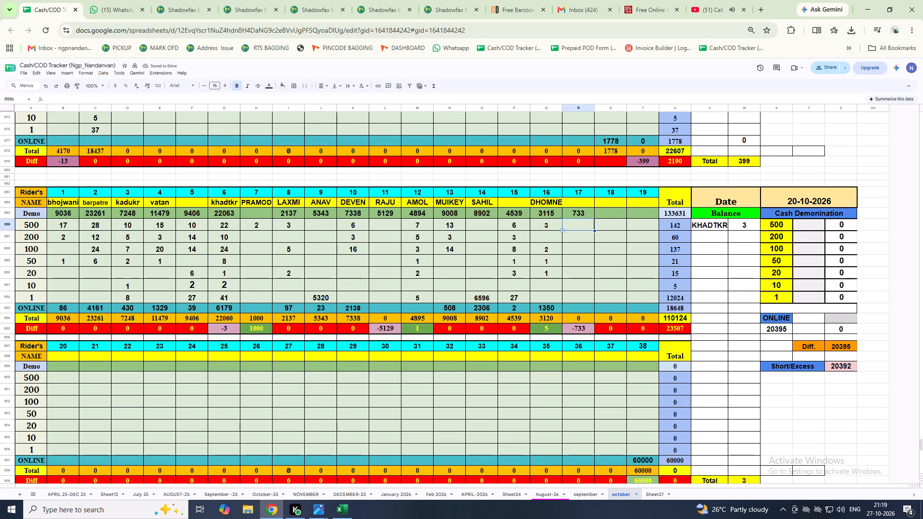
Fill rider 17's cash denominations: 1 for 200, 5 for 100, 1 for 20, 1 for 10, and 3 for 1.
key("Return")
key("Return")
key("2")
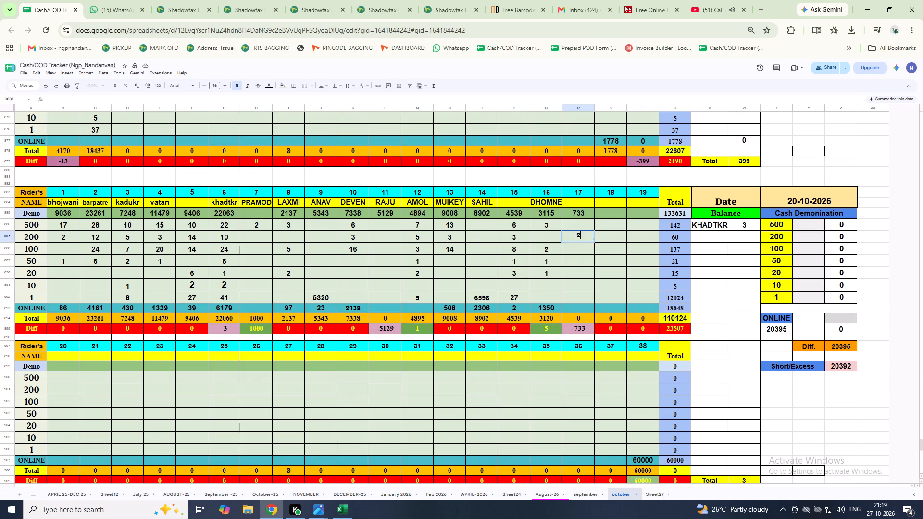
key("Return")
key("Up")
key("1")
key("Return")
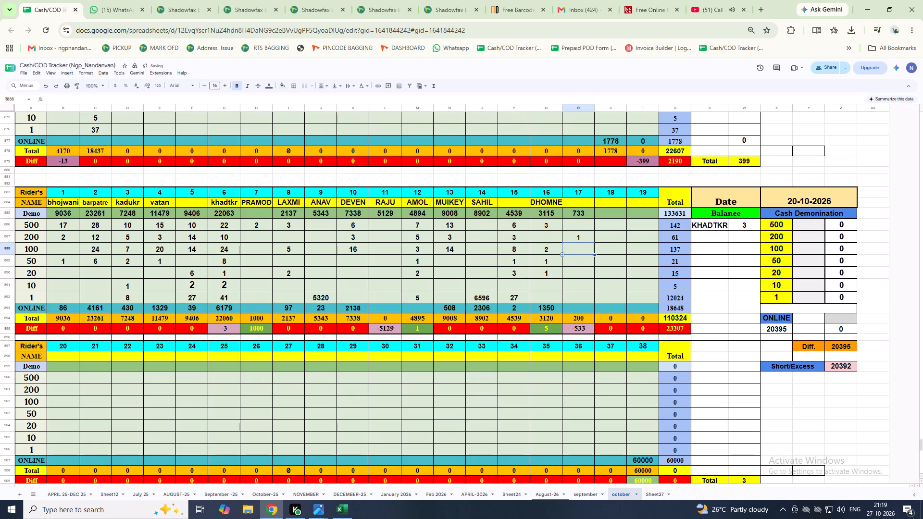
key("5")
key("Return")
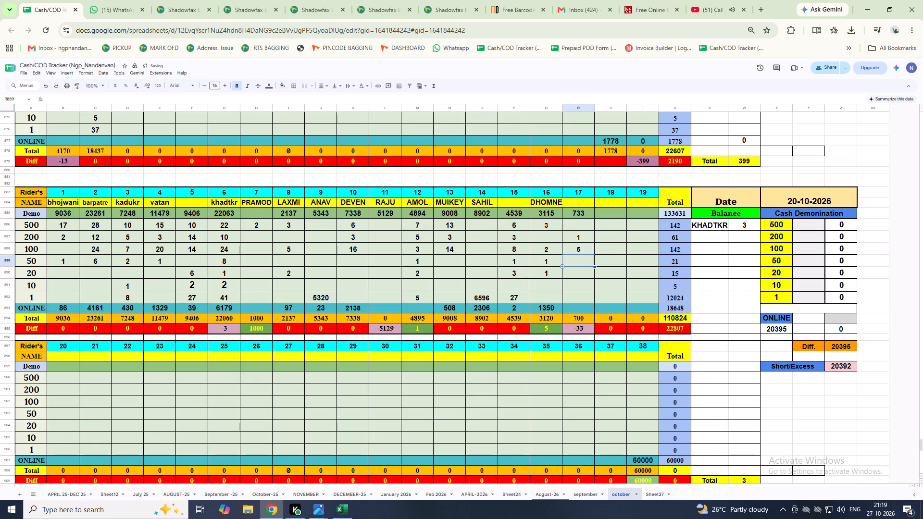
key("Return")
key("Return")
key("1")
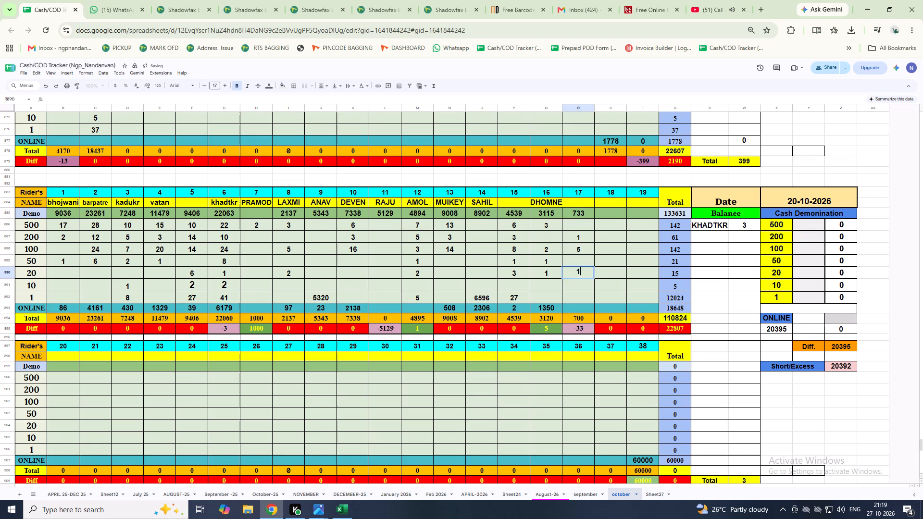
key("Return")
key("1")
key("Return")
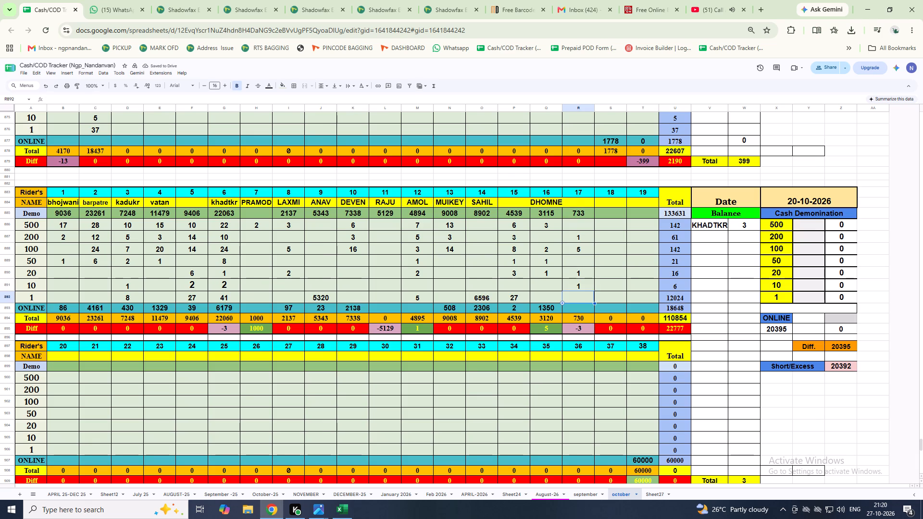
key("3")
key("Return")
Enter HIMANHU as the name of rider 17 above the 733 amount.
left_click(575, 203)
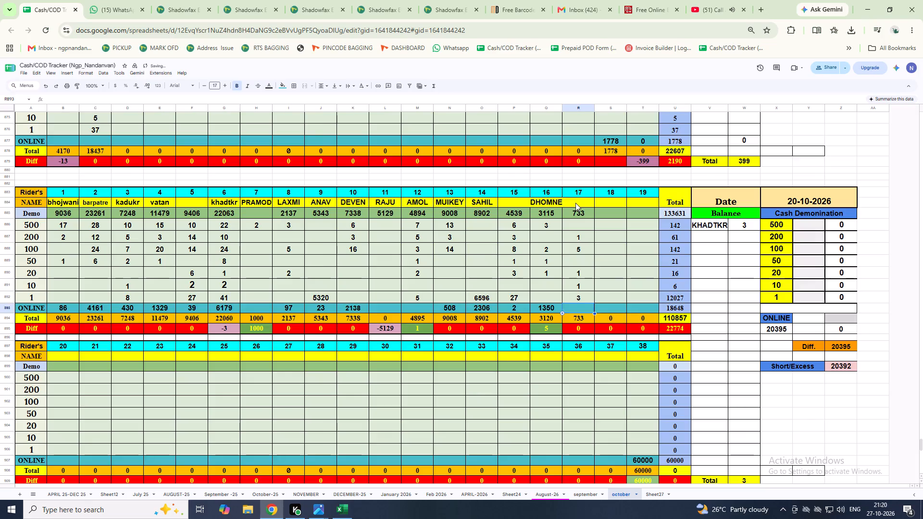
type("HIMANHU")
key("Return")
key("Return")
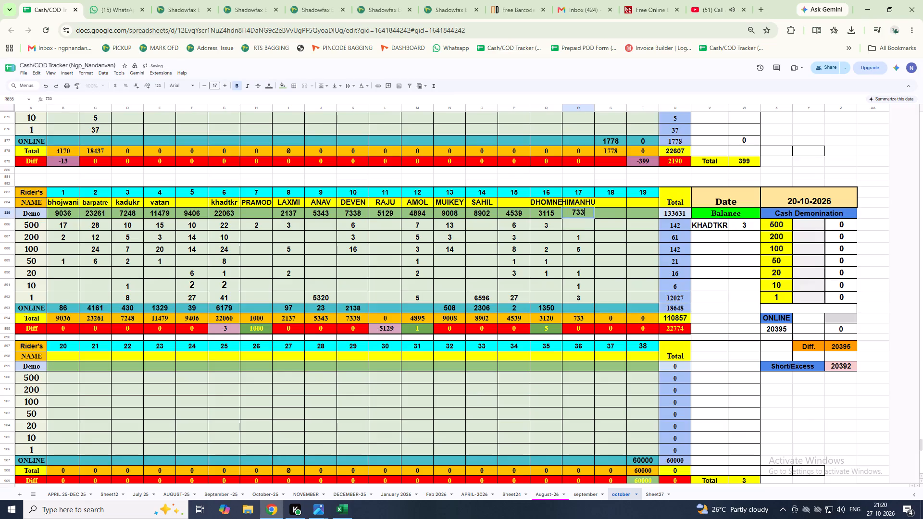
Back in the Shadowfax runsheet closure, record a COD payment of 733 as cash in hand.
left_click(170, 13)
left_click(555, 325)
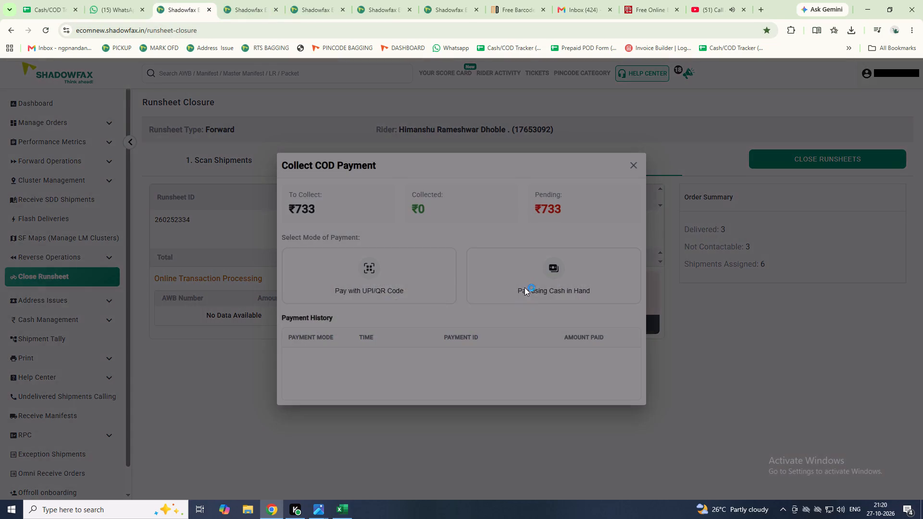
double_click(524, 287)
left_click(506, 291)
left_click(467, 334)
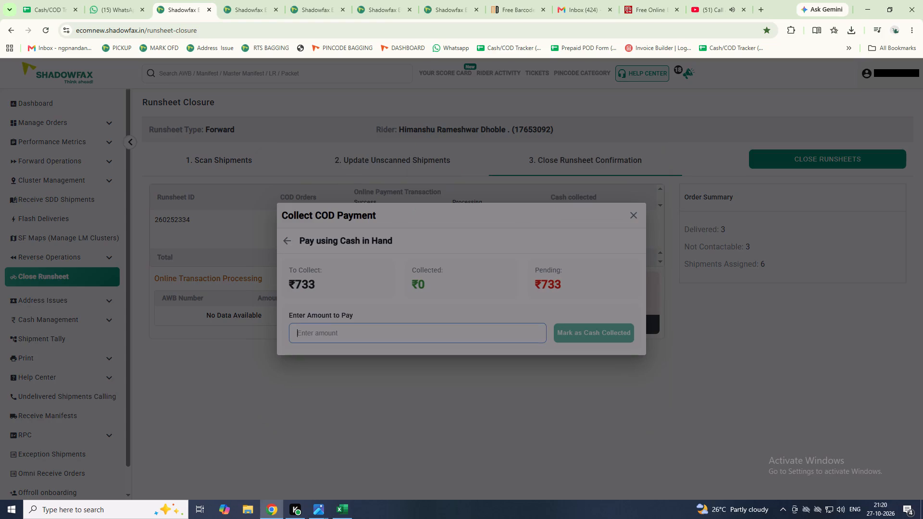
type("733")
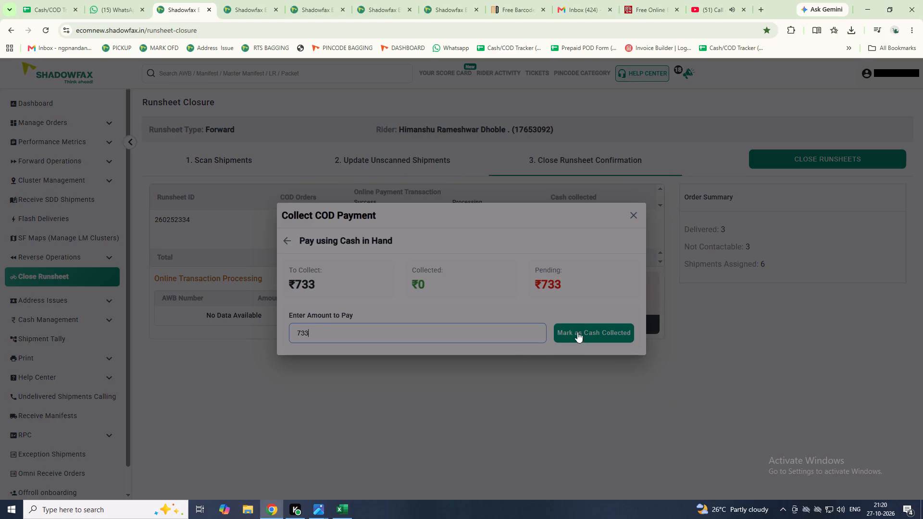
left_click(577, 332)
left_click(635, 162)
left_click(635, 163)
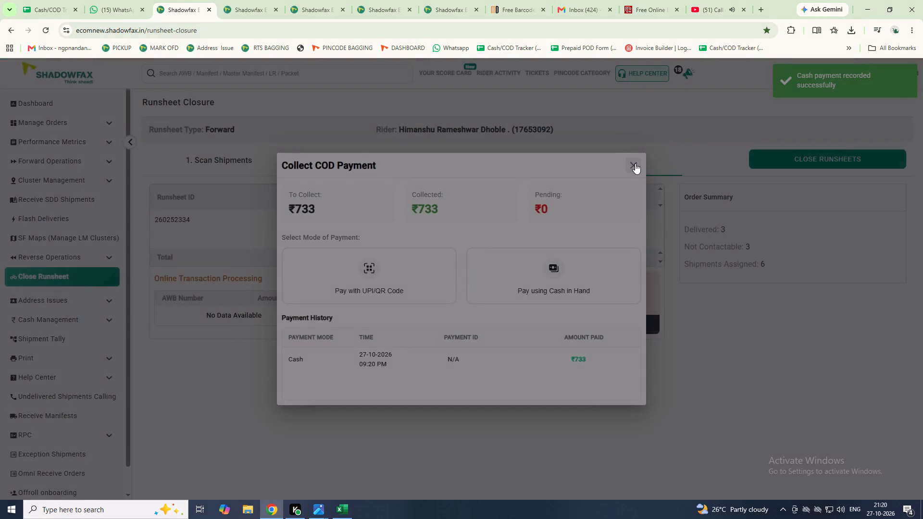
Mark the rider's cash as collected and close the runsheet.
left_click(628, 325)
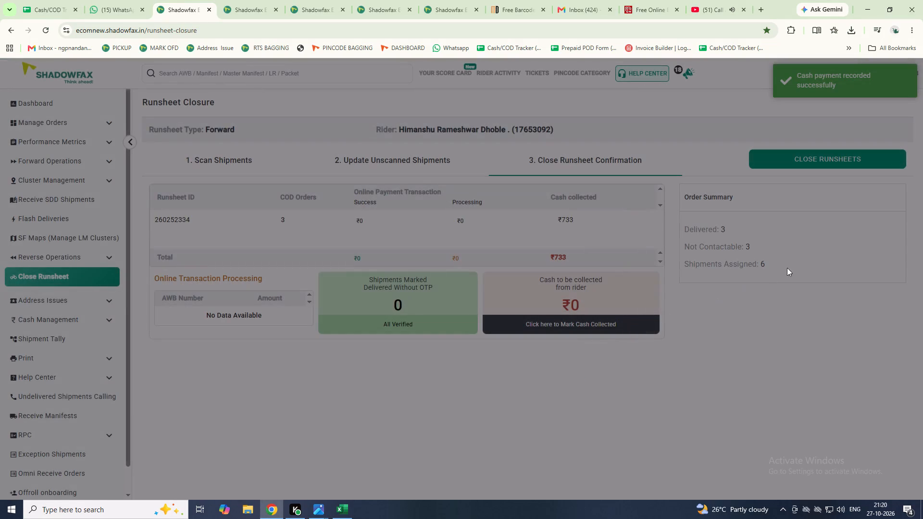
left_click(786, 158)
left_click(608, 324)
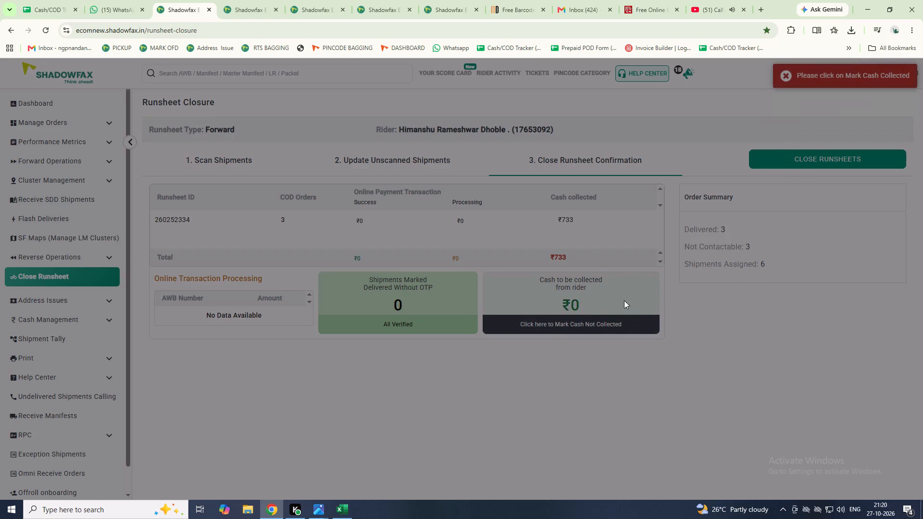
left_click(770, 158)
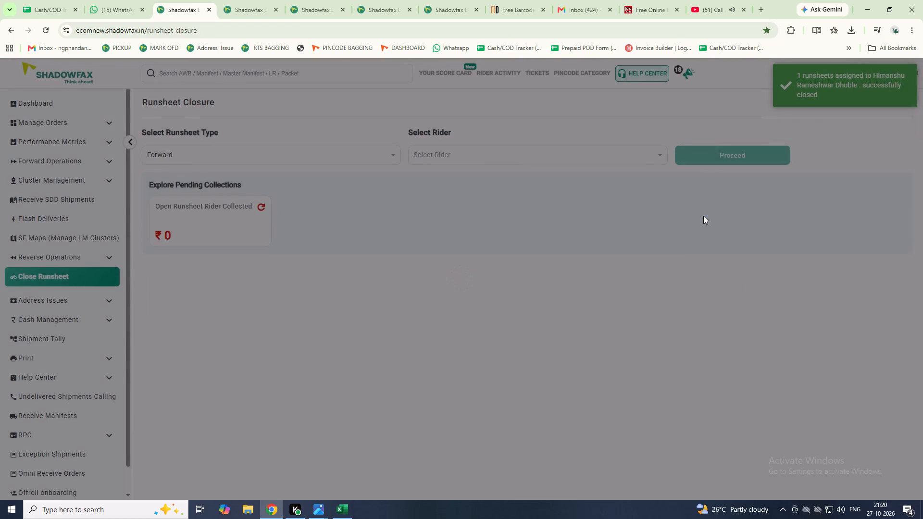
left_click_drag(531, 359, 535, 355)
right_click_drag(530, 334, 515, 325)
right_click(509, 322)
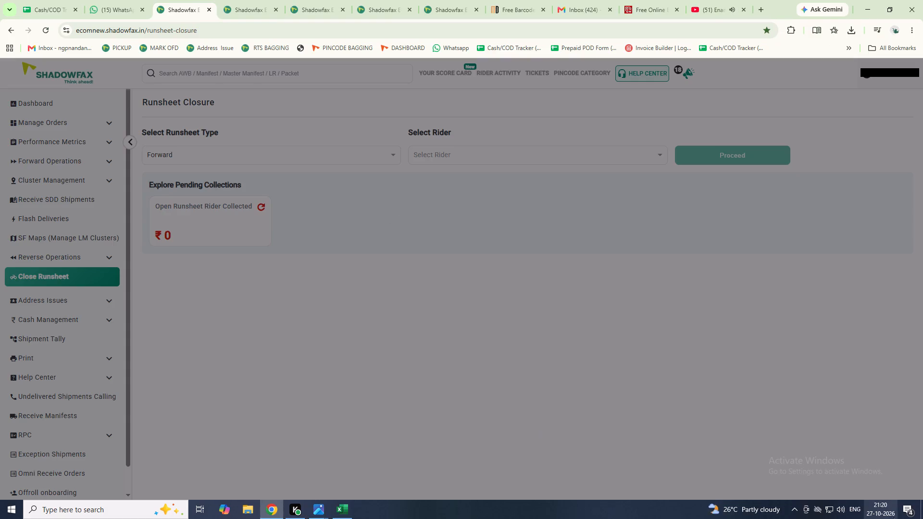
Set the system headphone volume to 57.
left_click(845, 513)
left_click(844, 486)
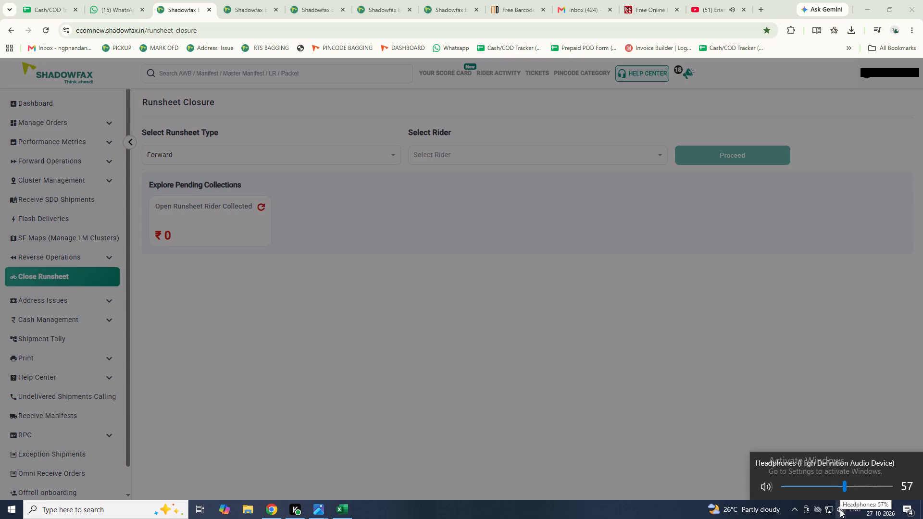
left_click(728, 517)
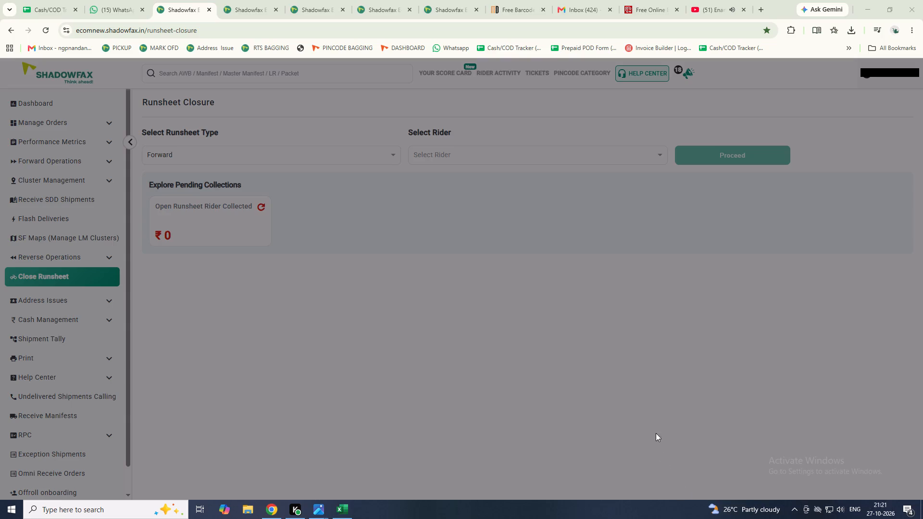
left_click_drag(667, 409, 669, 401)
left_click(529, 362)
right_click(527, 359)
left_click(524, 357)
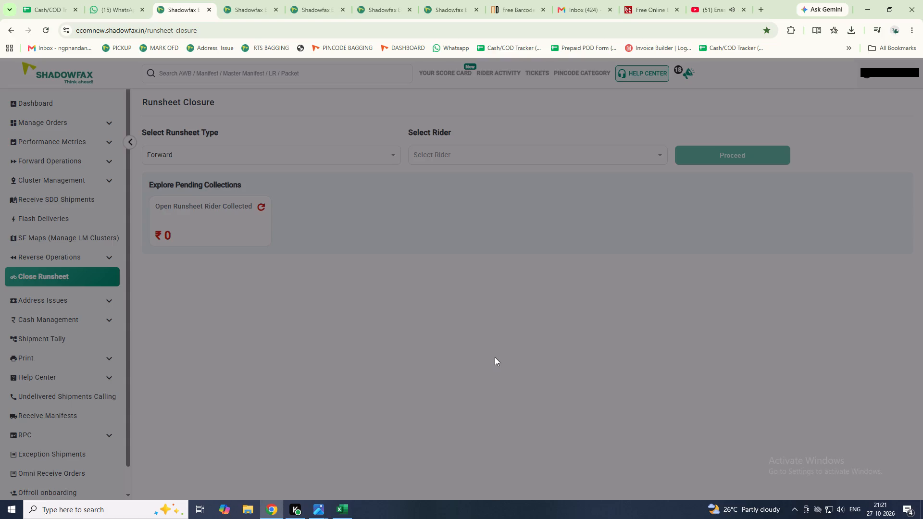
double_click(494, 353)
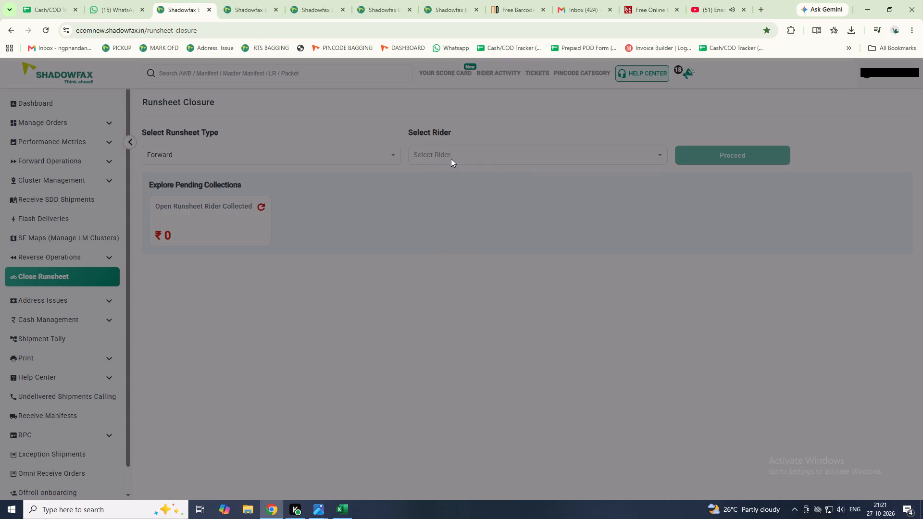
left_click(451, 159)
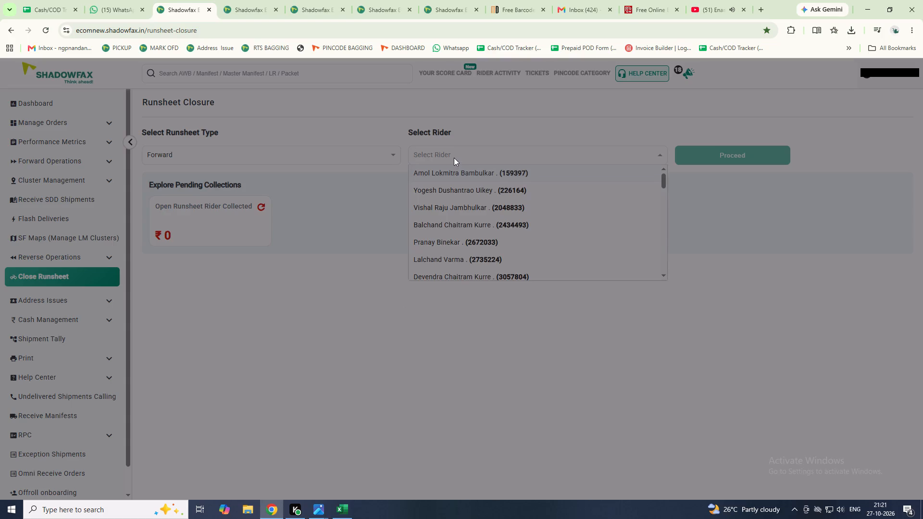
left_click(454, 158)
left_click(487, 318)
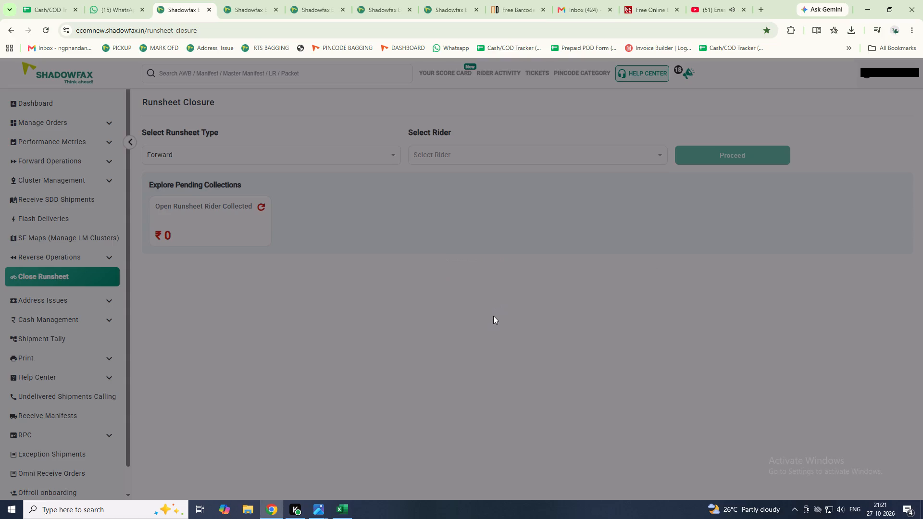
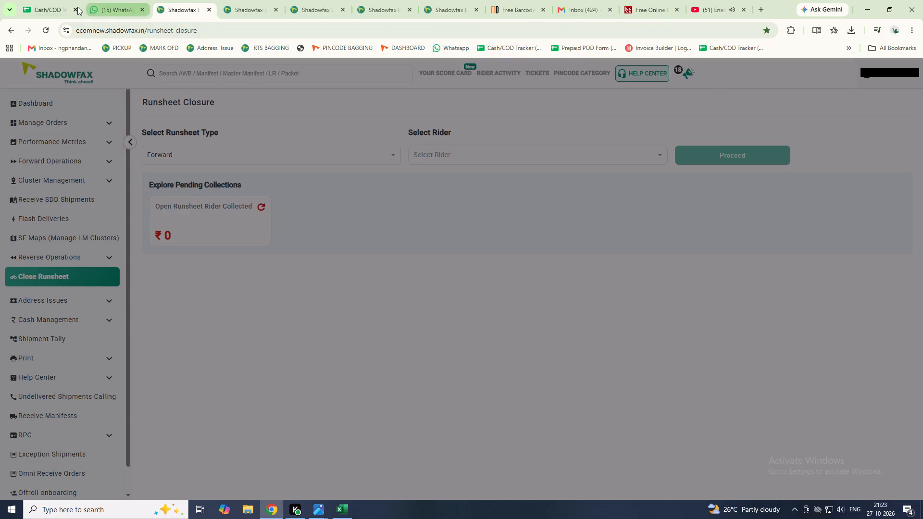
In the Cash/COD Tracker spreadsheet, enter ANCHAL as the name of rider 18.
left_click(46, 7)
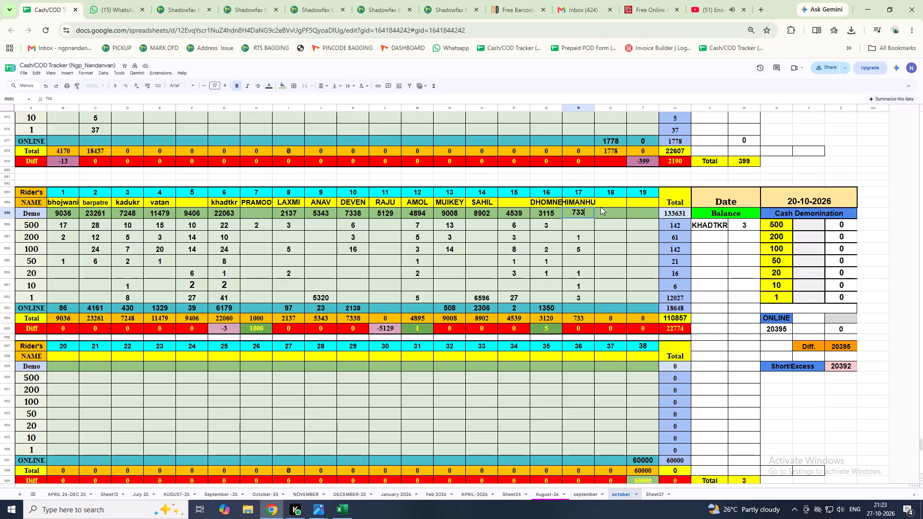
left_click(602, 206)
type("ANCHAK")
key("BackSpace")
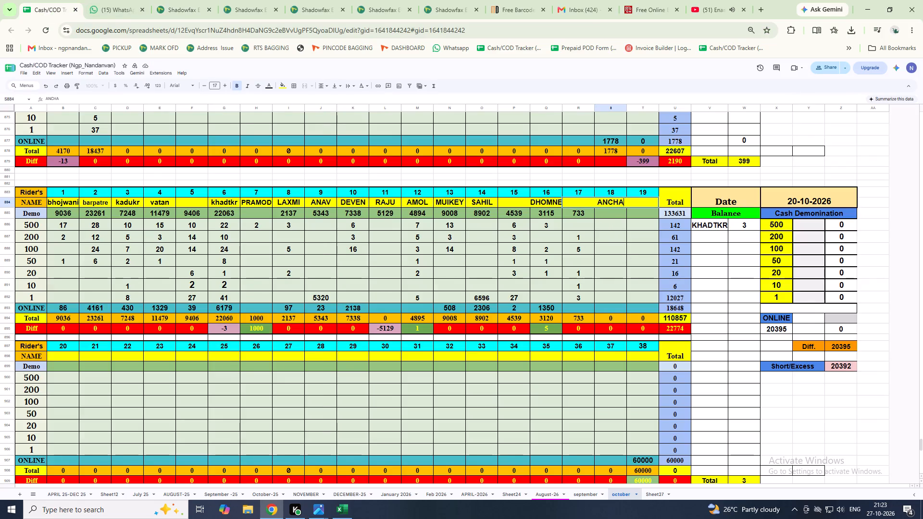
key("l")
key("Return")
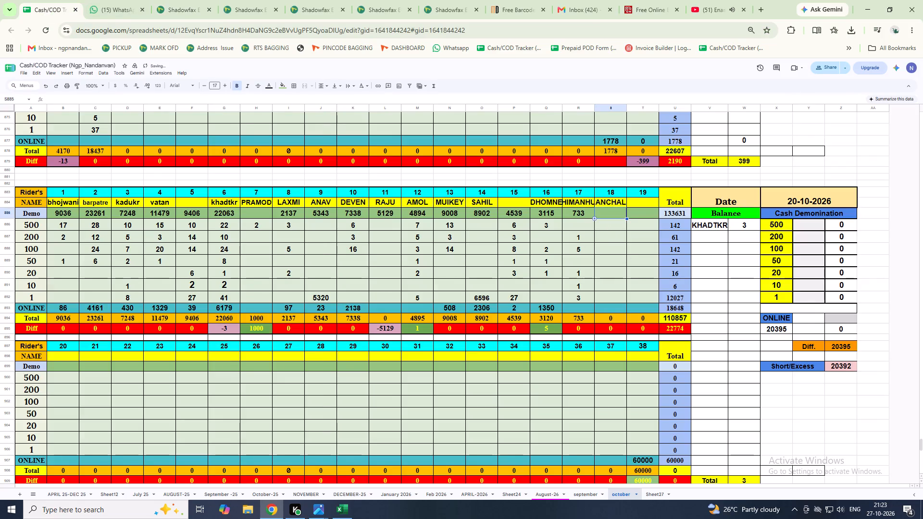
Back in the Shadowfax portal, search riders for OM, open the forward runsheet closure for the rider whose first name is Omprakash, and ready the AWB scan field.
left_click(177, 3)
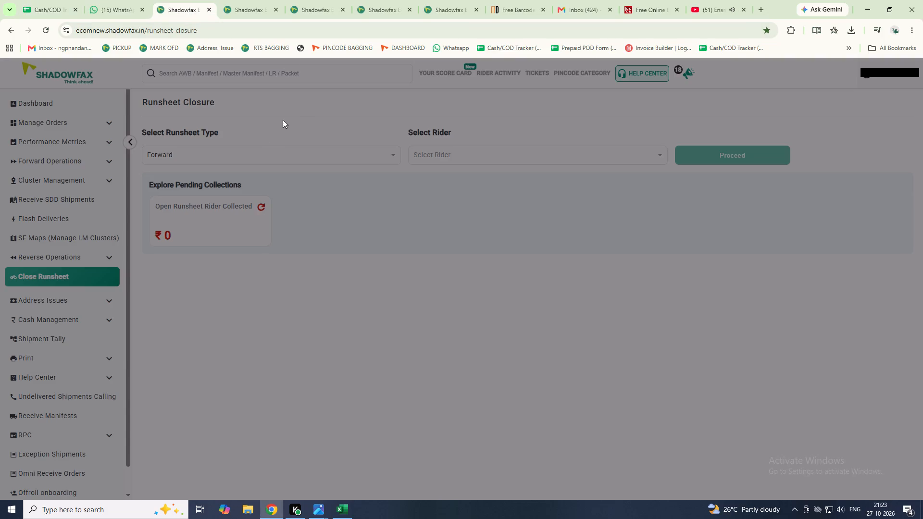
left_click(424, 156)
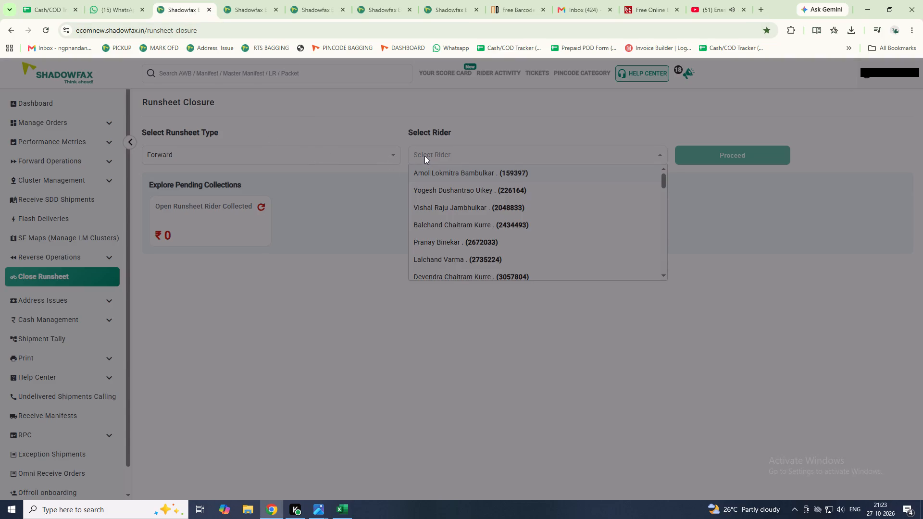
type("OM")
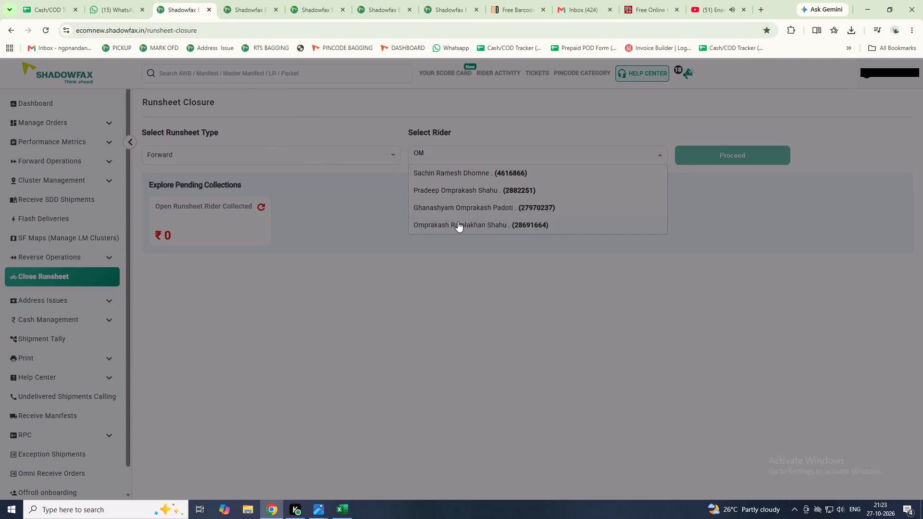
left_click_drag(458, 222, 462, 217)
left_click(705, 157)
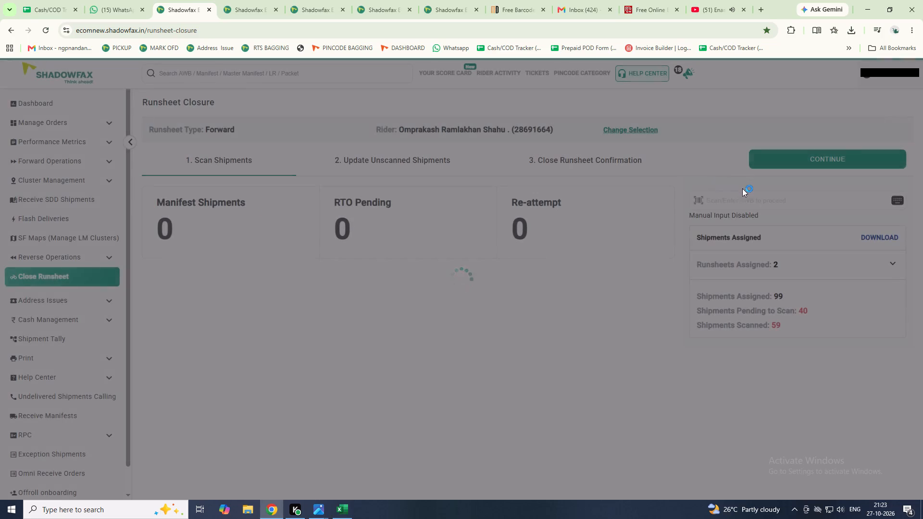
triple_click(736, 195)
double_click(736, 194)
double_click(738, 196)
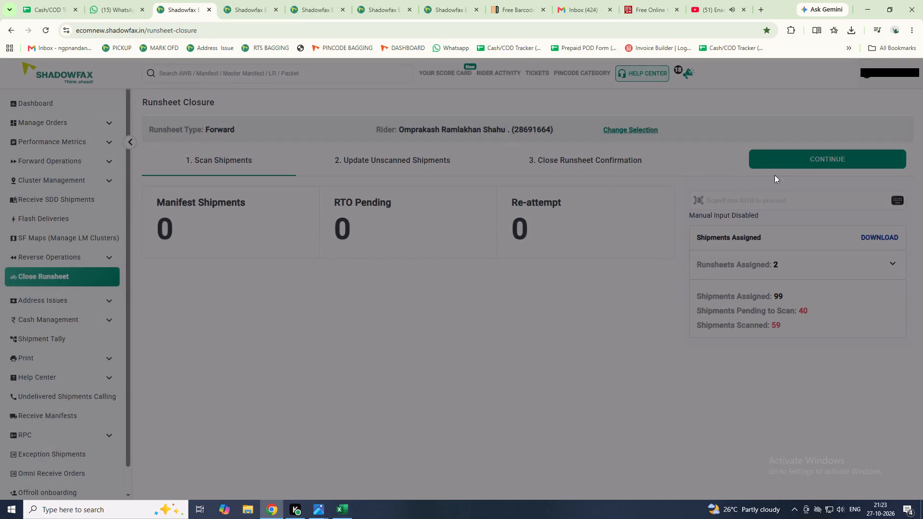
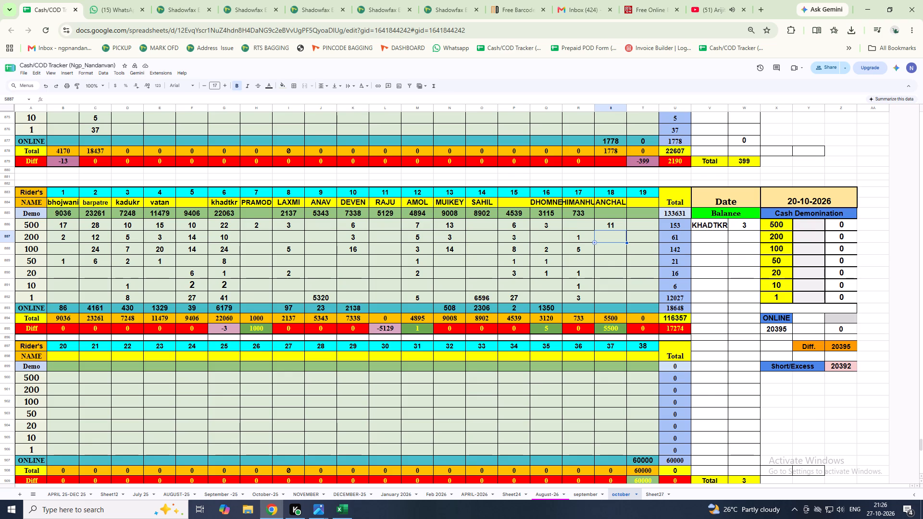
In rider 18 ANCHAL's tracker column, enter note counts of 4 for 200, 23 for 100, 2 for 50 and 3 for 20.
key("4")
key("Return")
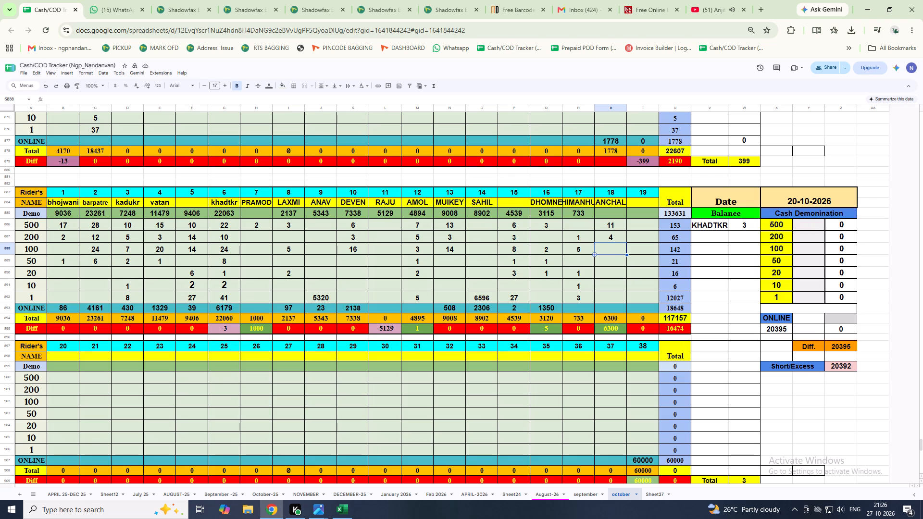
type("23")
key("Return")
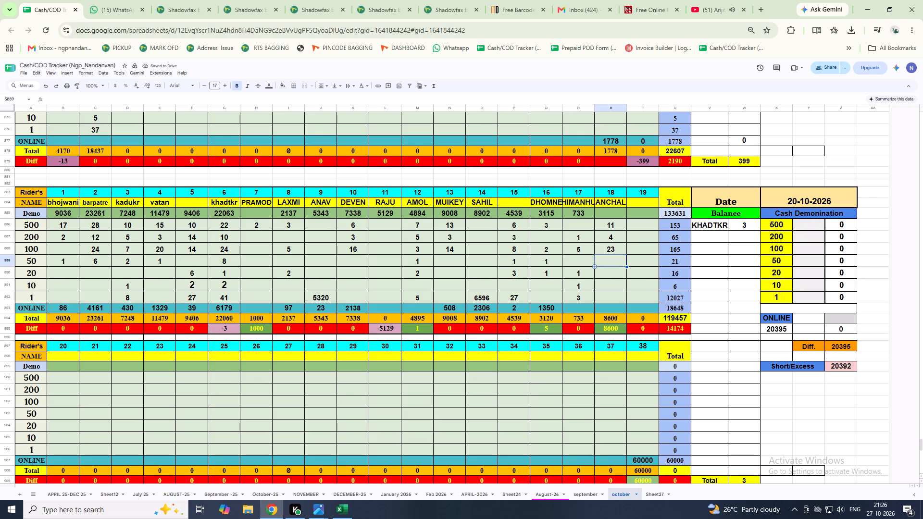
key("2")
key("Return")
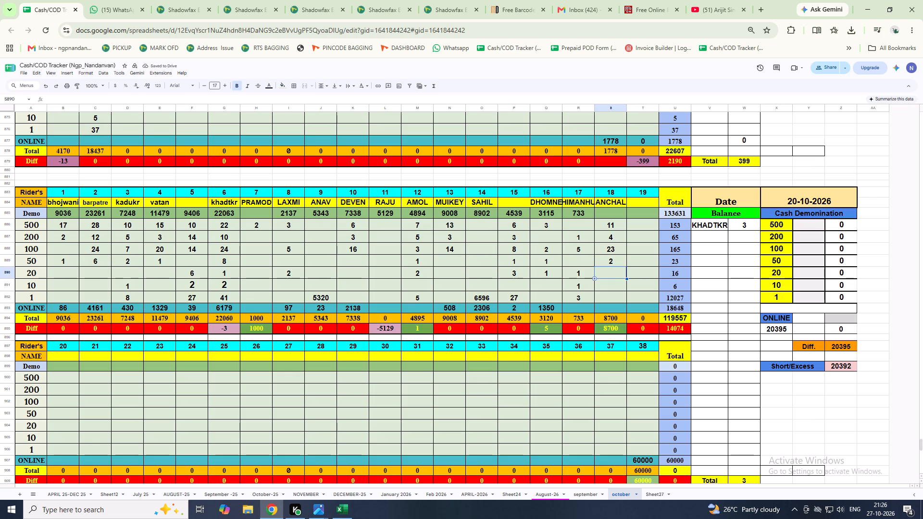
key("3")
key("Return")
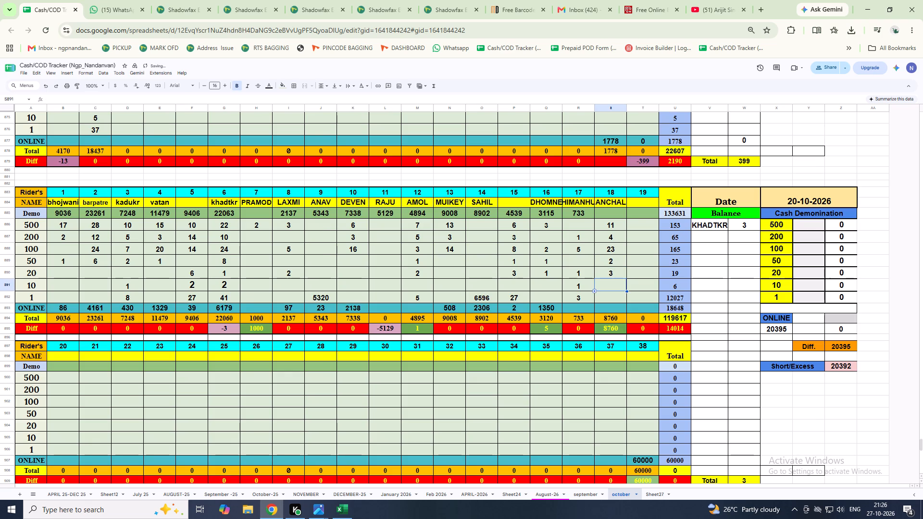
Enter 10366 as the Demo amount for rider 18 ANCHAL.
left_click(616, 213)
type("10366")
key("Return")
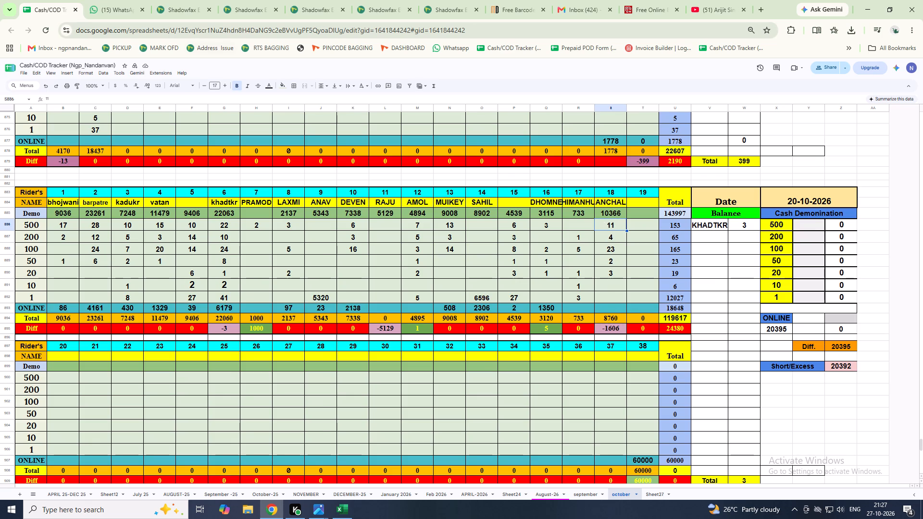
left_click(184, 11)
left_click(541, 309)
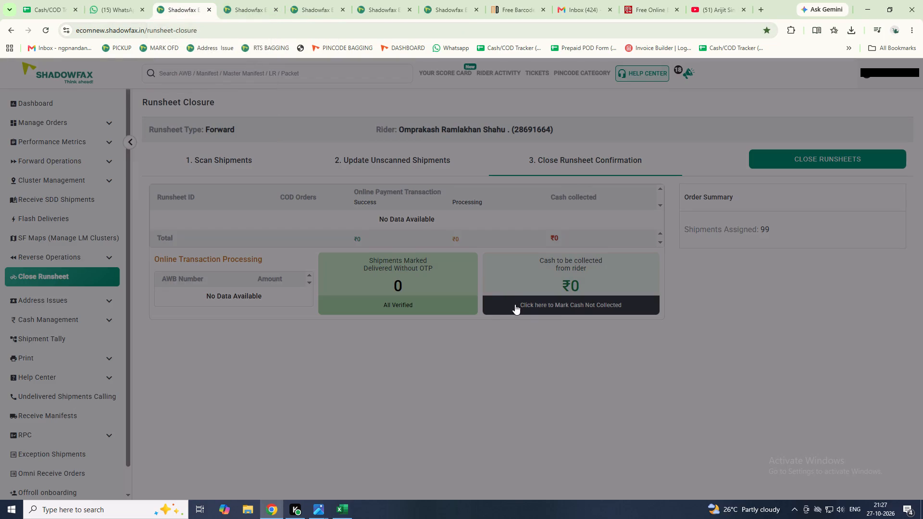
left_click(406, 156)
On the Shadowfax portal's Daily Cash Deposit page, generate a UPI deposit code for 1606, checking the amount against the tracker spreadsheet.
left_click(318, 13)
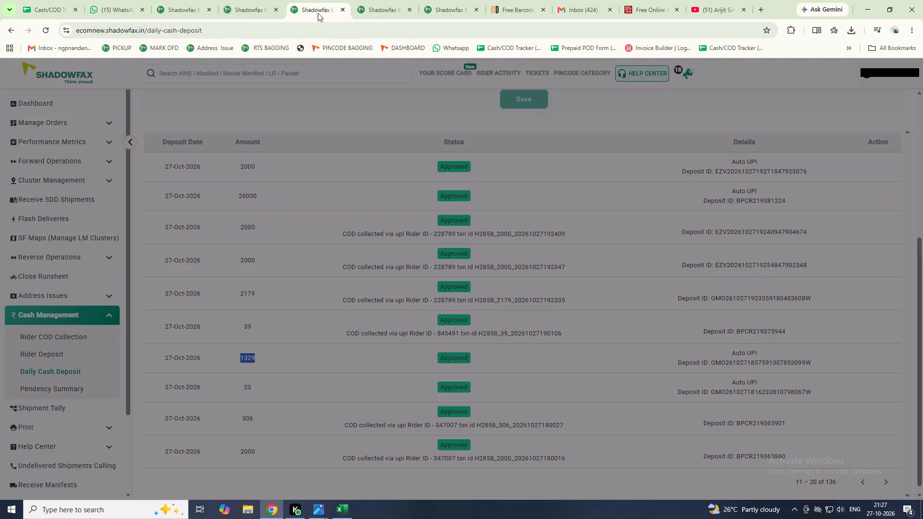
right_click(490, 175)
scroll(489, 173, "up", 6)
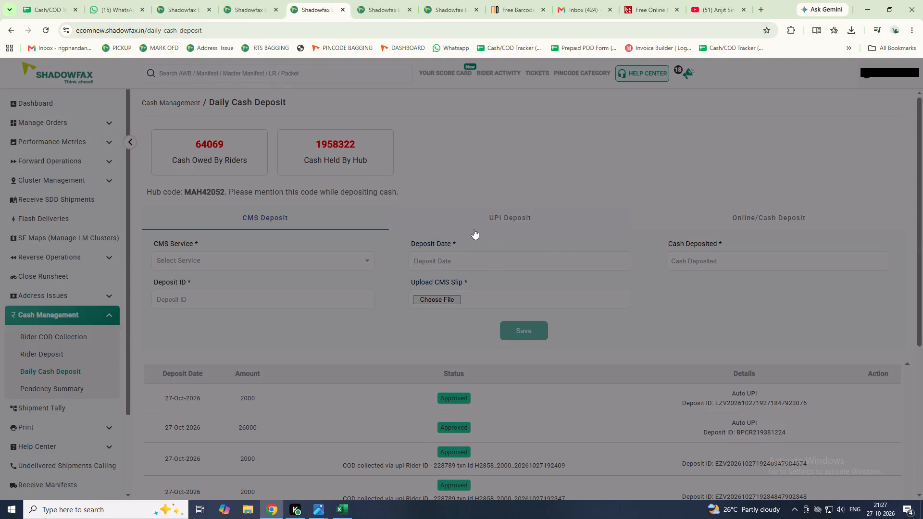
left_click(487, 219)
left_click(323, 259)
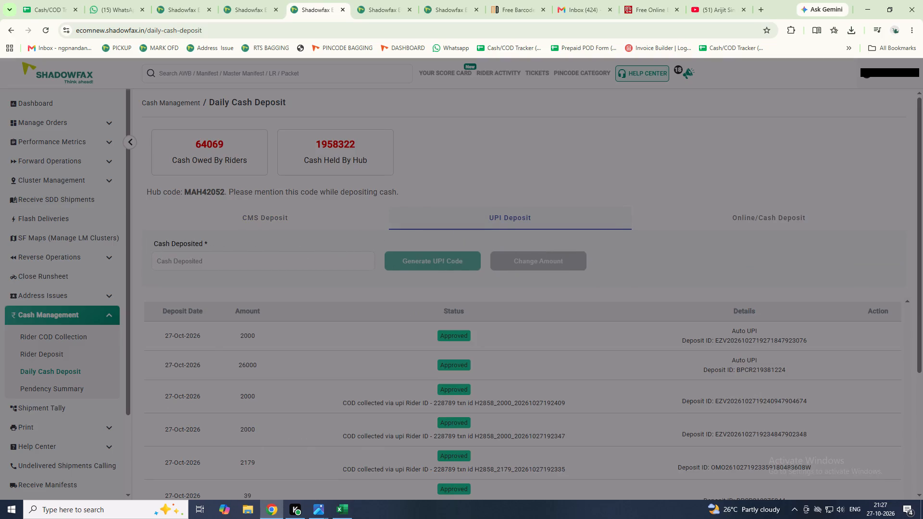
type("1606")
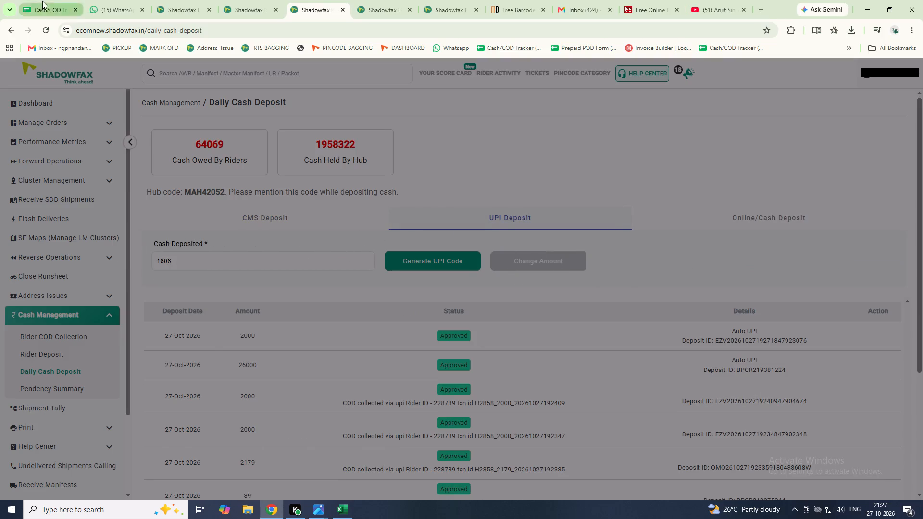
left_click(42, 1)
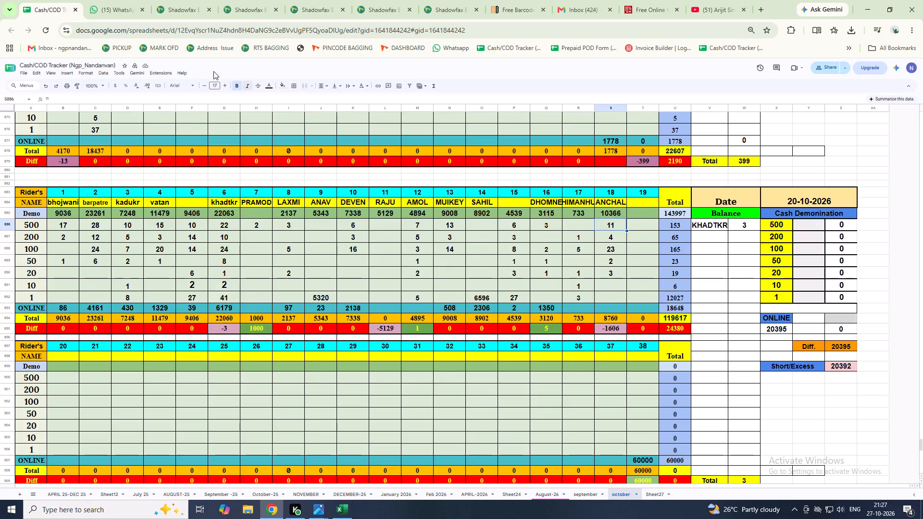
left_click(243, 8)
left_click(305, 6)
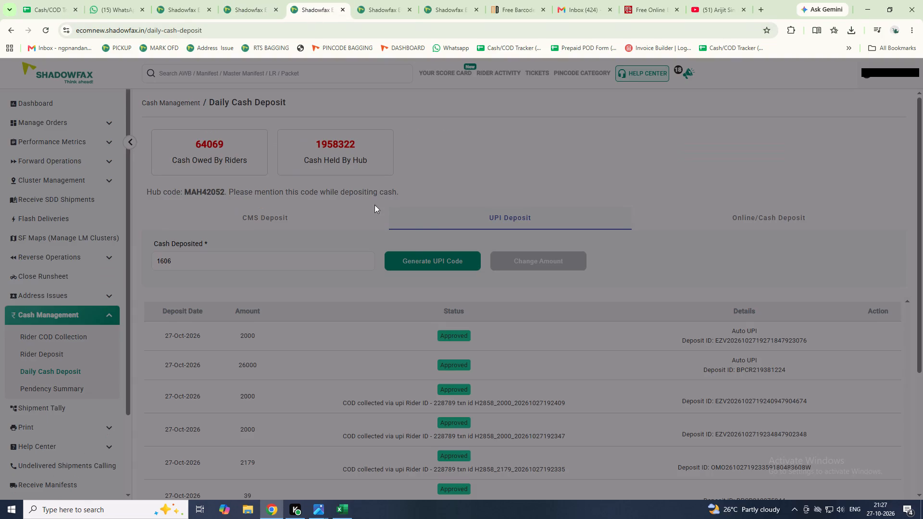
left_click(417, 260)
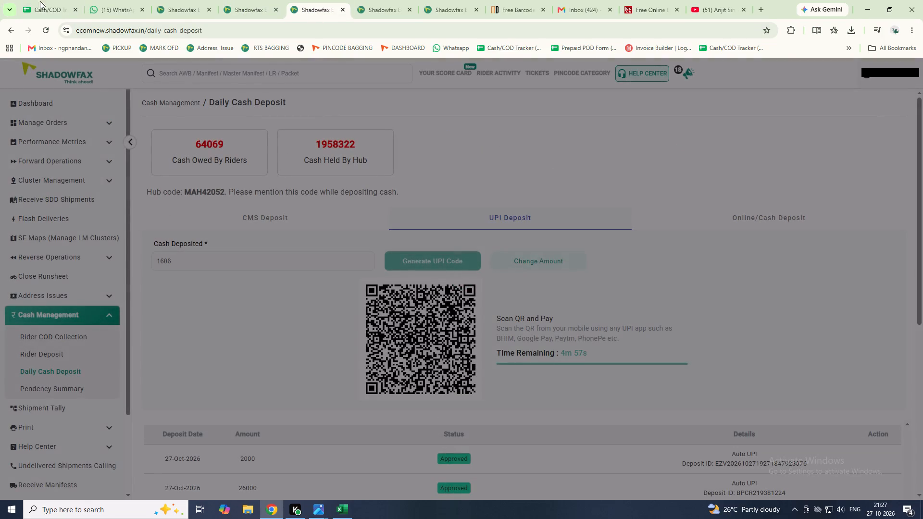
Back in the Cash/COD Tracker spreadsheet, enter 49 as the count of 1-rupee coins for rider 18 ANCHAL.
left_click(74, 0)
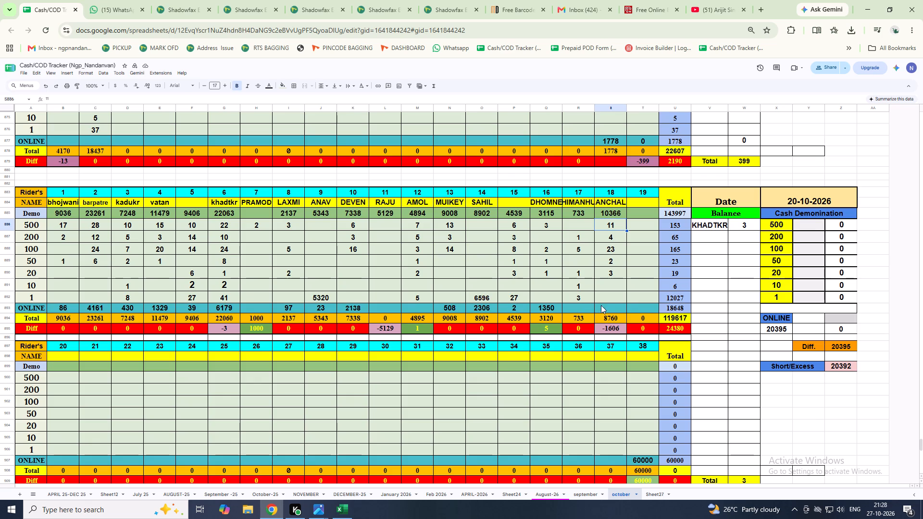
left_click(621, 298)
type("49")
key("Return")
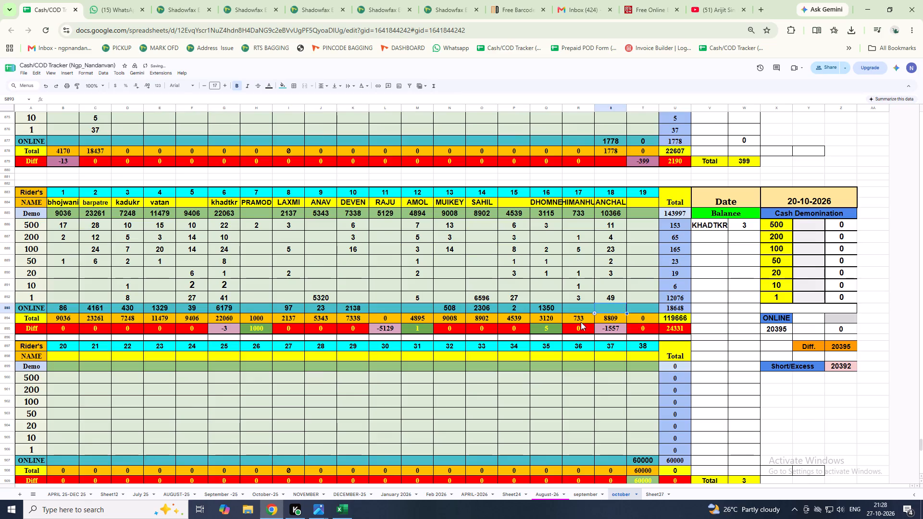
On the portal's Daily Cash Deposit page, change the UPI deposit amount to 1557 and generate a new UPI code.
left_click(314, 13)
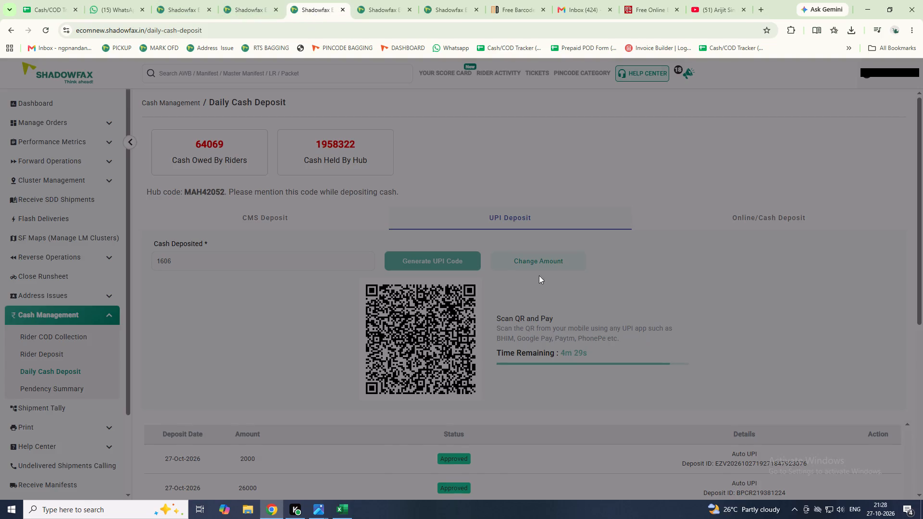
left_click(532, 259)
left_click(323, 262)
key("BackSpace")
key("BackSpace")
key("BackSpace")
key("BackSpace")
key("BackSpace")
key("BackSpace")
key("BackSpace")
key("BackSpace")
key("BackSpace")
key("BackSpace")
key("BackSpace")
key("BackSpace")
key("BackSpace")
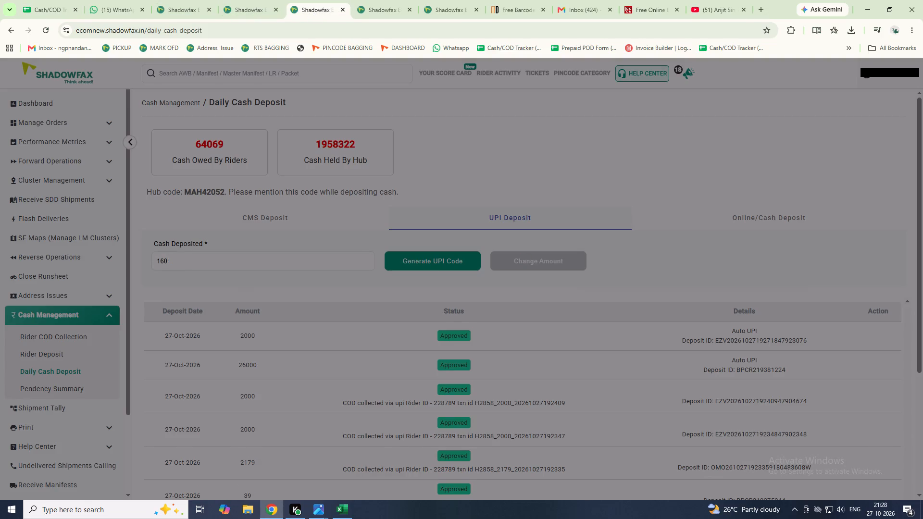
type("1558")
key("BackSpace")
key("7")
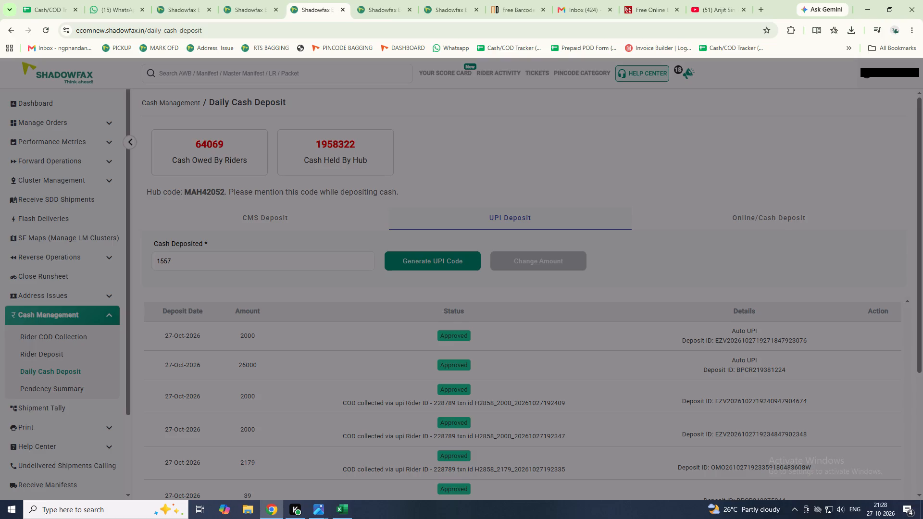
left_click(422, 265)
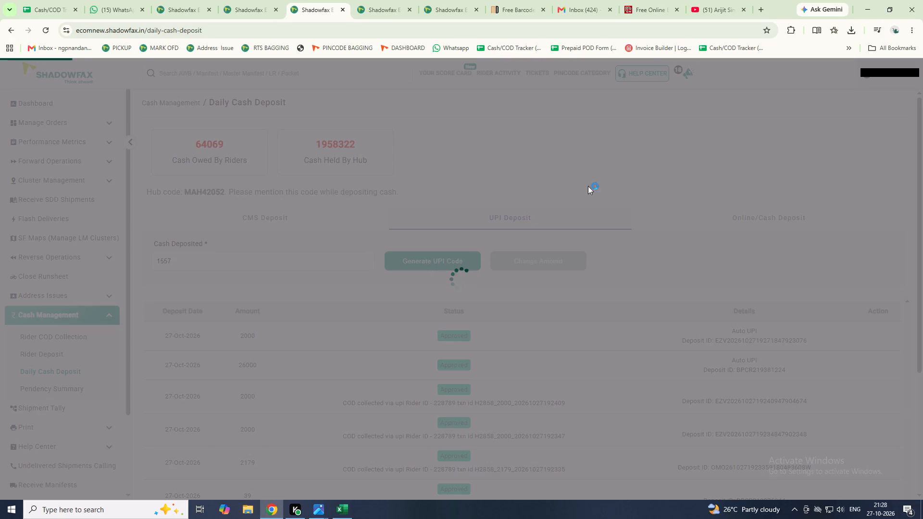
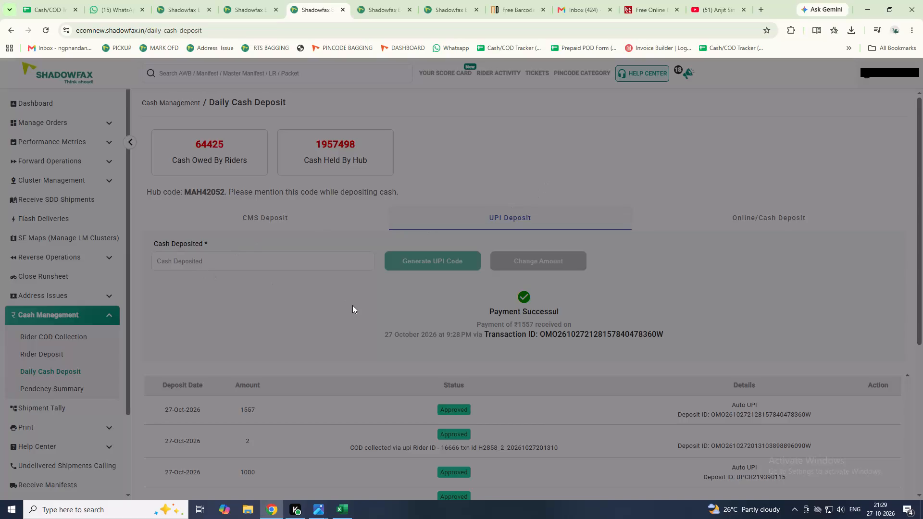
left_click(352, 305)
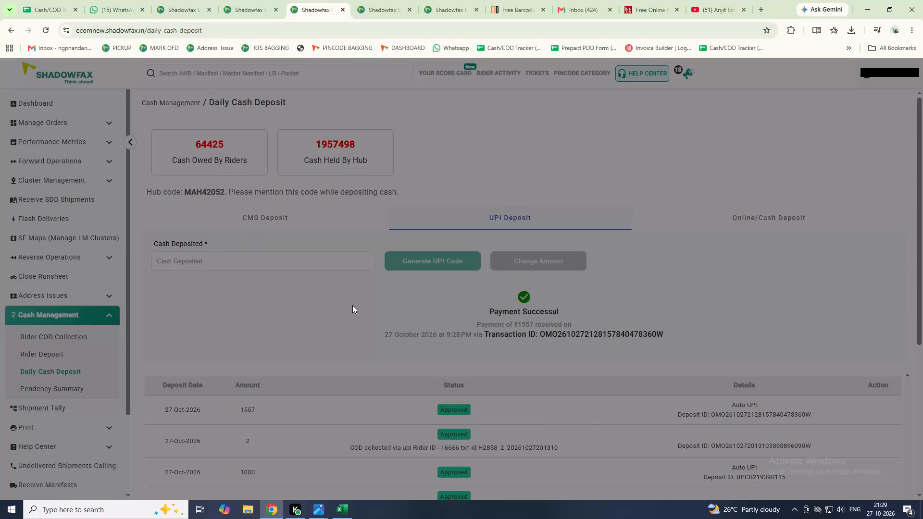
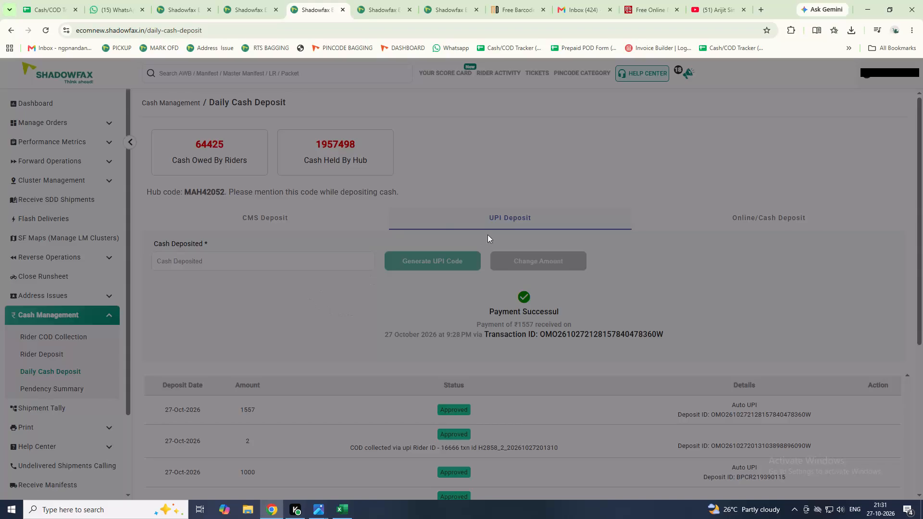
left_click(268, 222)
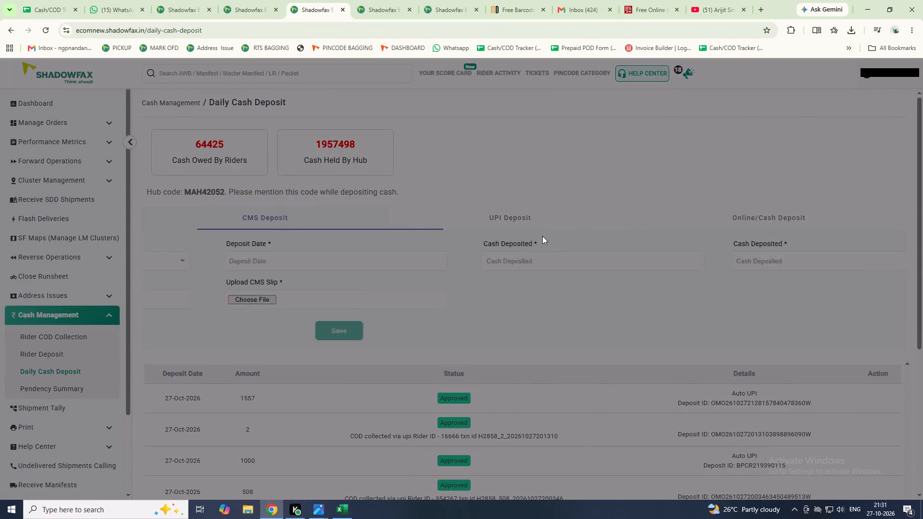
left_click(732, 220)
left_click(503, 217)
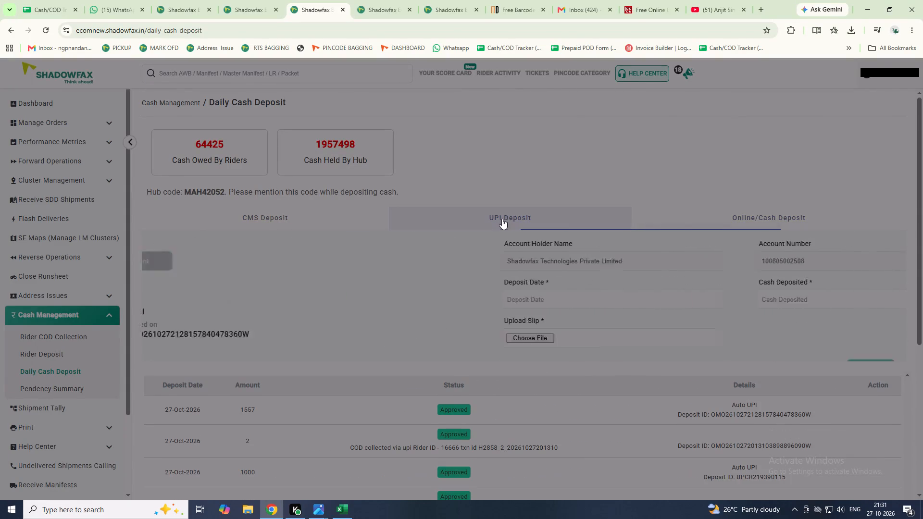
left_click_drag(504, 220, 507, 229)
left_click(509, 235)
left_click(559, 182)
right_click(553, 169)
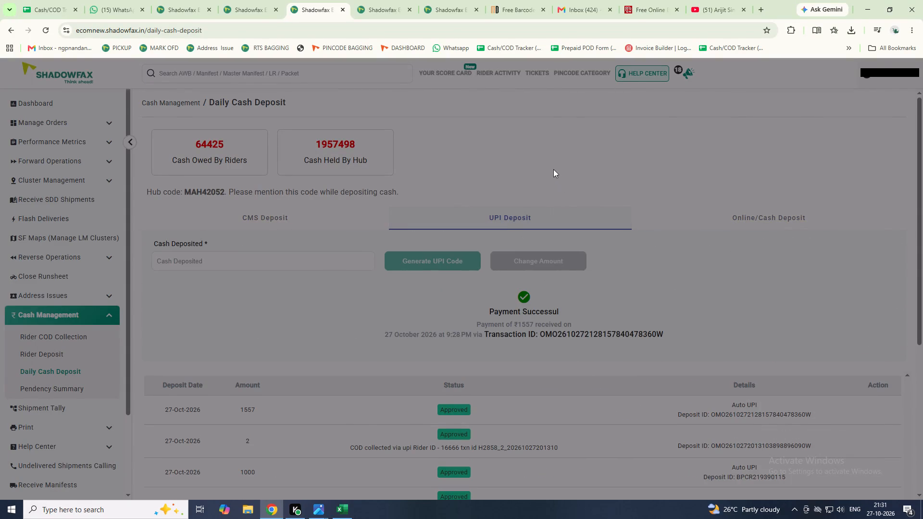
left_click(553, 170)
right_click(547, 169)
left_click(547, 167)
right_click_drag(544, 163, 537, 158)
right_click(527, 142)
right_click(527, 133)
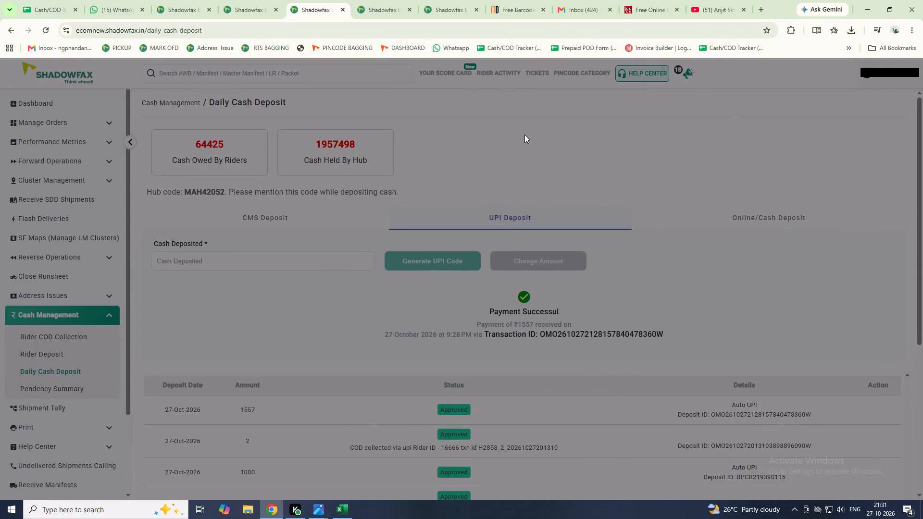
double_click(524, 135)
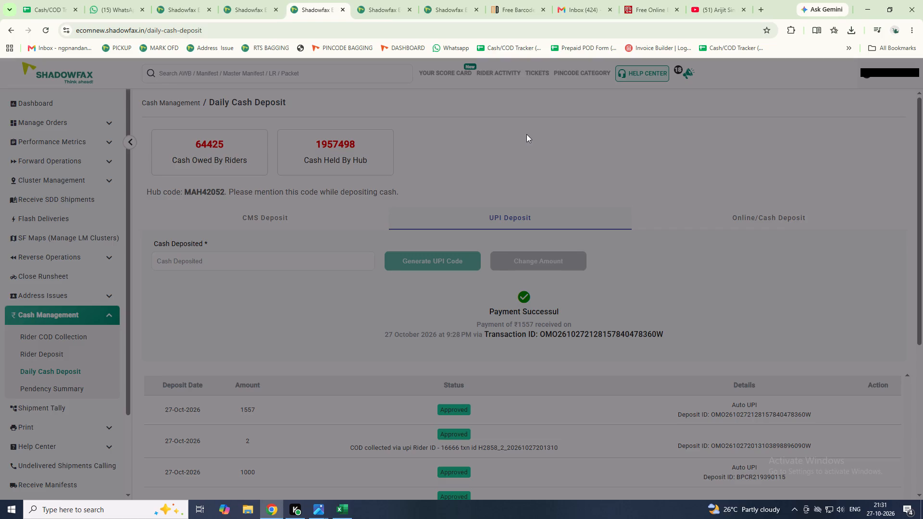
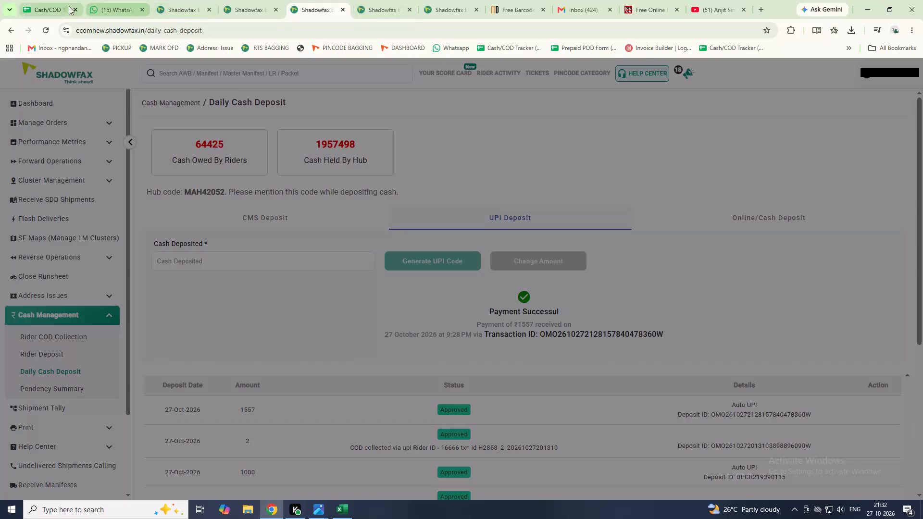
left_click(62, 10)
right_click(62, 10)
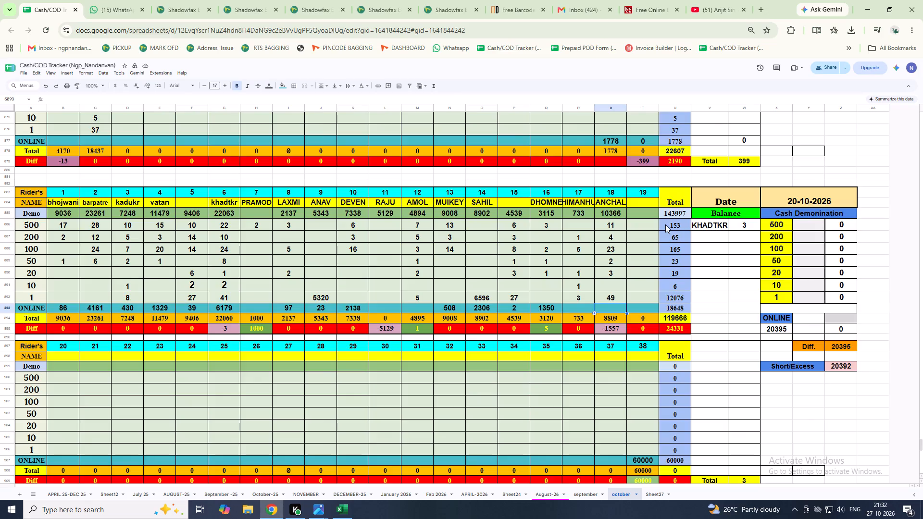
Select rider Barai for forward runsheet closure in the Shadowfax portal and proceed to the shipment scan.
left_click(242, 10)
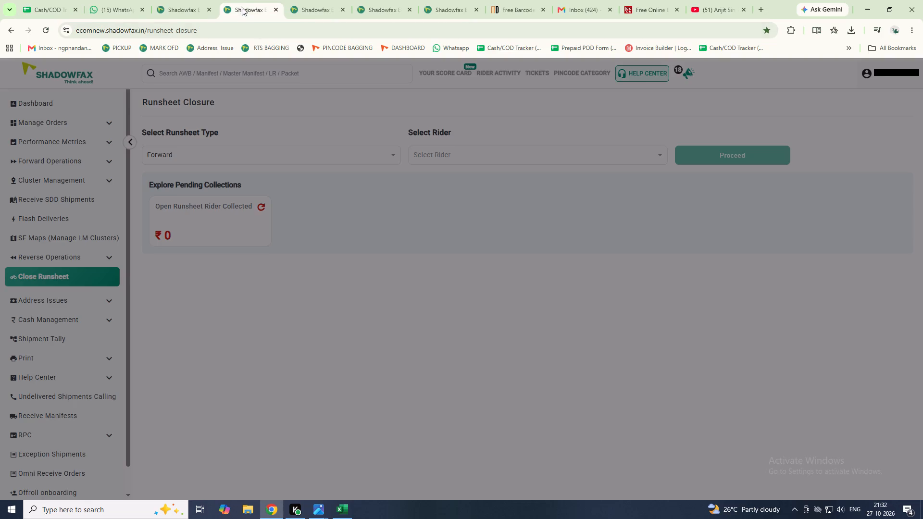
left_click(482, 156)
type("ANIKW")
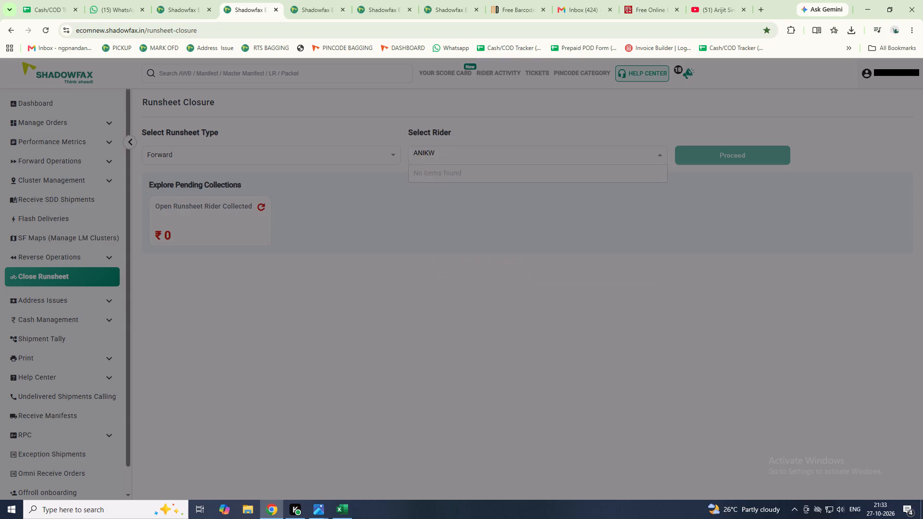
key("BackSpace")
left_click_drag(448, 175, 469, 171)
left_click(707, 152)
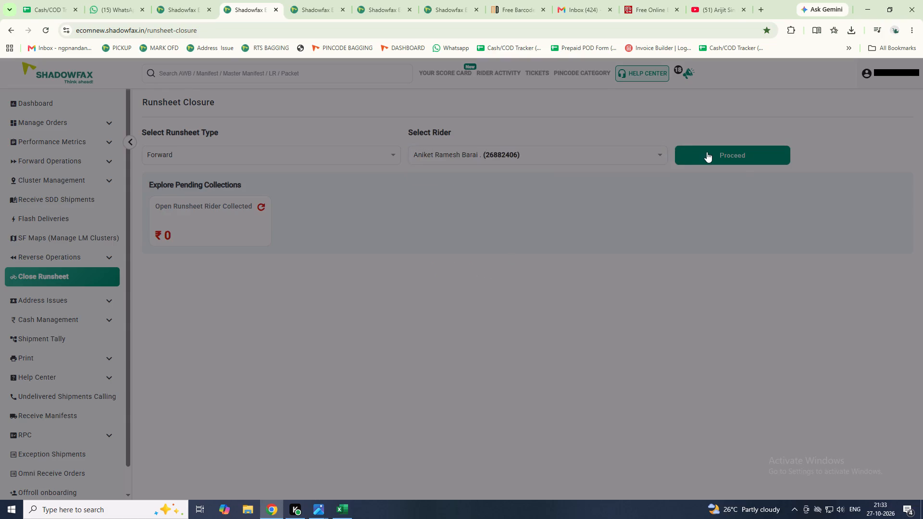
Switch to YouTube and resume the paused music video.
left_click(723, 9)
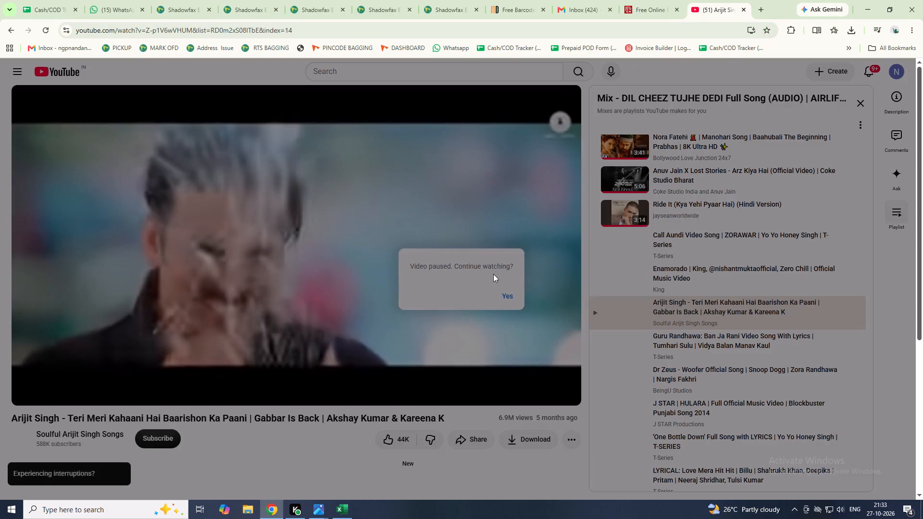
left_click(510, 295)
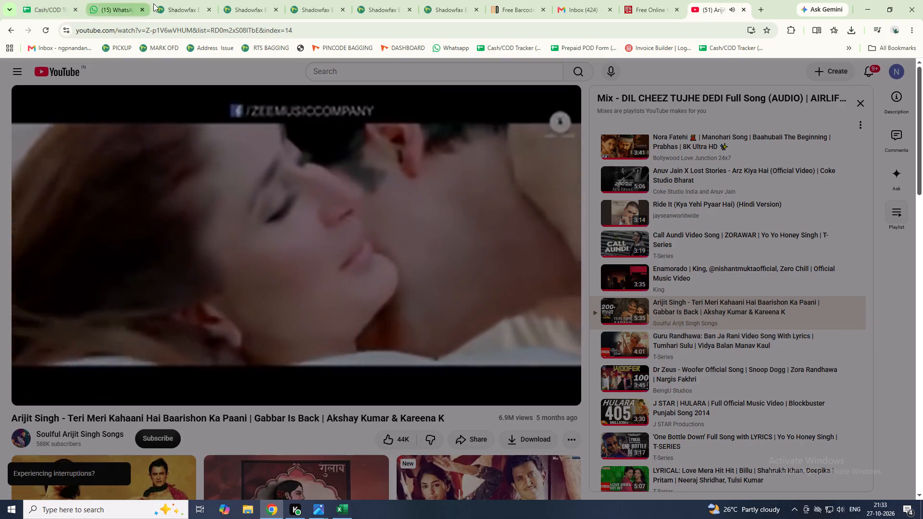
Scan the remaining unscanned shipments on Barai's forward runsheet and proceed to the close runsheet confirmation.
left_click(244, 14)
left_click(303, 4)
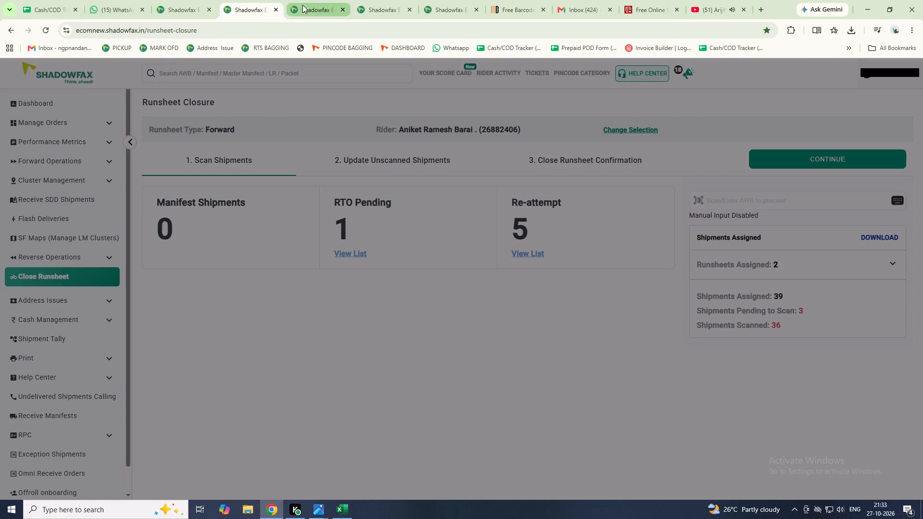
left_click(247, 13)
left_click(558, 162)
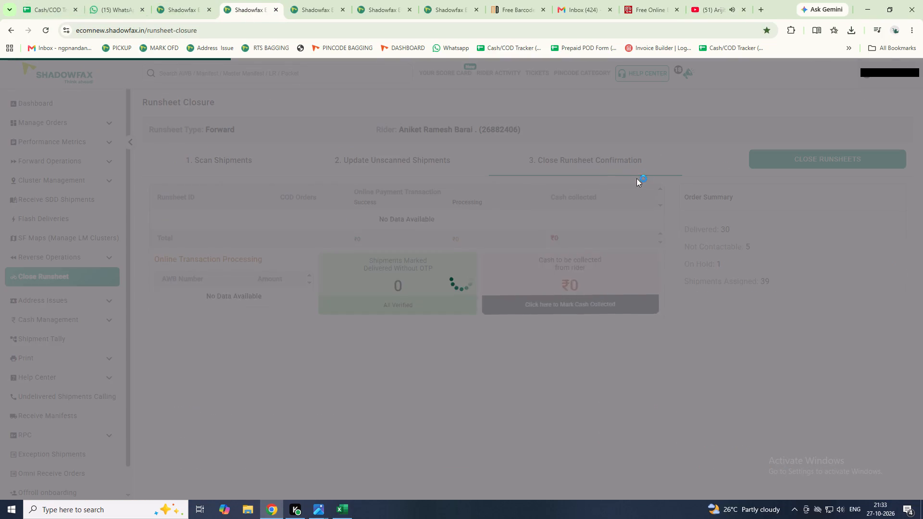
left_click(392, 164)
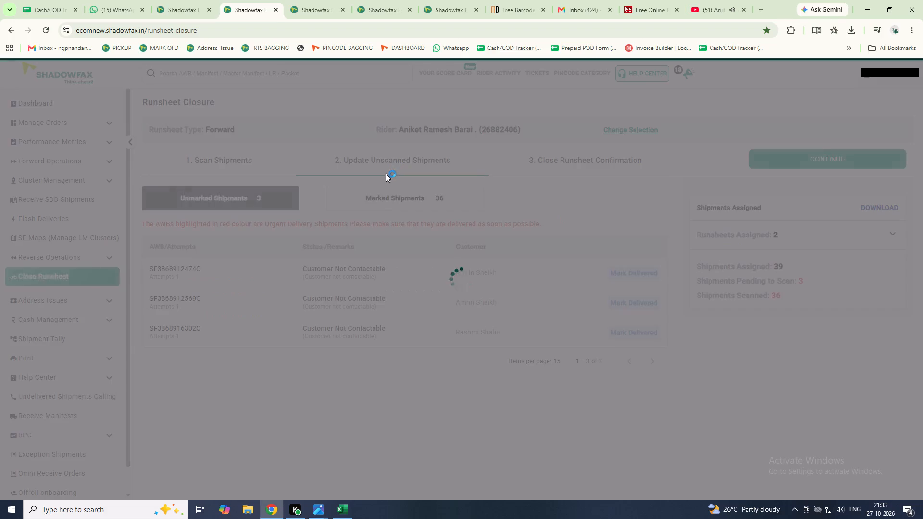
left_click(213, 153)
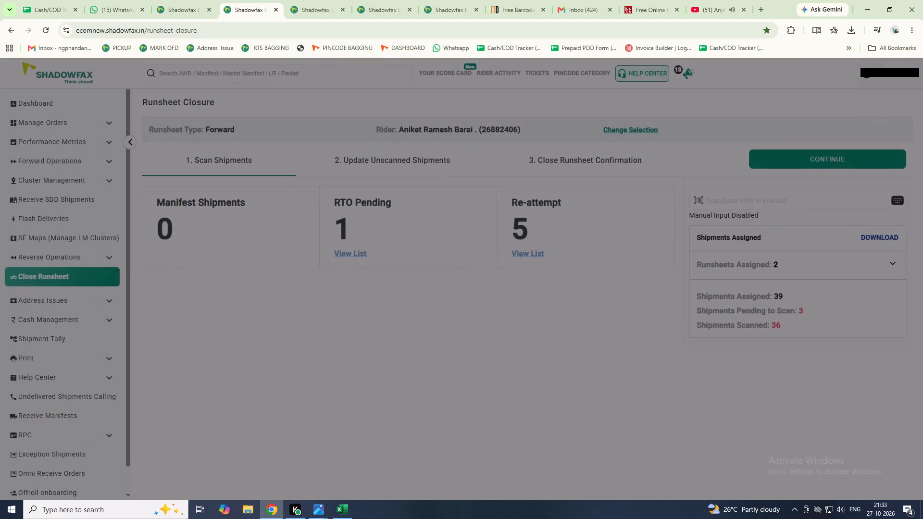
left_click(802, 197)
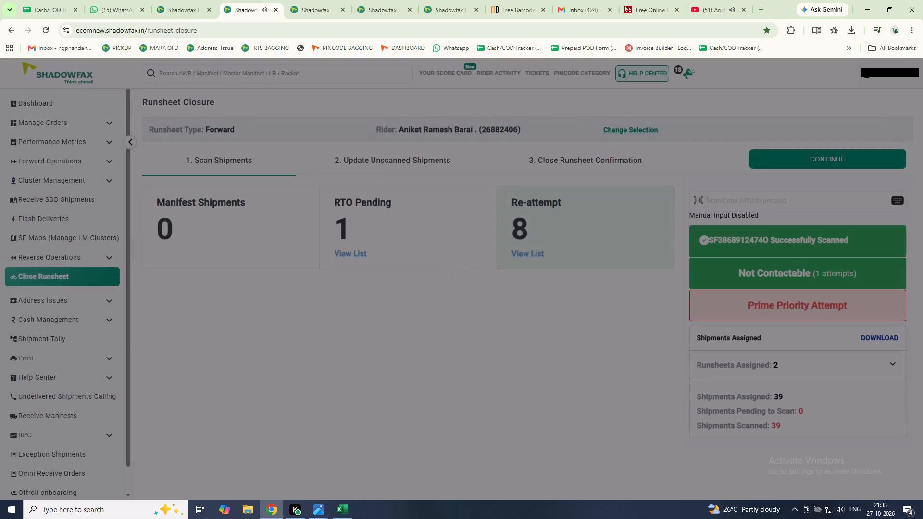
left_click(599, 158)
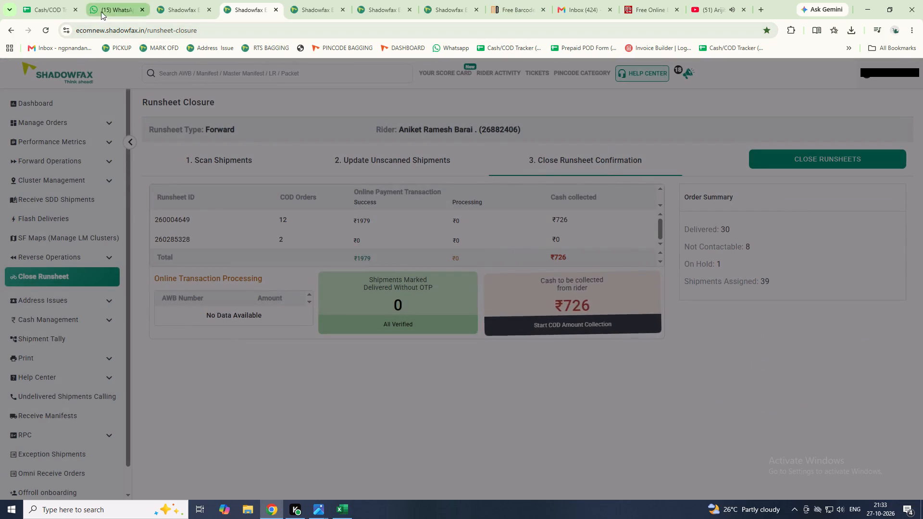
In the Cash/COD Tracker's 20-10-2026 block, fill rider column 19 with Demo amount 726 and name BARAI.
left_click_drag(65, 12, 67, 16)
left_click(632, 216)
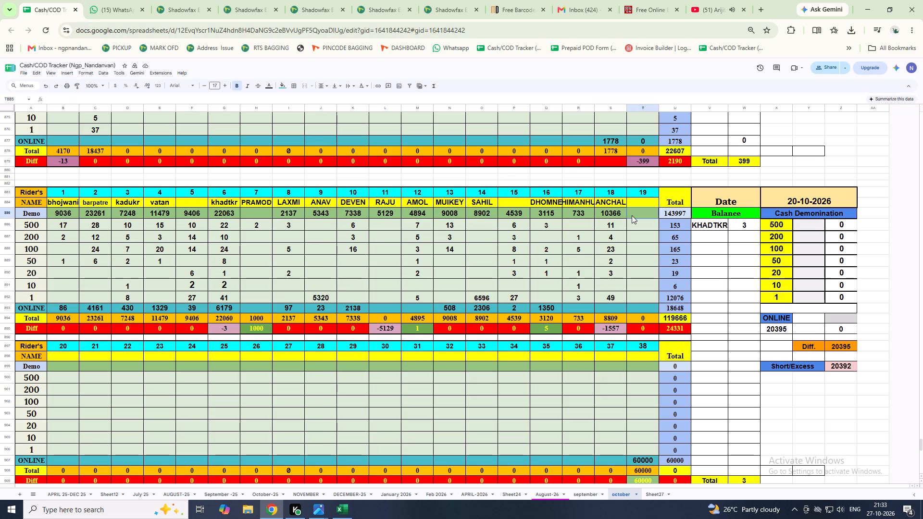
type("726")
key("Up")
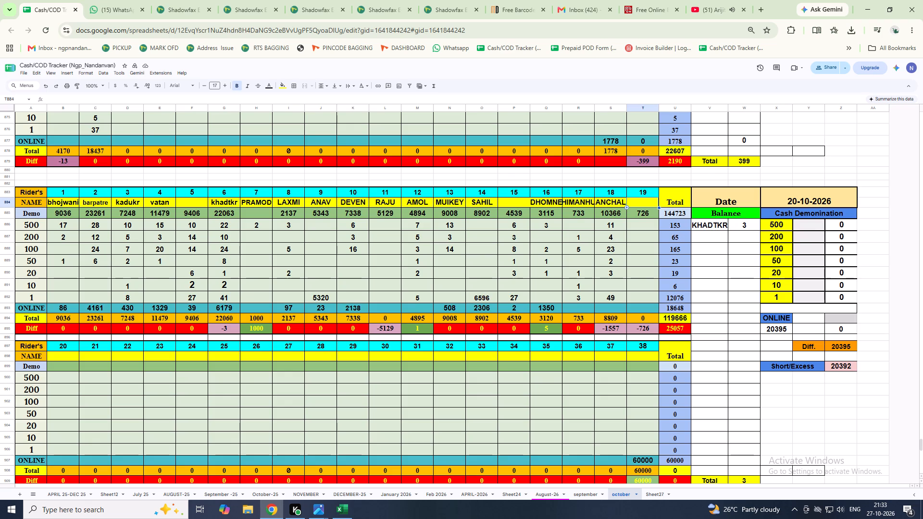
type("BARAI")
key("Return")
Record BARAI's cash in rider column 19 as 6 notes of 100 and 1 note of 50.
key("Return")
key("Return")
key("Return")
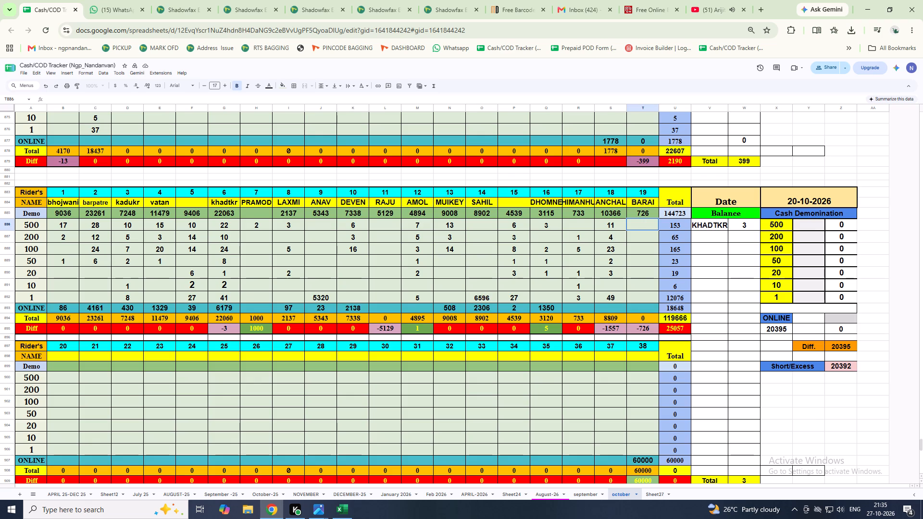
key("Return")
key("Return")
key("Return")
key("Return")
key("6")
key("Return")
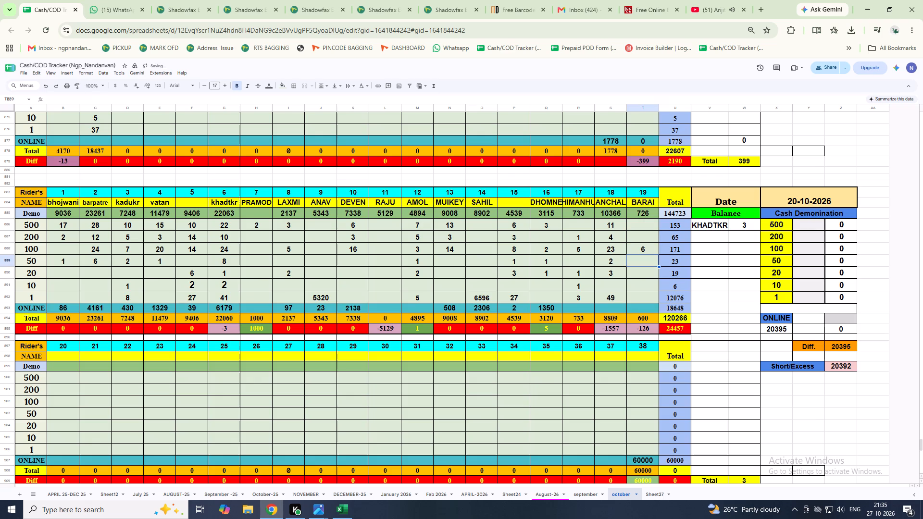
key("1")
key("Return")
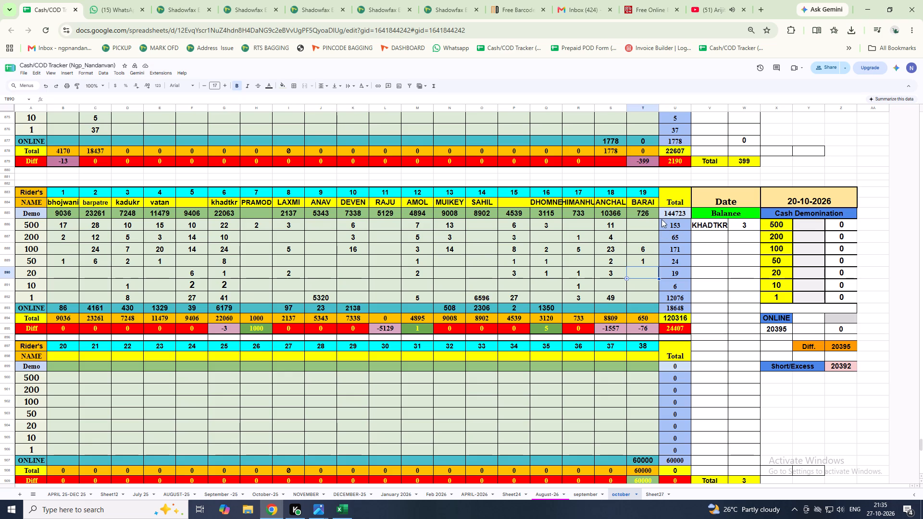
Collect ₹76 of Barai's COD amount through a UPI/QR code in the Shadowfax portal and check the payment status.
left_click(175, 14)
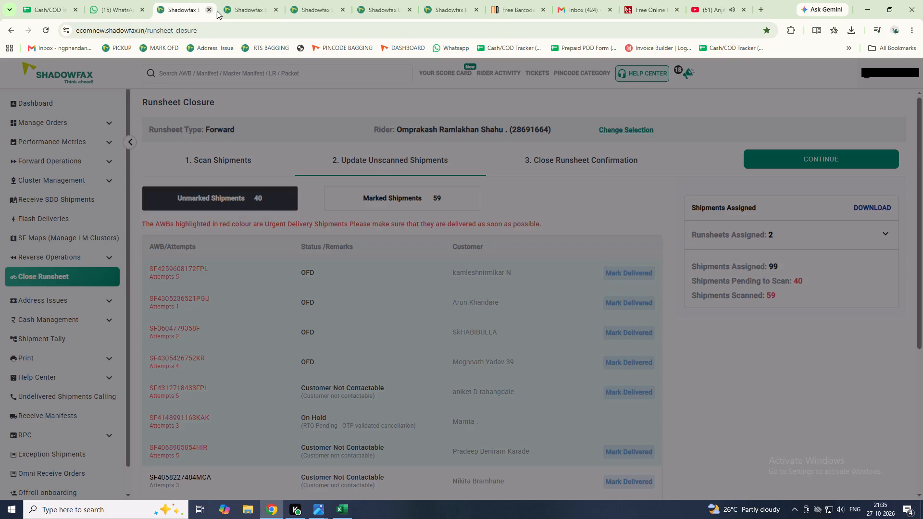
left_click(243, 8)
left_click(617, 328)
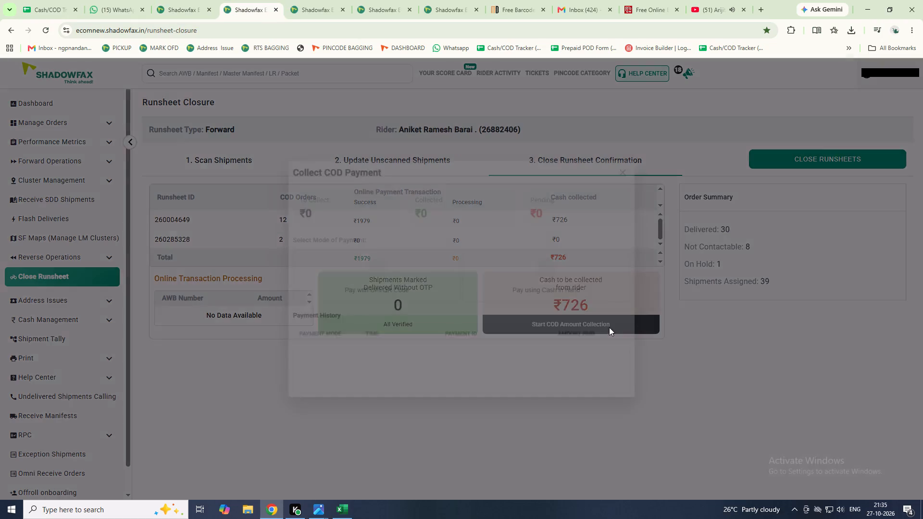
left_click(416, 296)
left_click(413, 295)
left_click(413, 295)
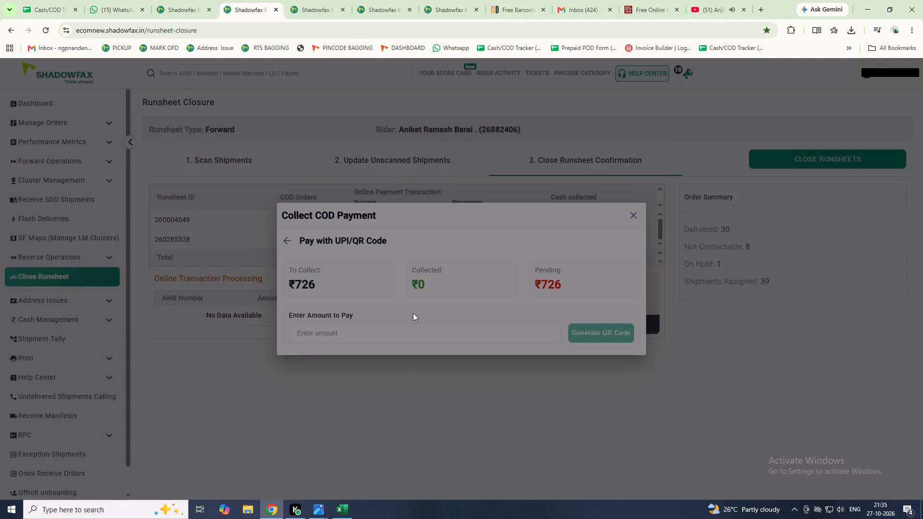
left_click(417, 323)
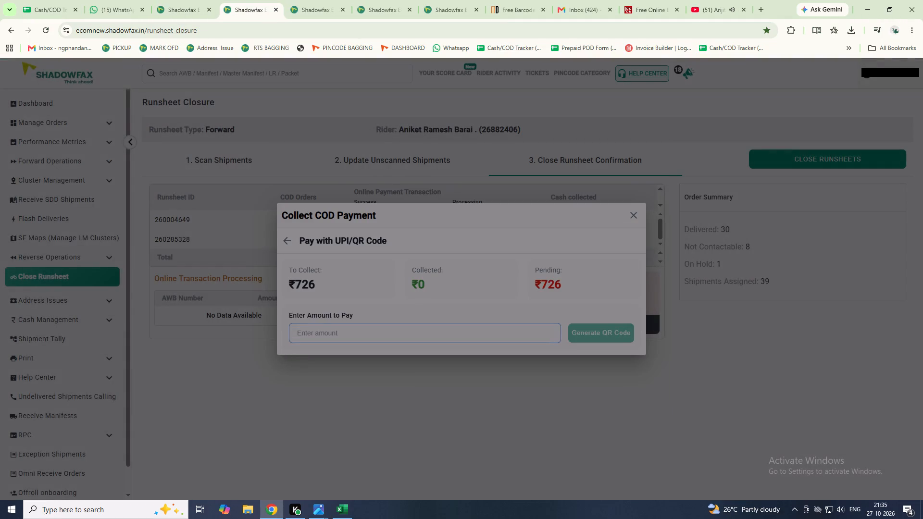
type("76")
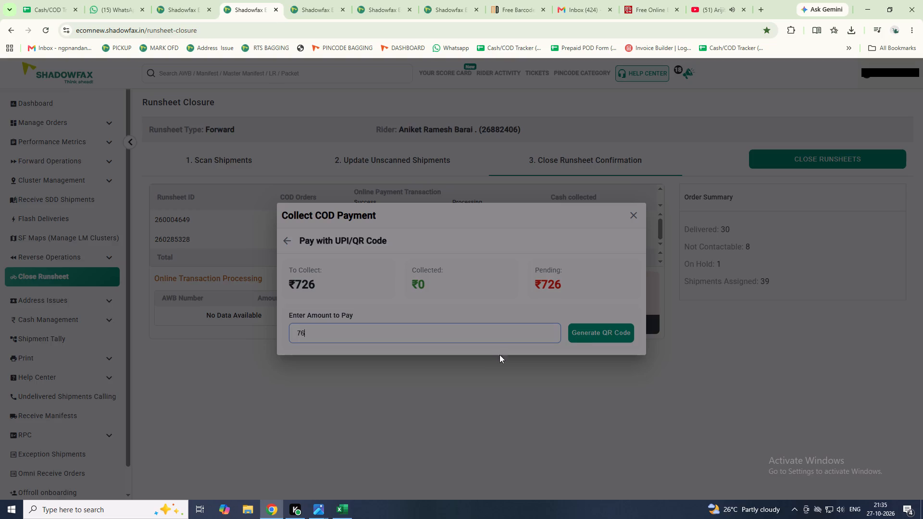
left_click(577, 333)
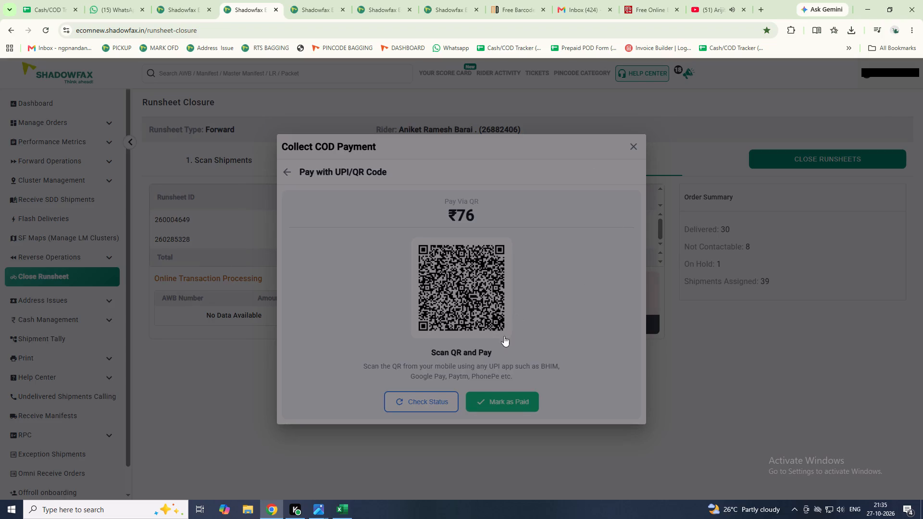
left_click(427, 404)
left_click(427, 402)
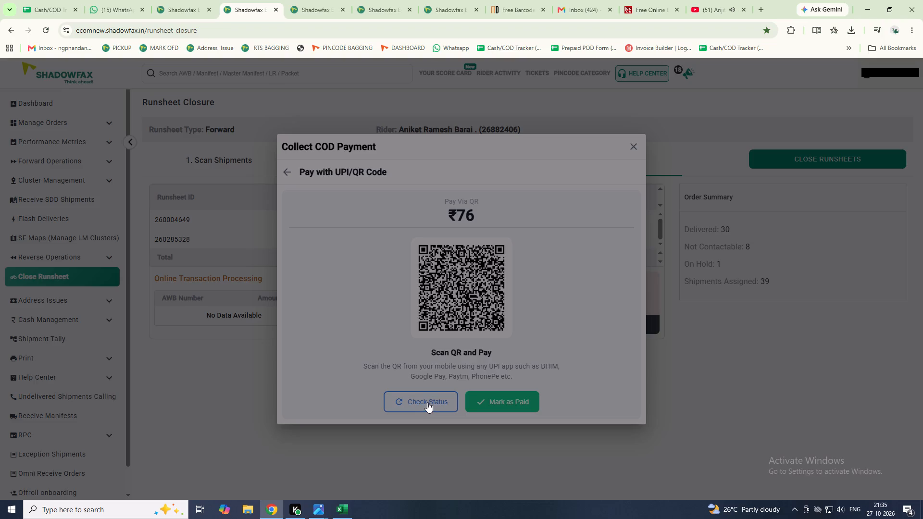
left_click(426, 400)
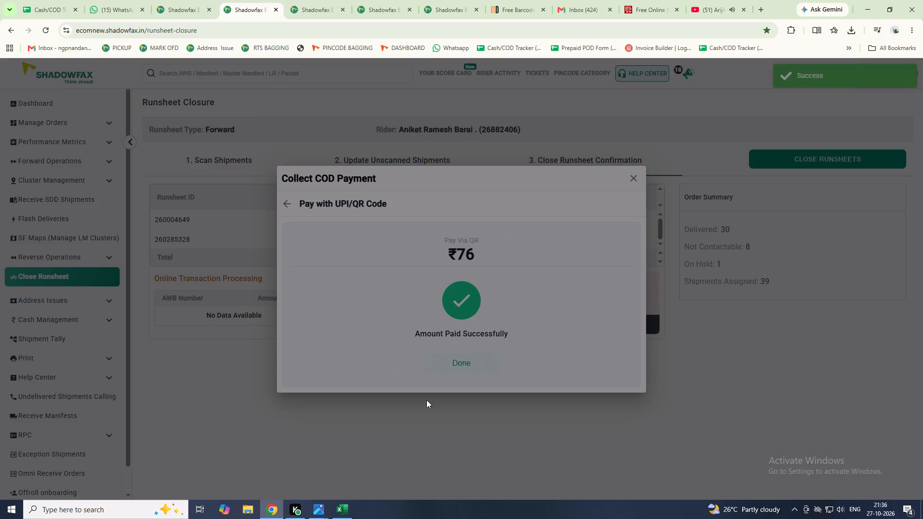
left_click(455, 363)
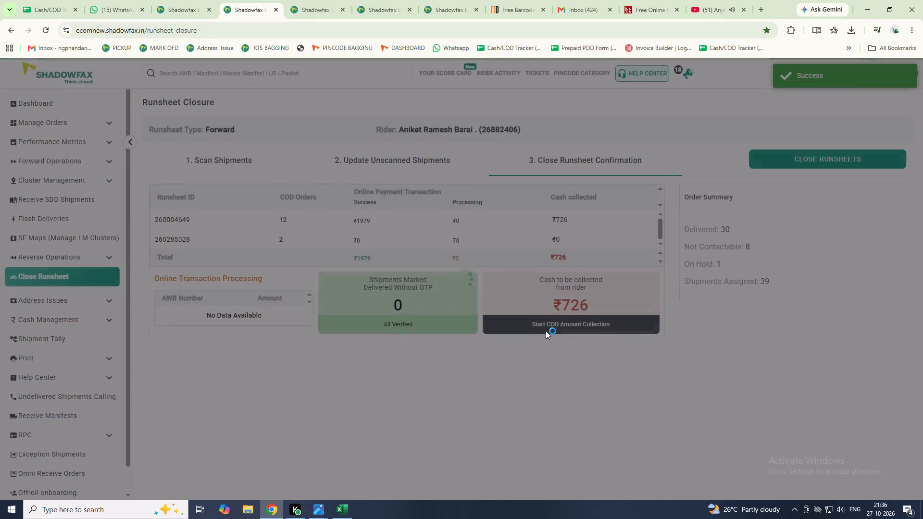
Record ₹650 as cash in hand collected from Barai and close the COD payment window.
left_click(546, 329)
double_click(505, 291)
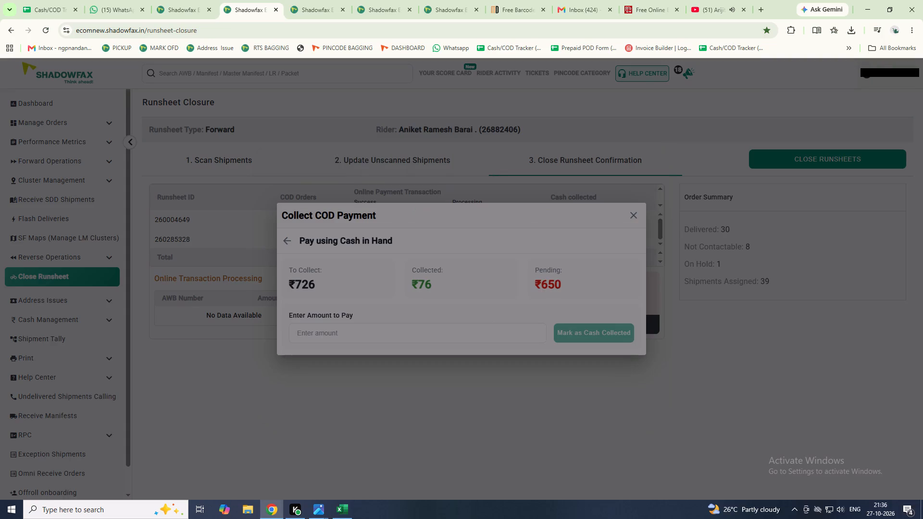
left_click(474, 337)
type("650")
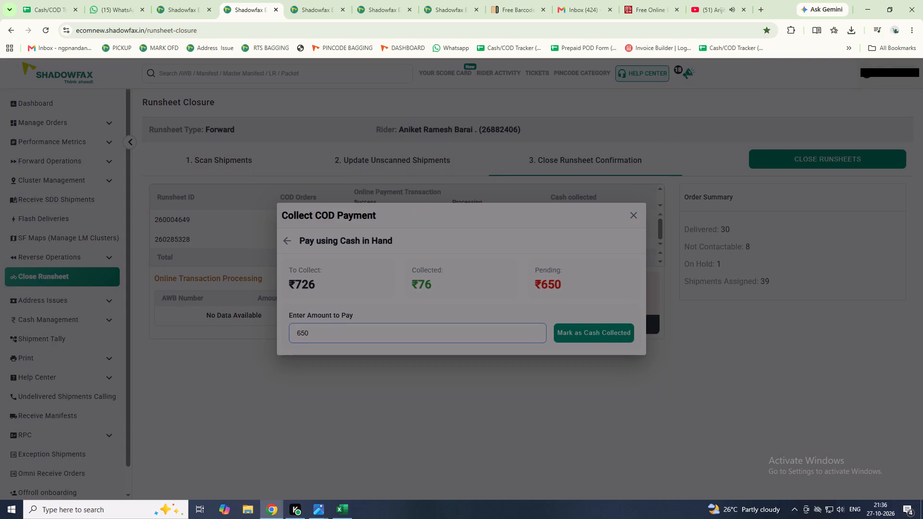
left_click(568, 329)
left_click(638, 165)
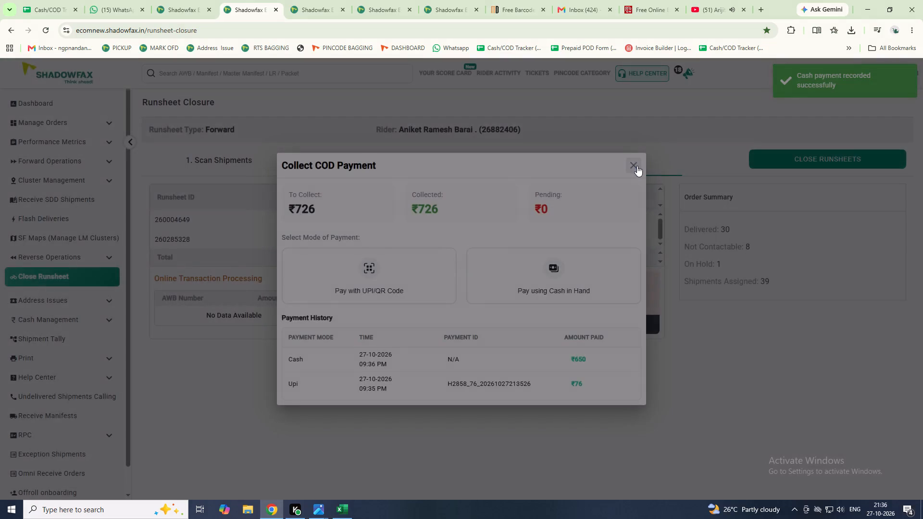
left_click(636, 166)
Close Barai's forward runsheets.
left_click(636, 325)
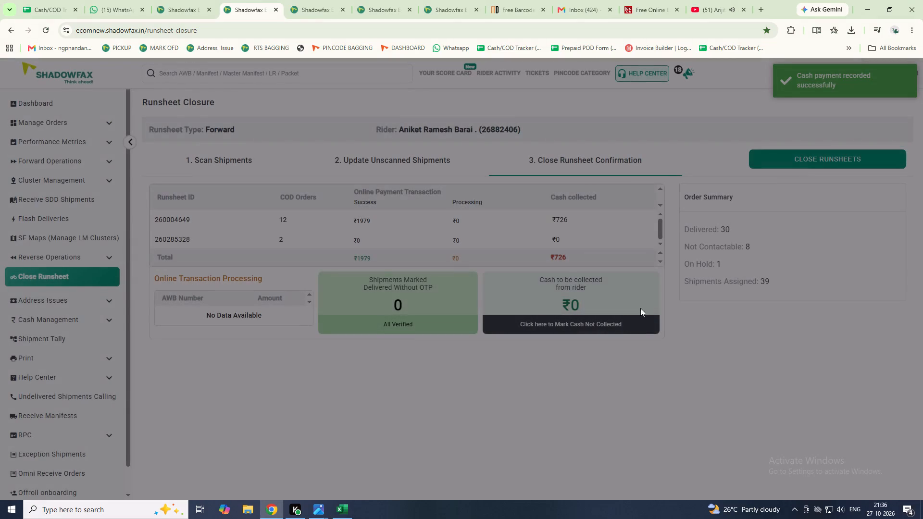
left_click(798, 157)
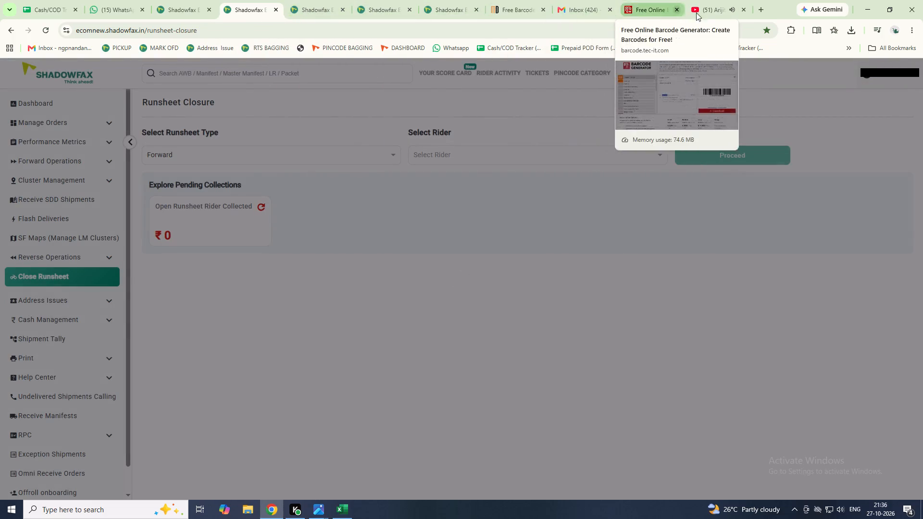
Enter 76 as BARAI's ONLINE amount in the Cash/COD Tracker's 20-10-2026 block.
left_click(60, 4)
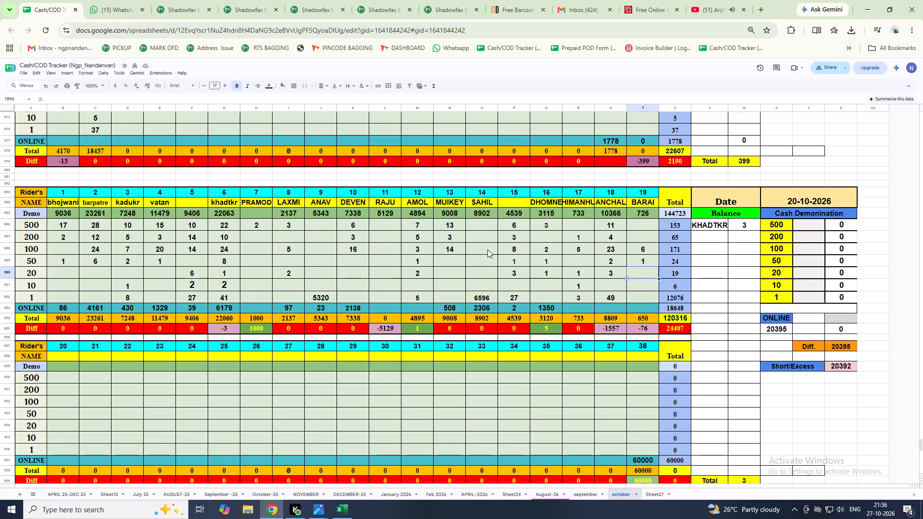
left_click(643, 307)
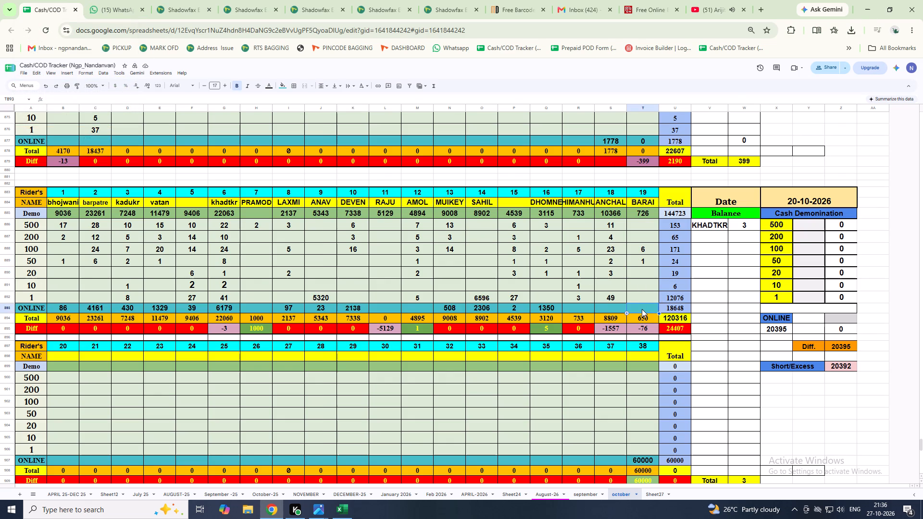
type("76")
key("Return")
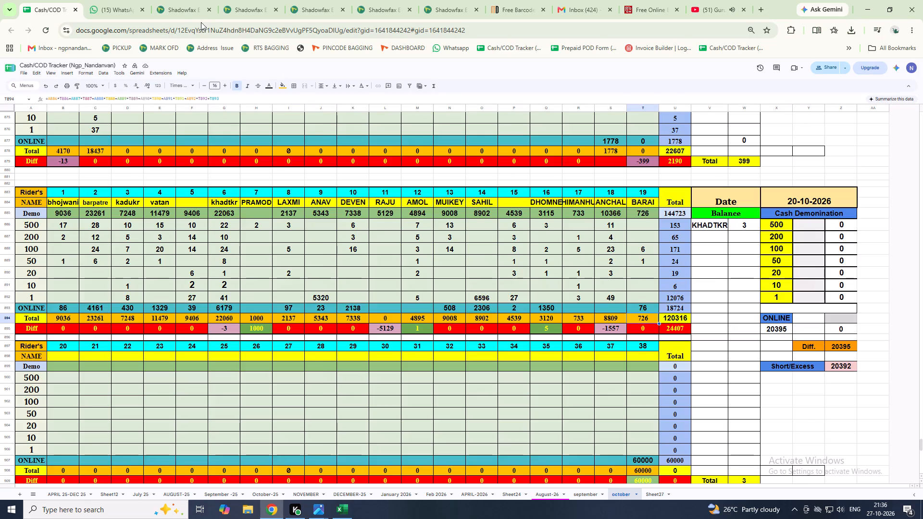
Switch to the Shadowfax portal and change the runsheet closure selection to rider Sachin's forward runsheet.
left_click(180, 12)
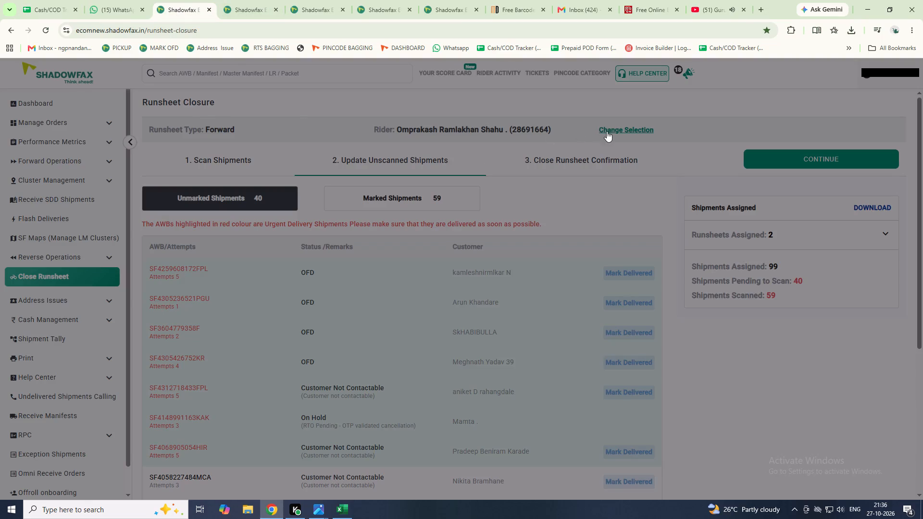
left_click(607, 131)
left_click(455, 158)
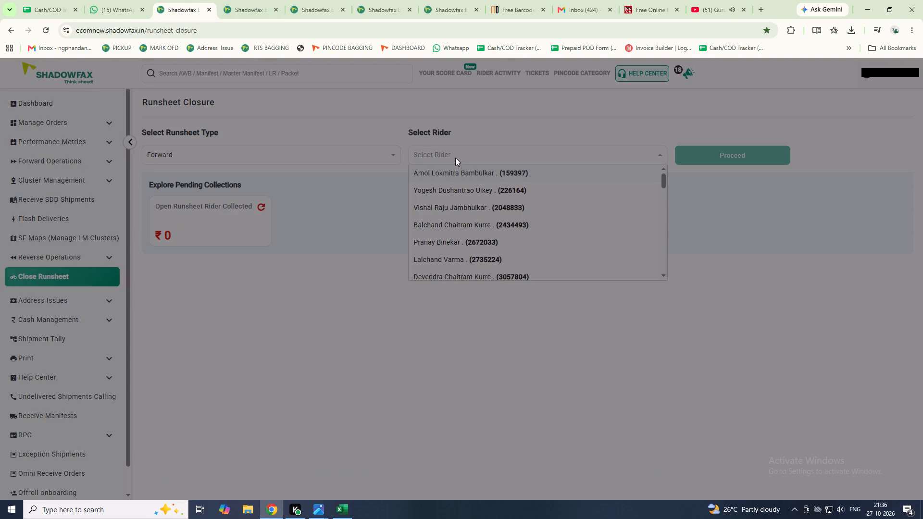
type("SACHI")
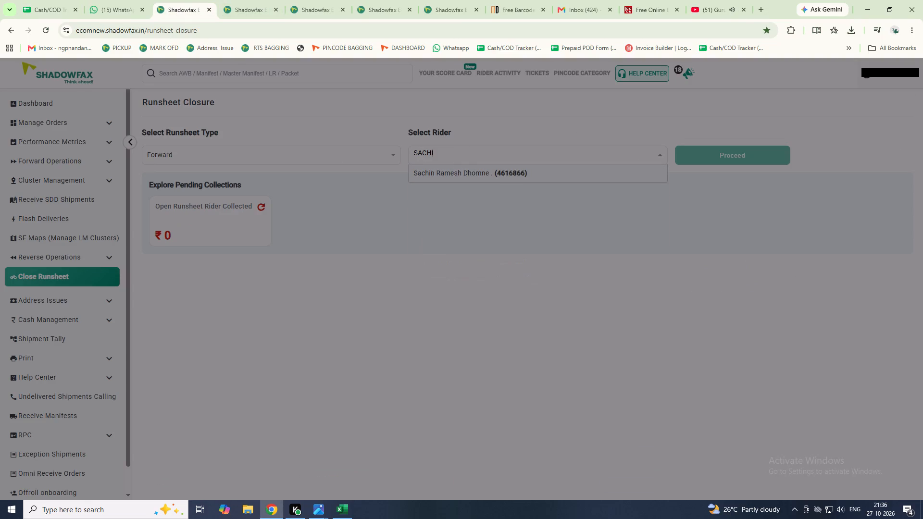
left_click_drag(485, 171, 506, 168)
left_click(749, 150)
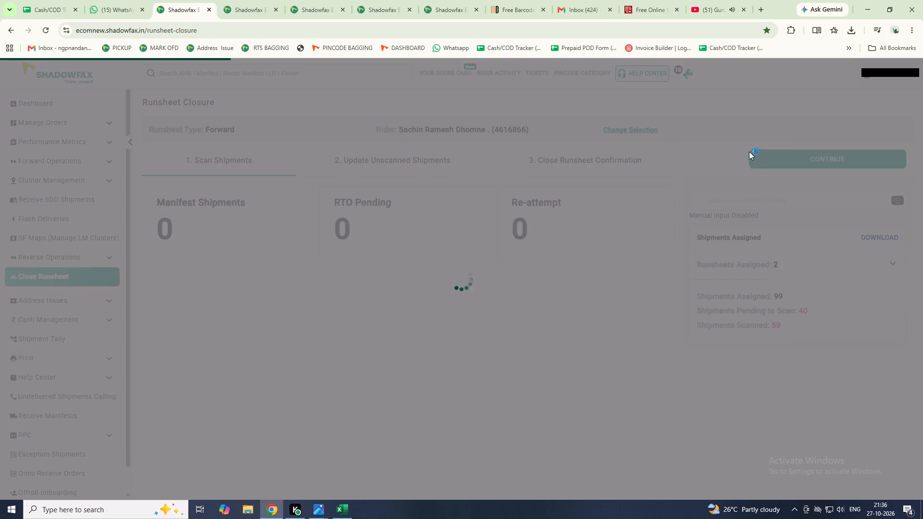
double_click(768, 199)
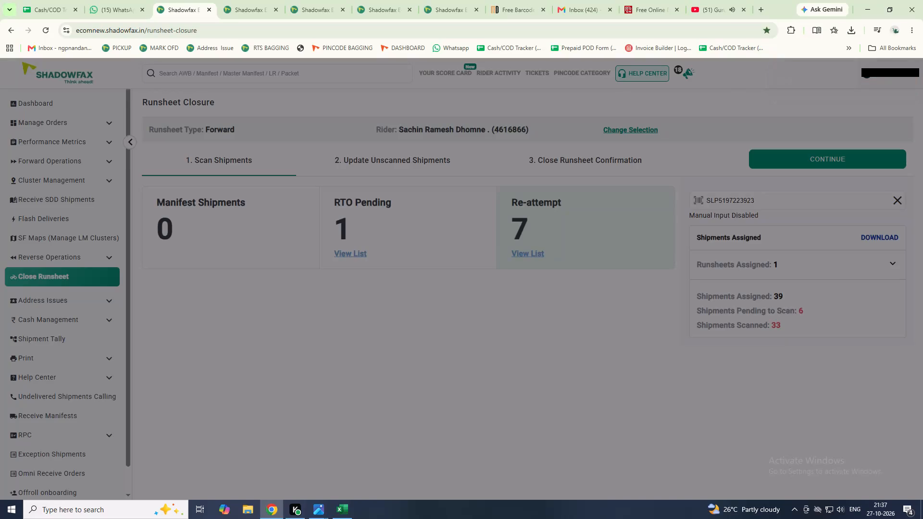
key("ctrl+a")
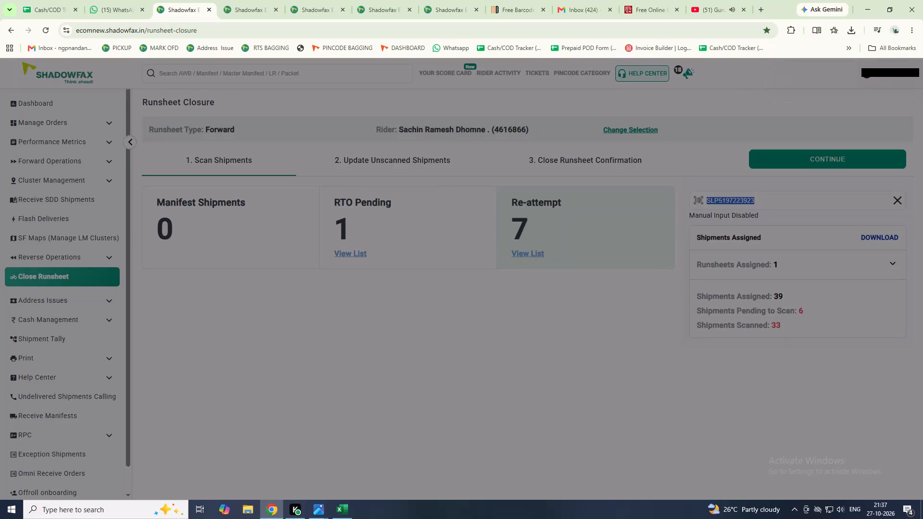
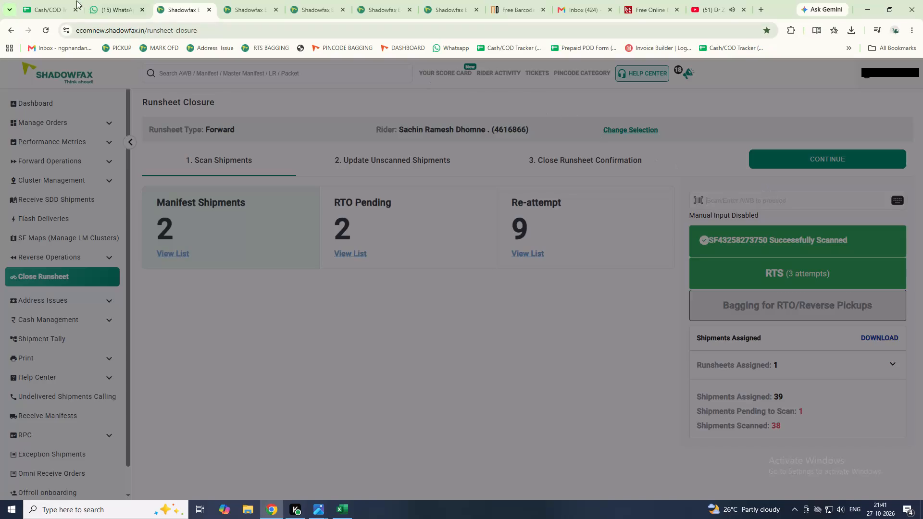
Switch to the Cash/COD Tracker and fill rider column 20 in the 20-10-2026 block with Demo 500 and 355 in the 1 denomination row.
left_click(62, 10)
left_click(239, 6)
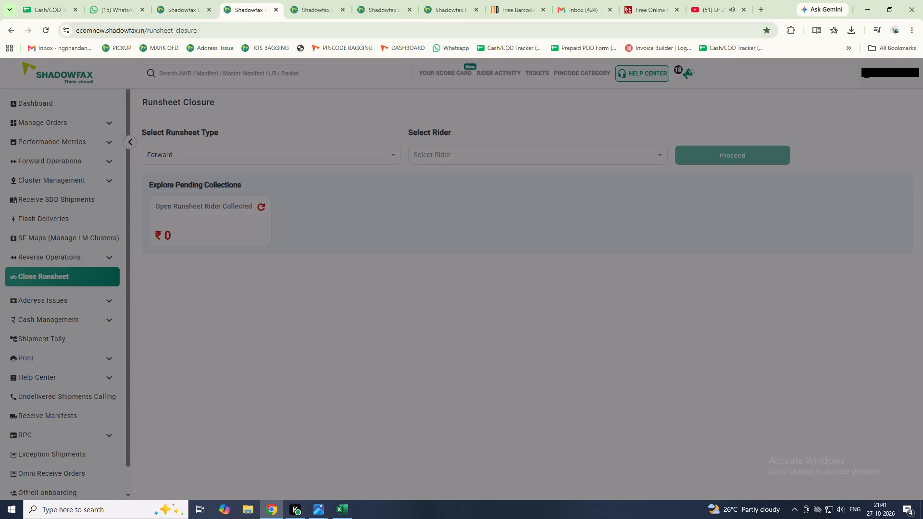
left_click(59, 7)
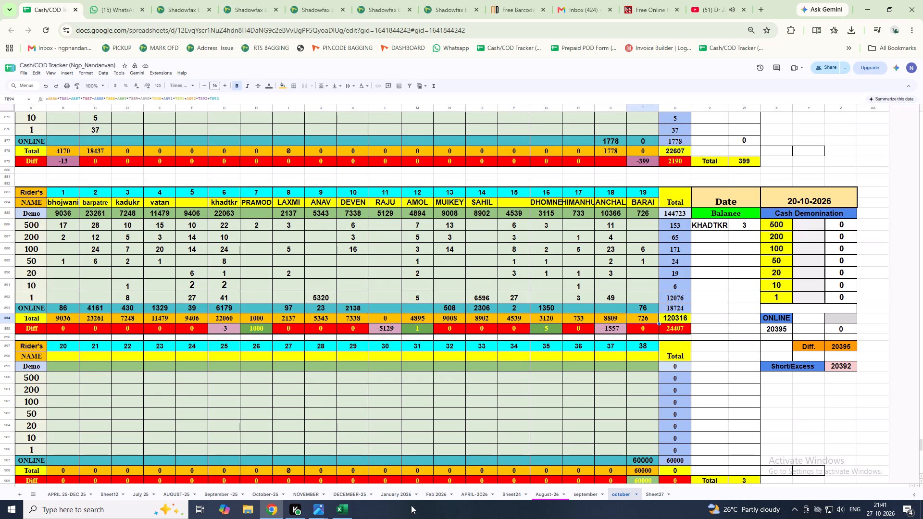
left_click(61, 367)
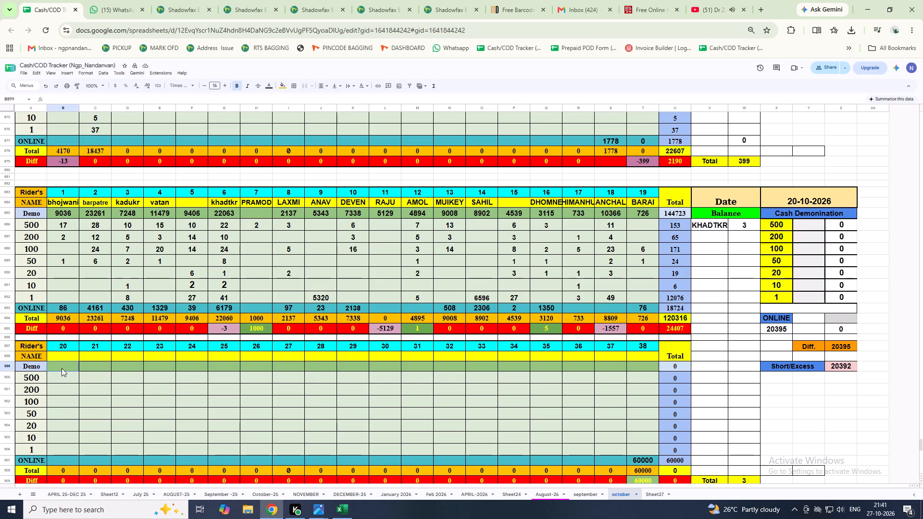
type("500")
key("Return")
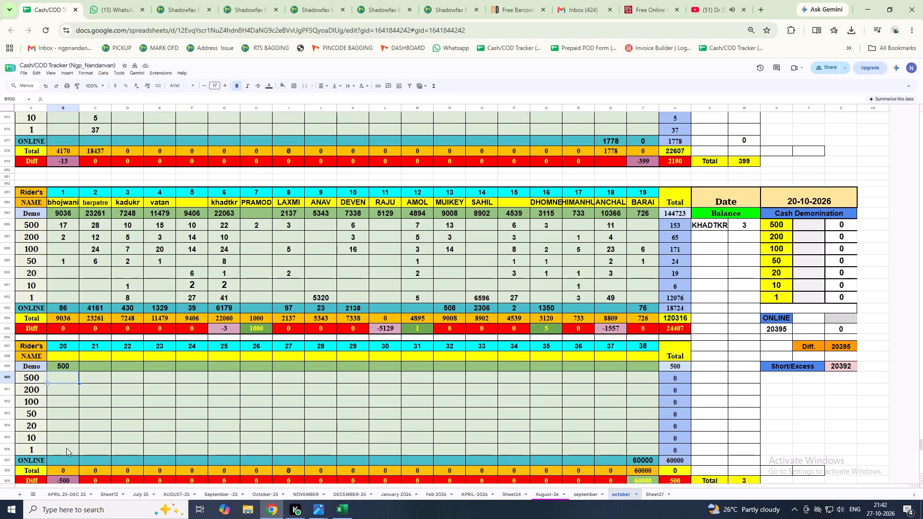
left_click(66, 449)
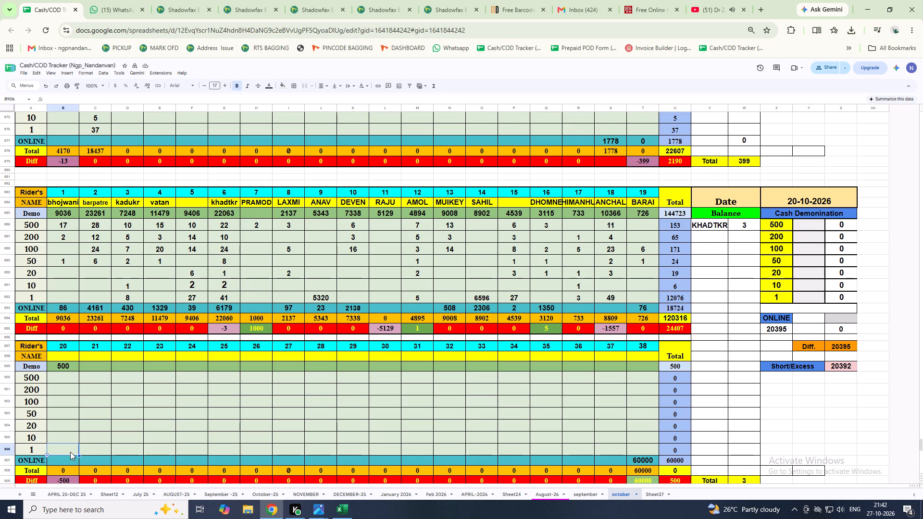
key("3")
type("55")
key("Return")
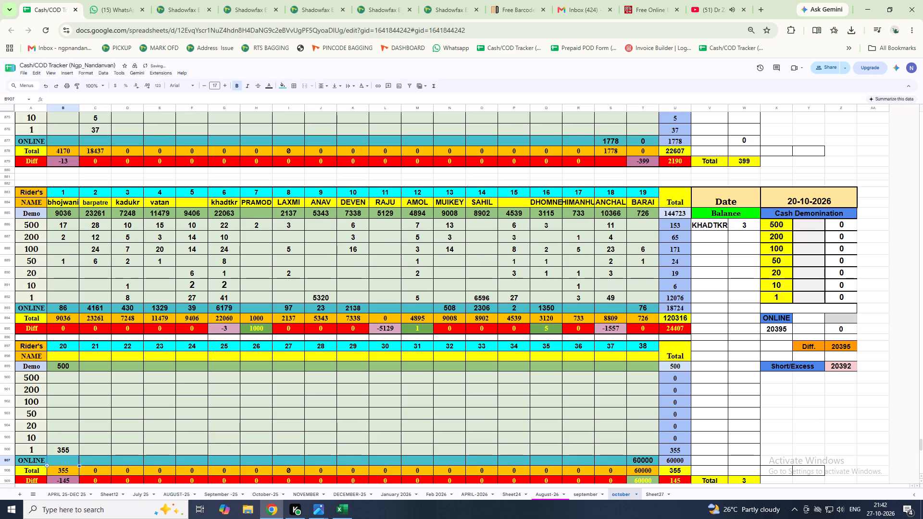
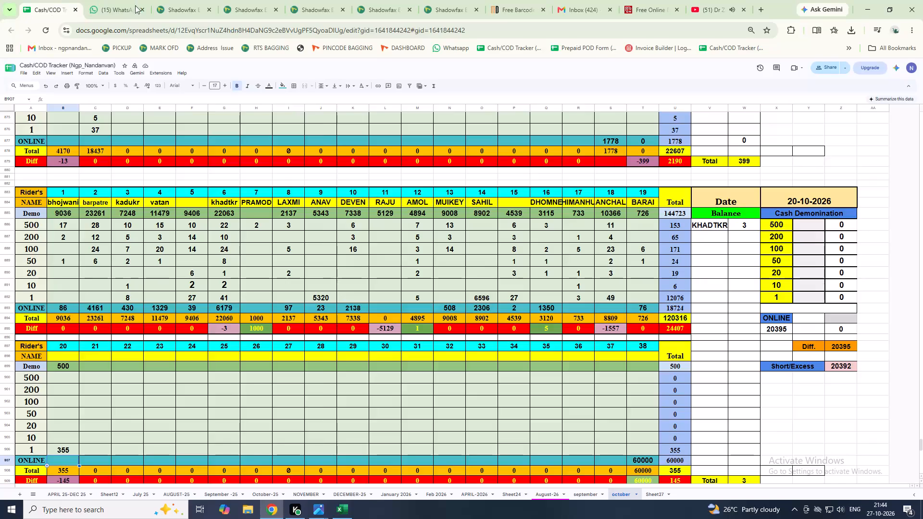
Switch to the Shadowfax portal and advance the open rider's Forward runsheet through Update Unscanned Shipments to Close Runsheet Confirmation.
left_click_drag(197, 9, 192, 9)
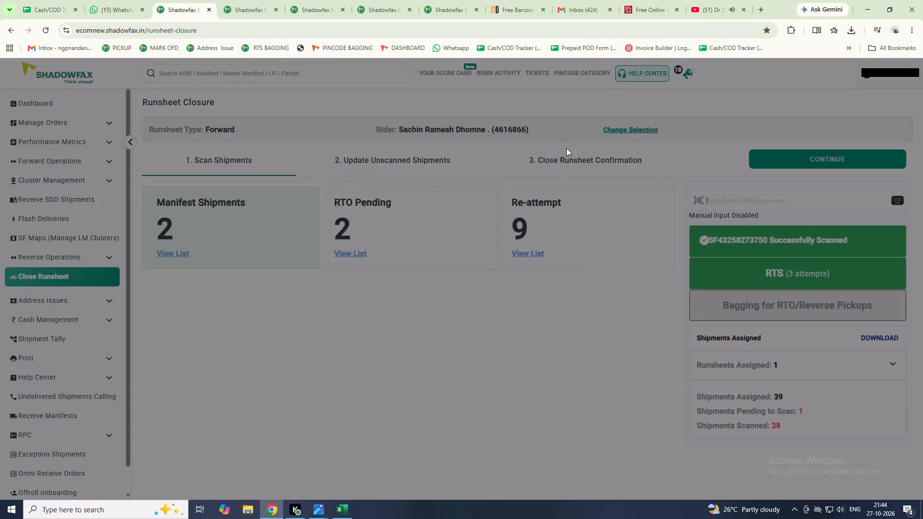
left_click(563, 153)
left_click(393, 159)
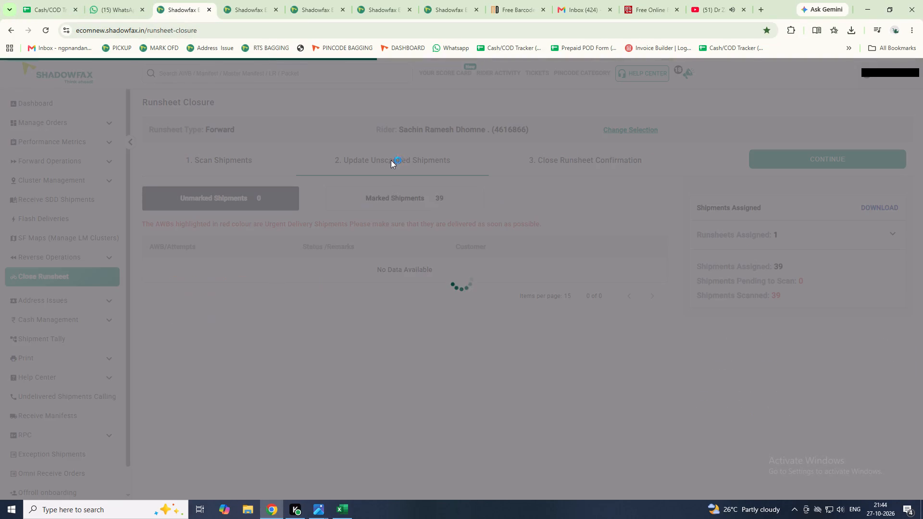
left_click(546, 157)
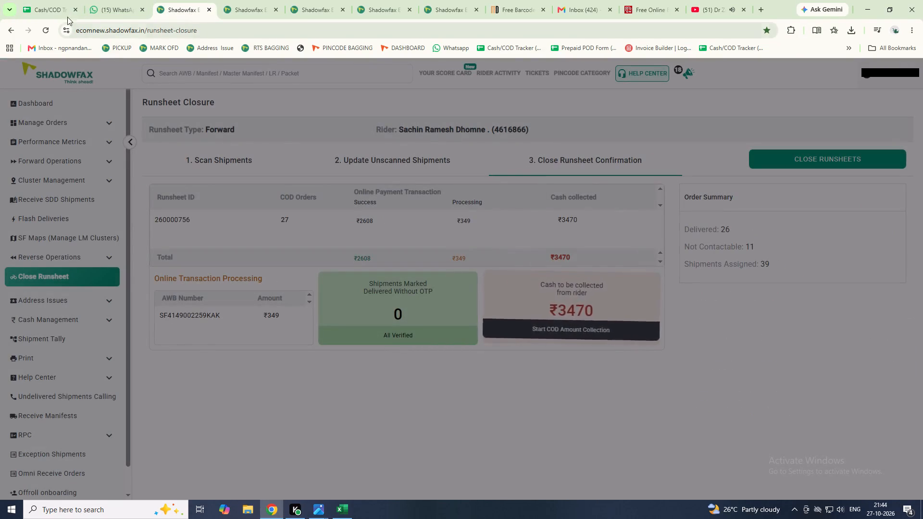
Switch to the Cash/COD Tracker and set rider column 16 in the 20-10-2026 block to Demo 3470 and 4 in the 500 row.
left_click(55, 10)
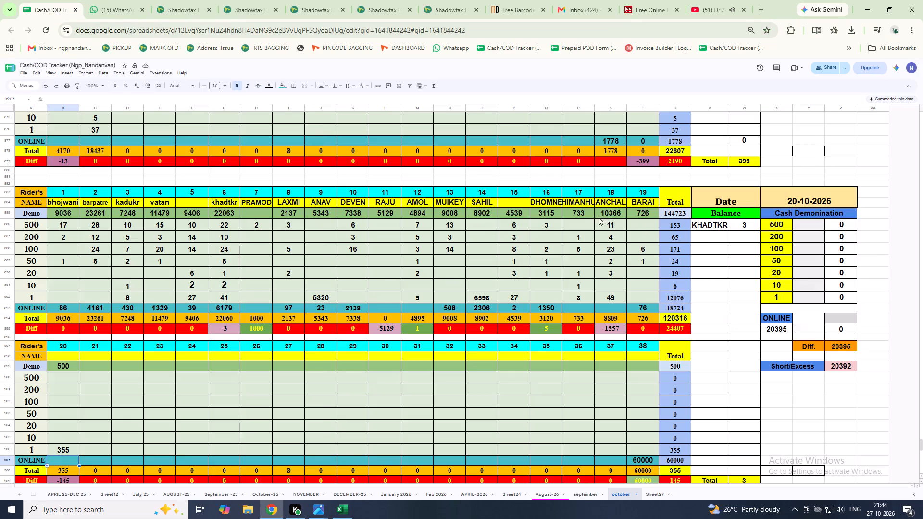
left_click(553, 216)
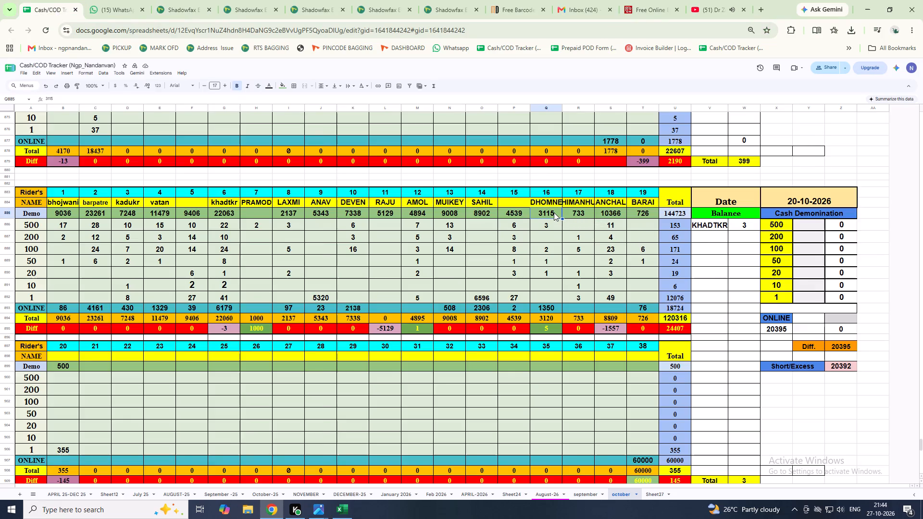
type("3470")
key("Return")
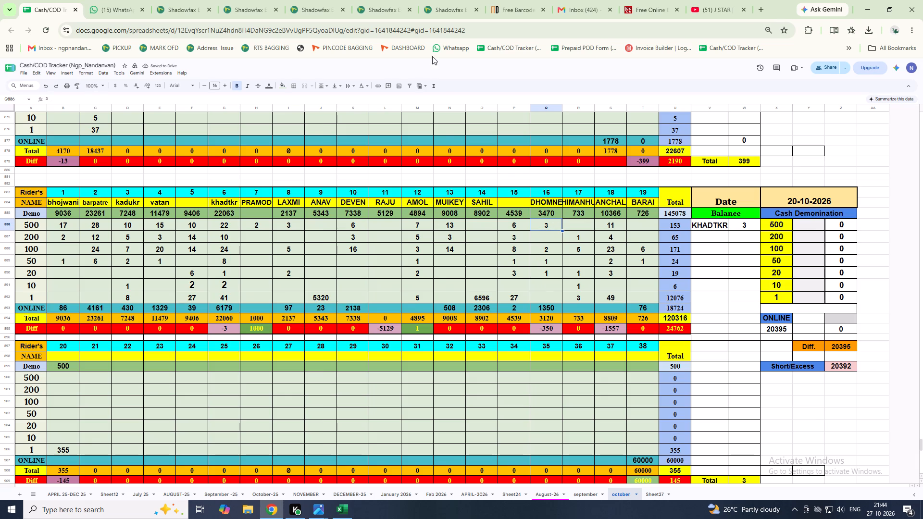
left_click(551, 229)
key("4")
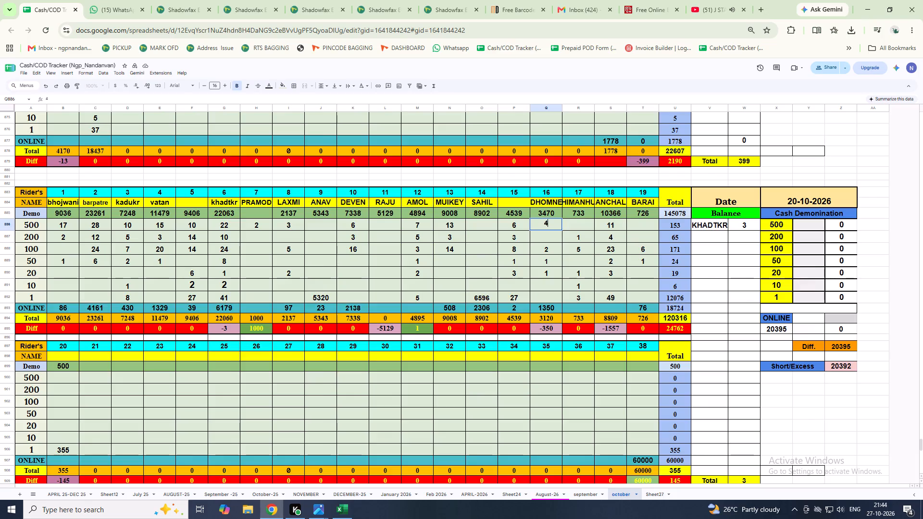
key("Return")
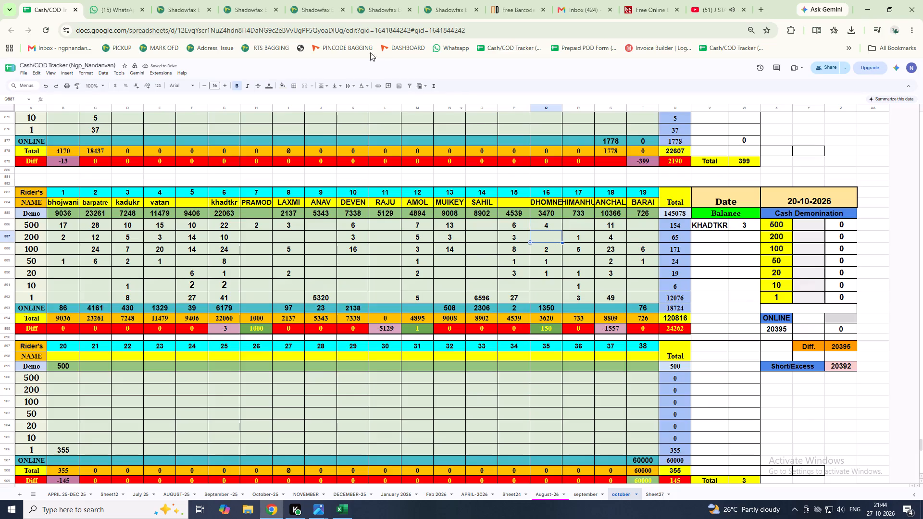
Recheck the rider's cash due in the Shadowfax portal, and set column 20's 1 denomination row to 0 in the Cash/COD Tracker.
left_click(184, 6)
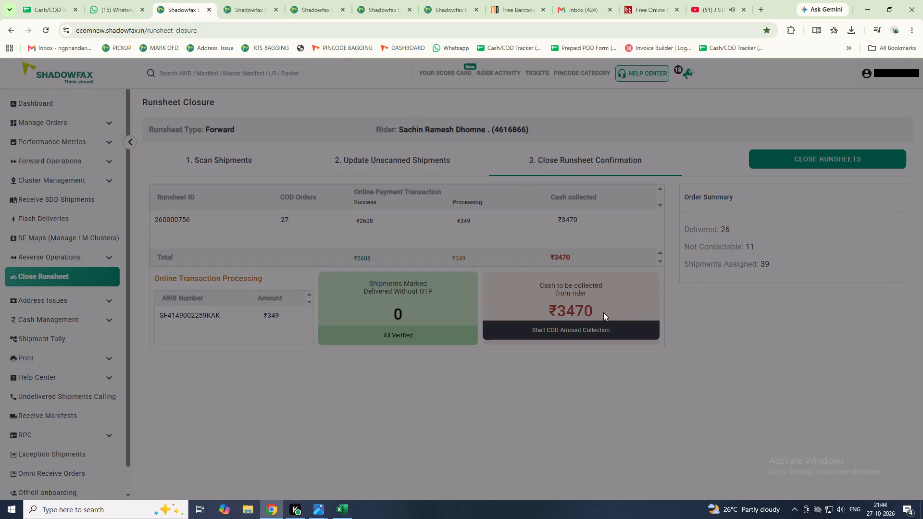
left_click(53, 10)
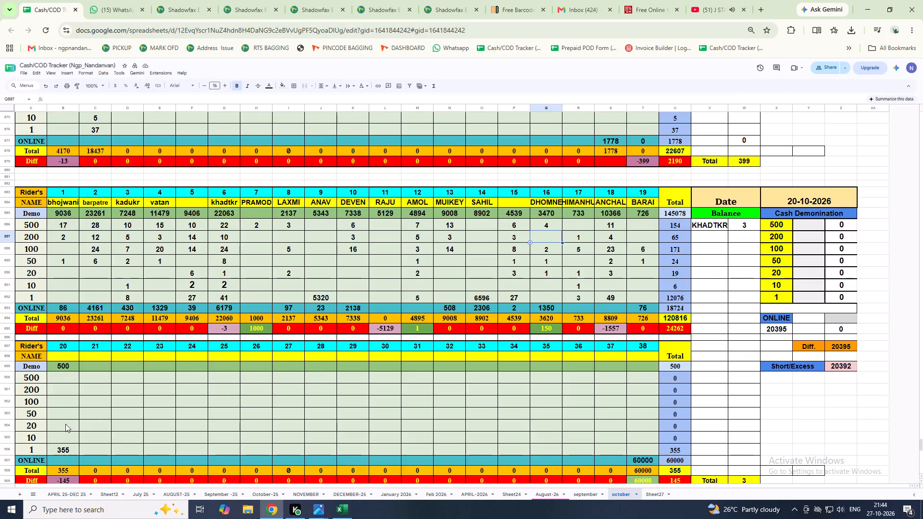
left_click(69, 451)
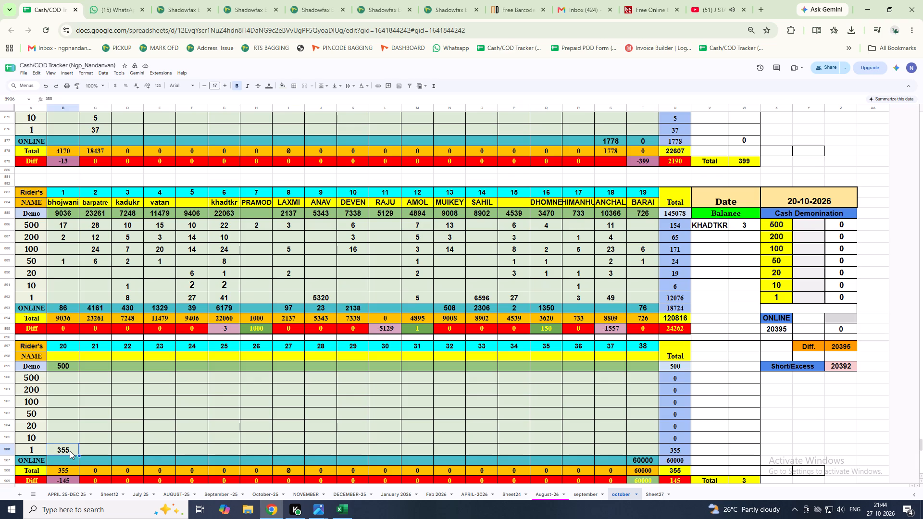
key("0")
key("Return")
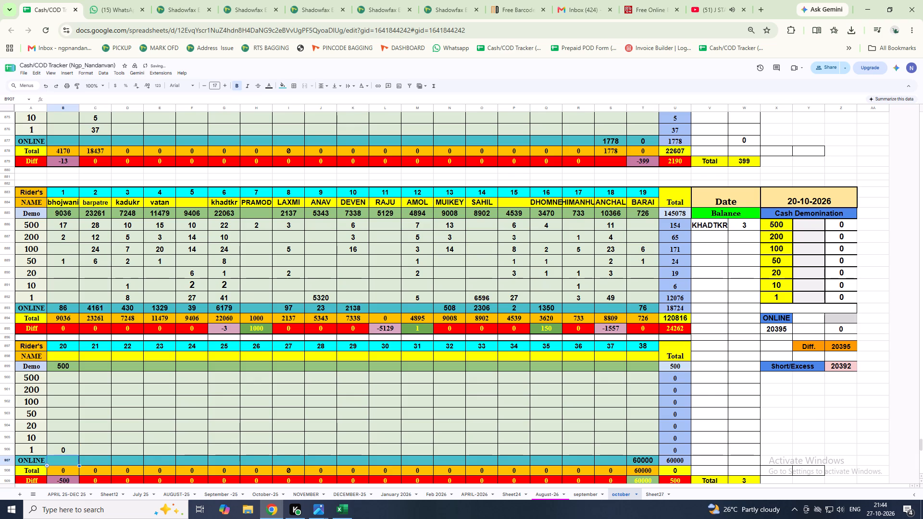
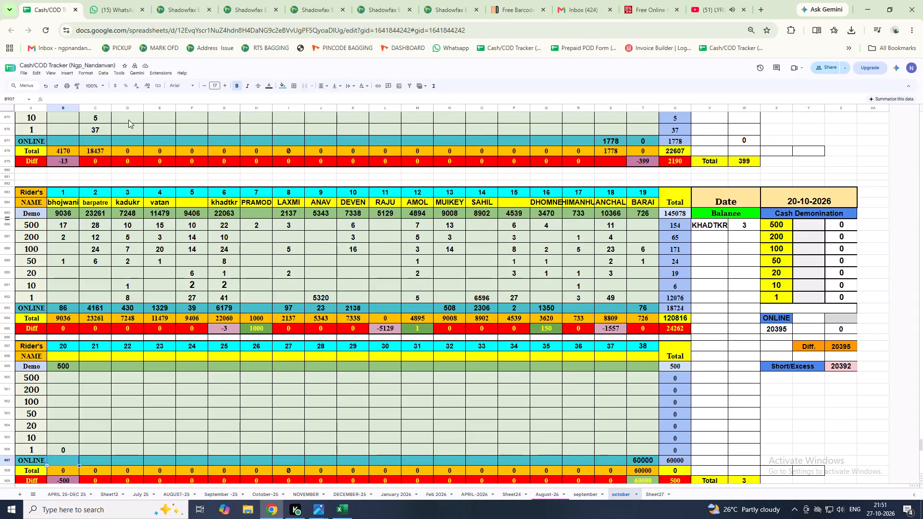
Switch to the Shadowfax portal and record a 3470 cash-in-hand COD payment as collected for the open rider's Forward runsheet.
left_click(181, 12)
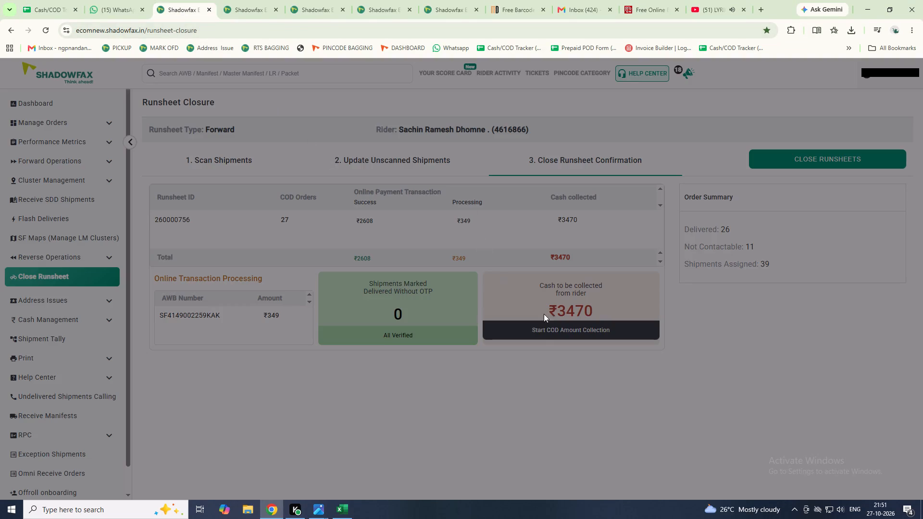
left_click(545, 326)
double_click(502, 285)
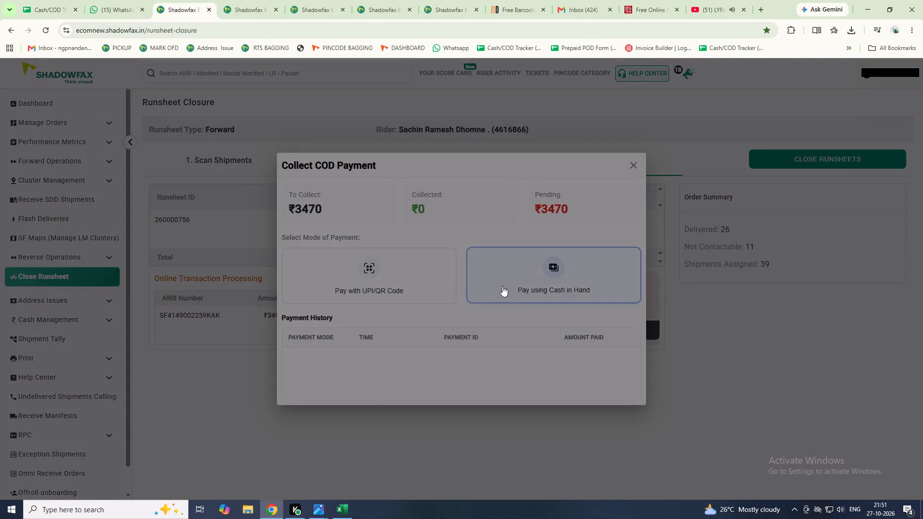
left_click(501, 287)
left_click(486, 333)
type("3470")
left_click(579, 335)
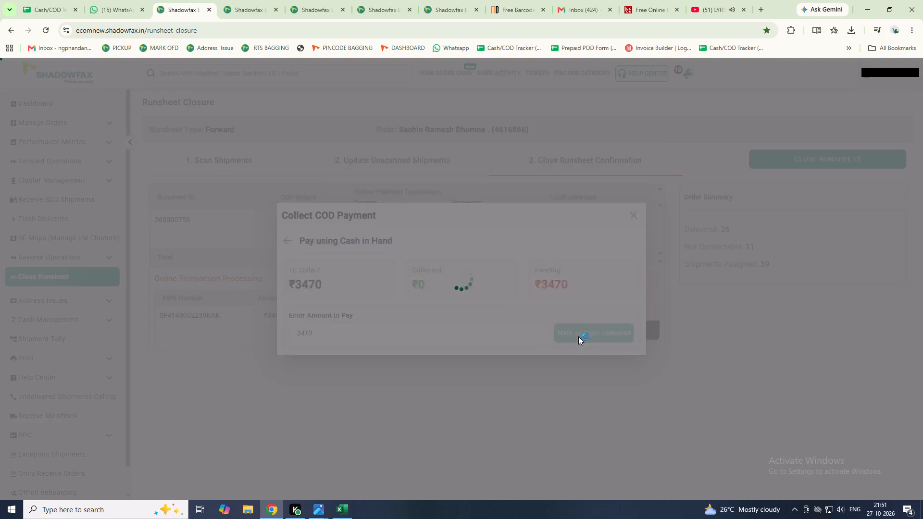
left_click(631, 167)
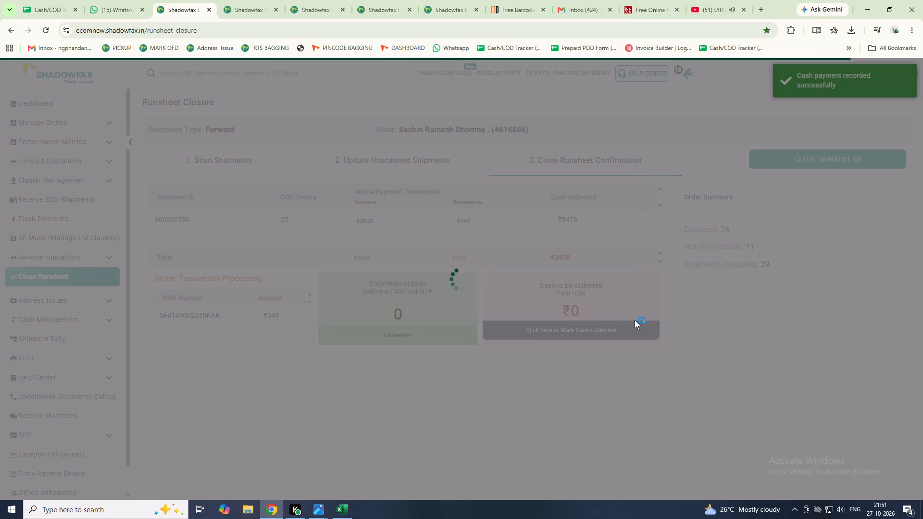
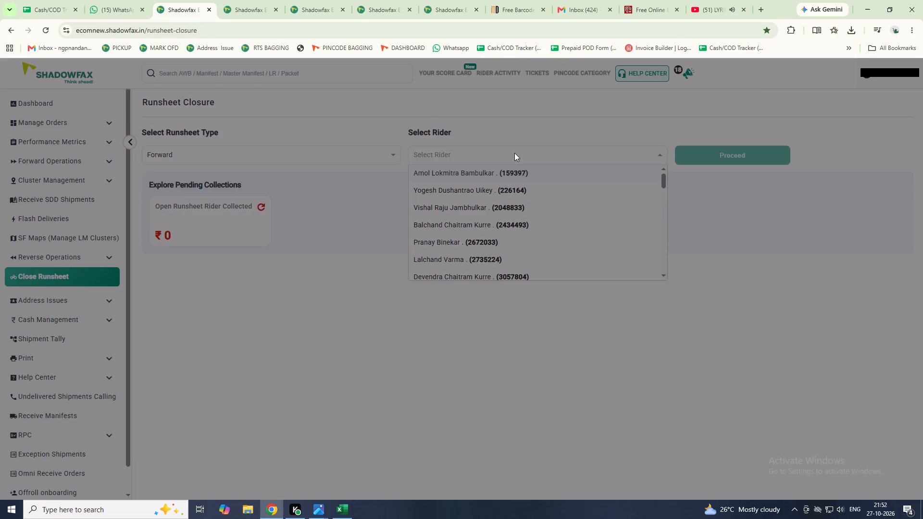
type("OM")
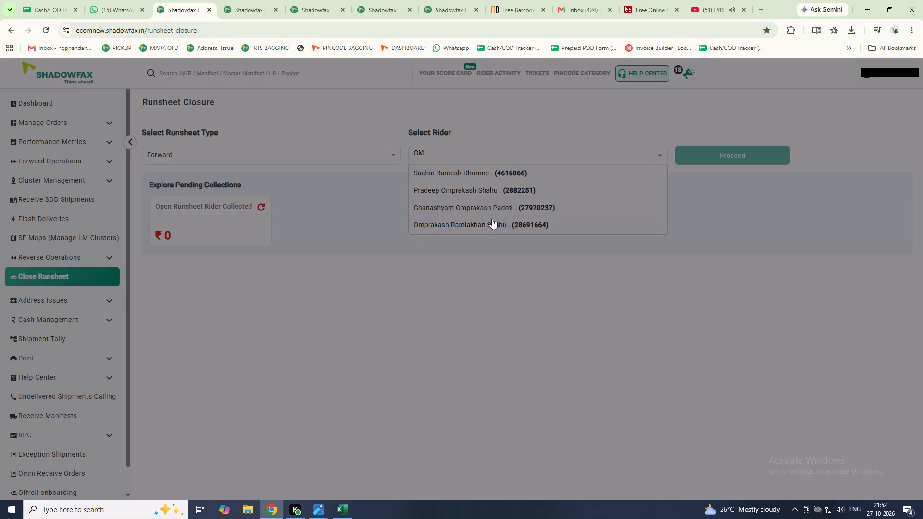
left_click(486, 224)
left_click(698, 154)
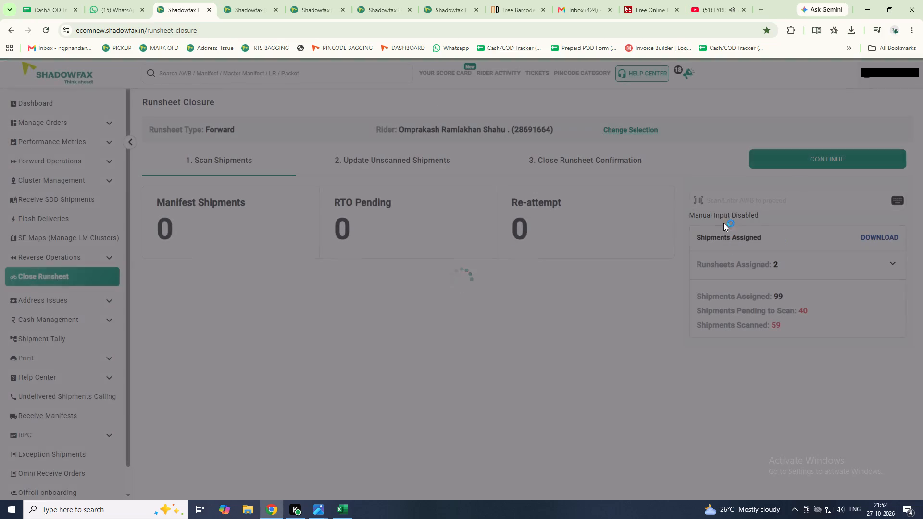
double_click(727, 201)
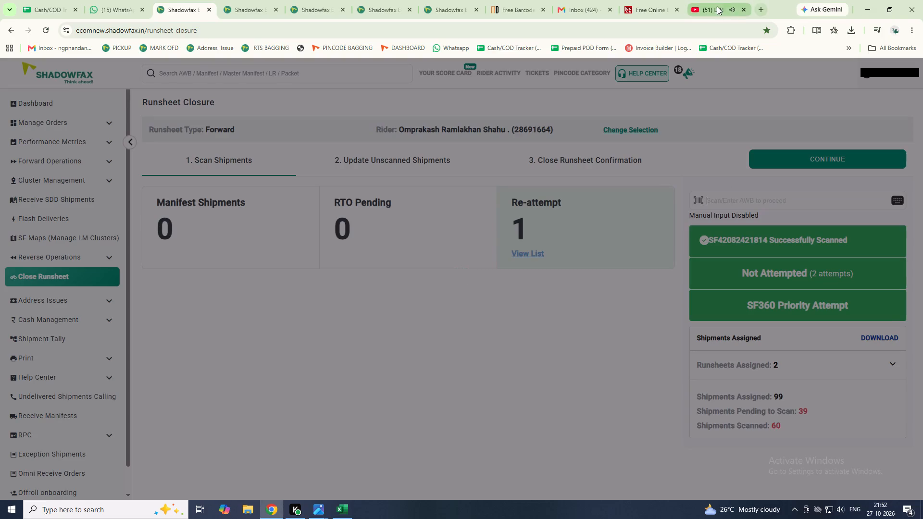
Switch to YouTube to pause the playing song, and adjust the system volume after returning to the Shadowfax portal.
left_click(735, 10)
left_click(734, 10)
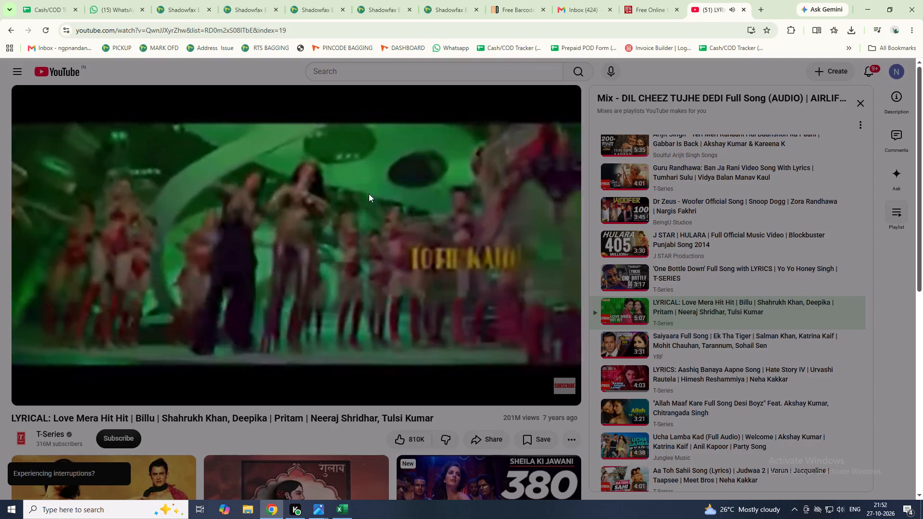
left_click(361, 199)
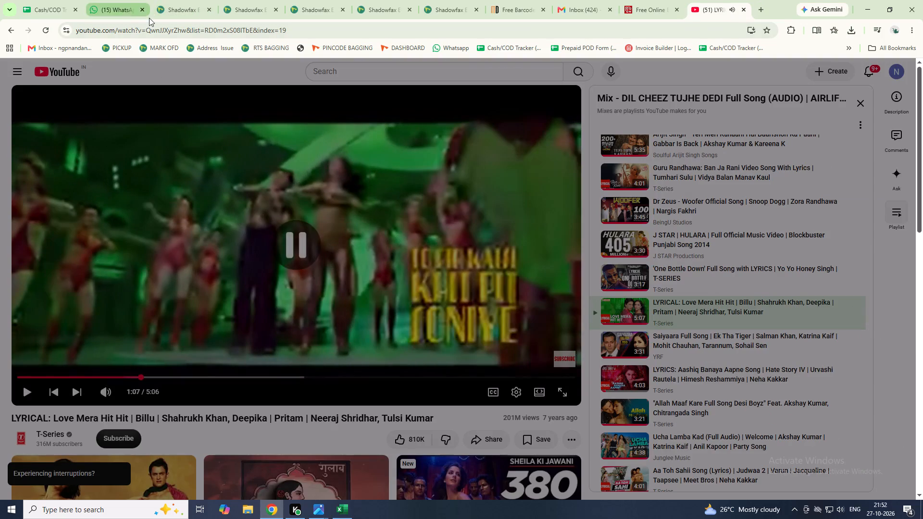
left_click(166, 9)
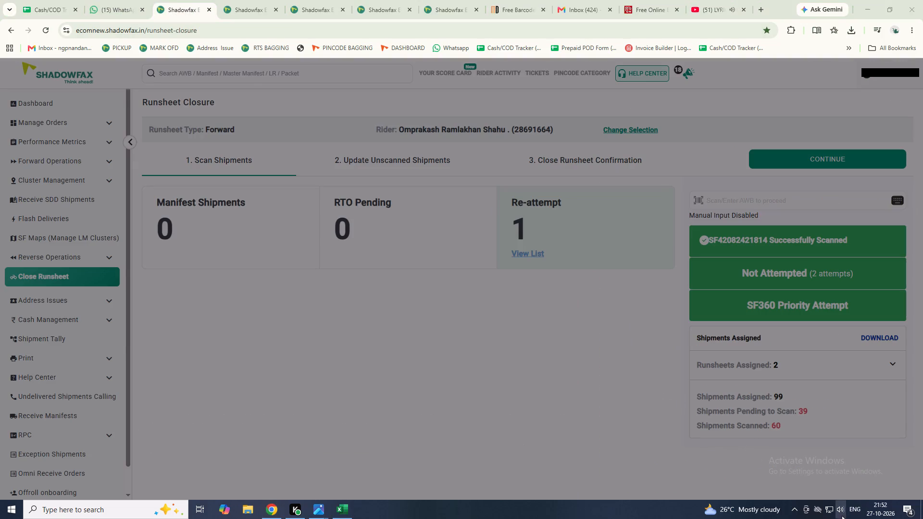
left_click_drag(850, 492, 883, 477)
left_click(765, 207)
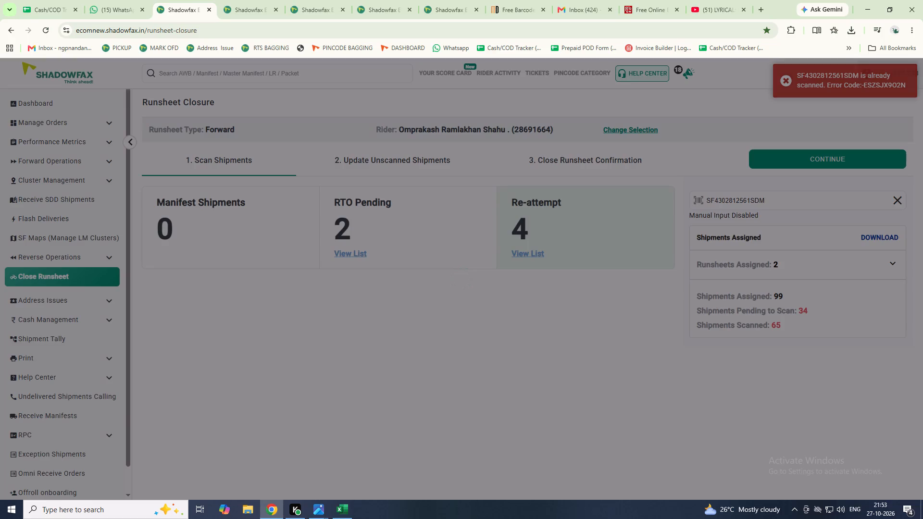
key("ctrl+a")
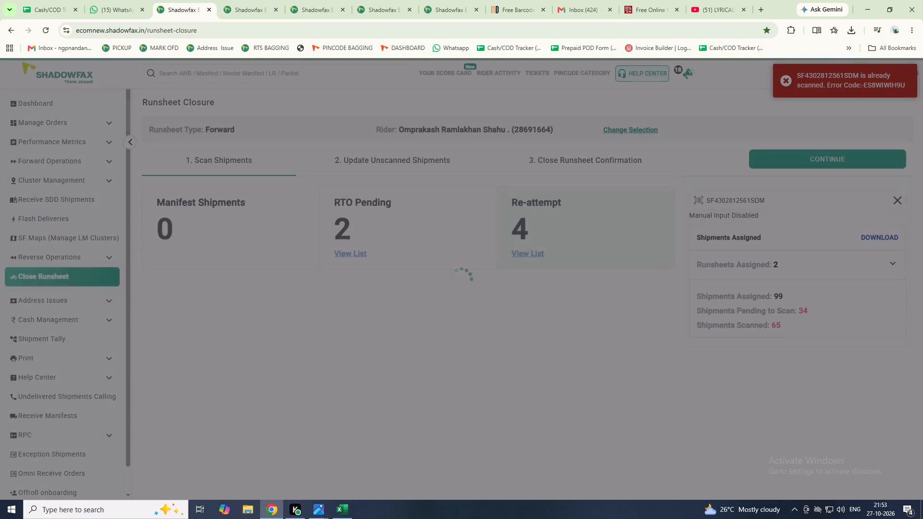
key("ctrl+a")
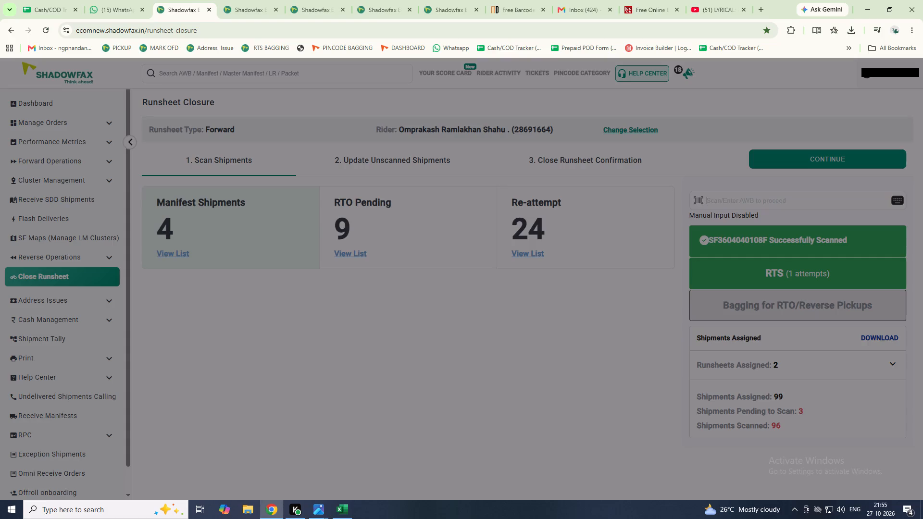
Check the runsheet's unmarked shipments under Update Unscanned Shipments, going back to Scan Shipments between checks.
left_click(579, 162)
triple_click(398, 156)
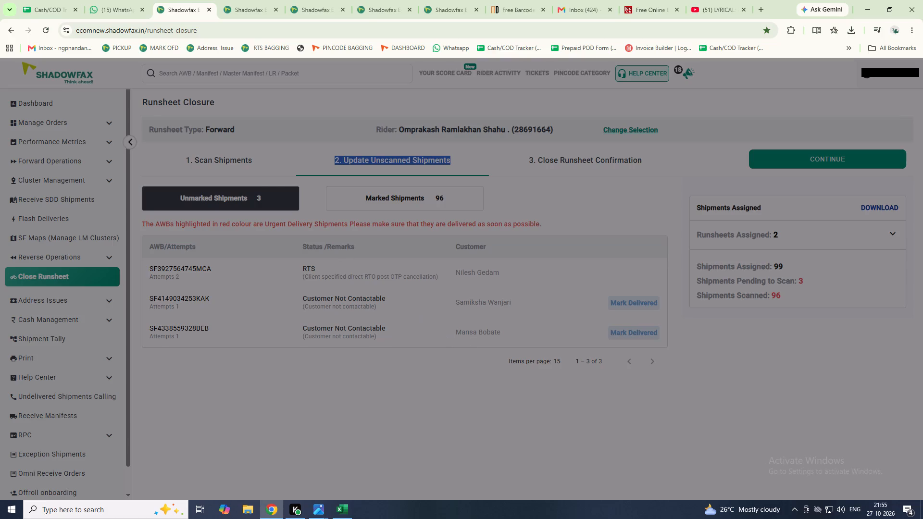
left_click(225, 153)
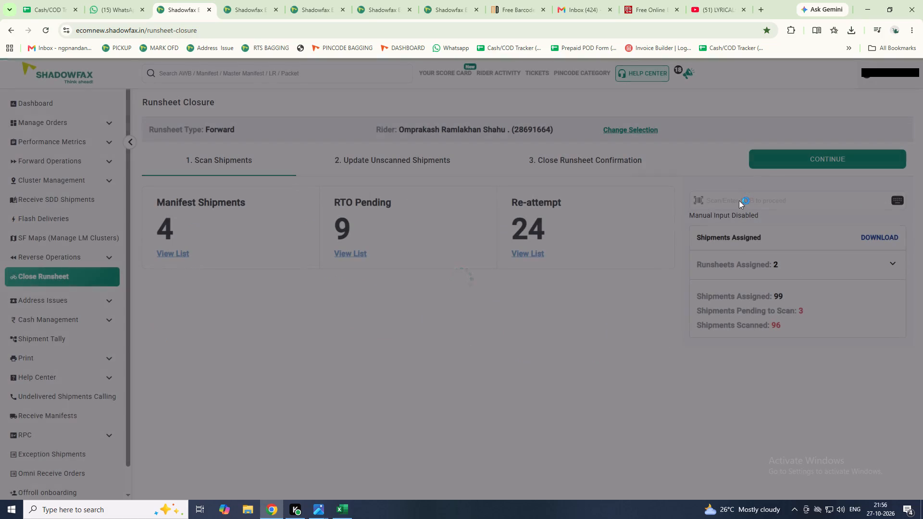
left_click(418, 153)
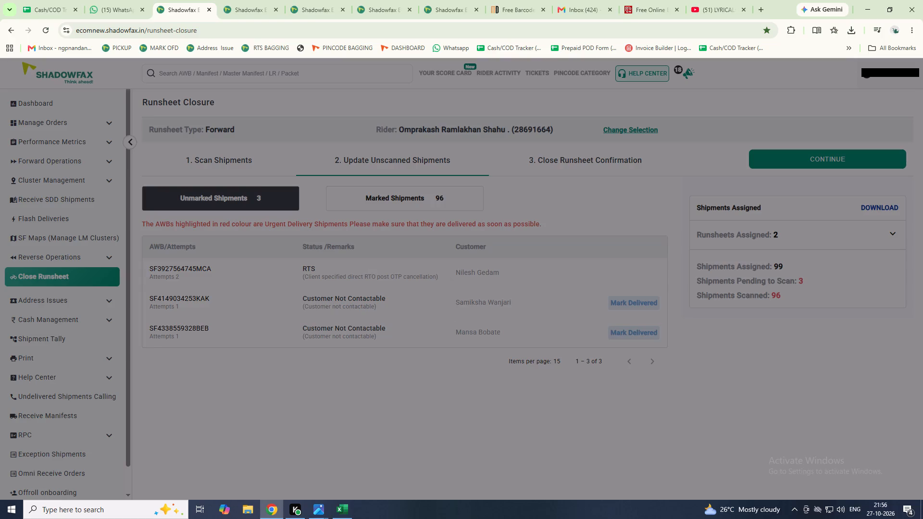
left_click(237, 163)
double_click(736, 199)
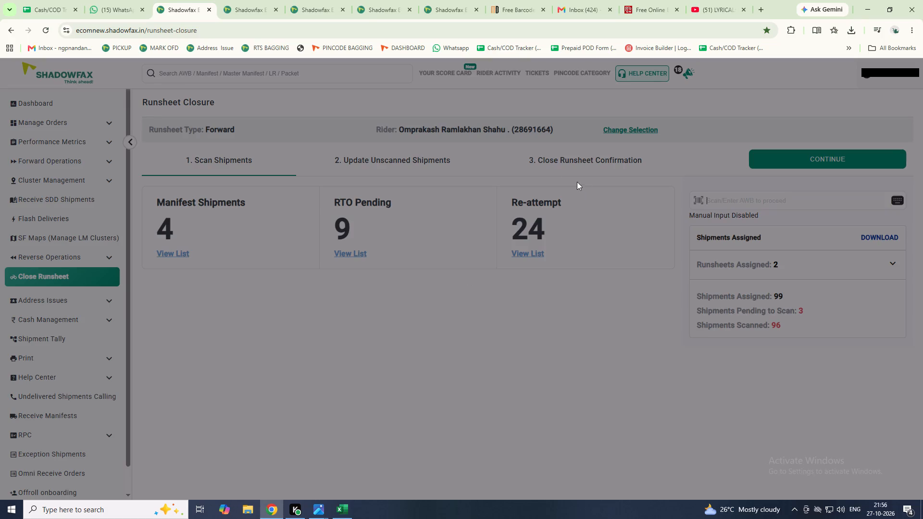
left_click(419, 161)
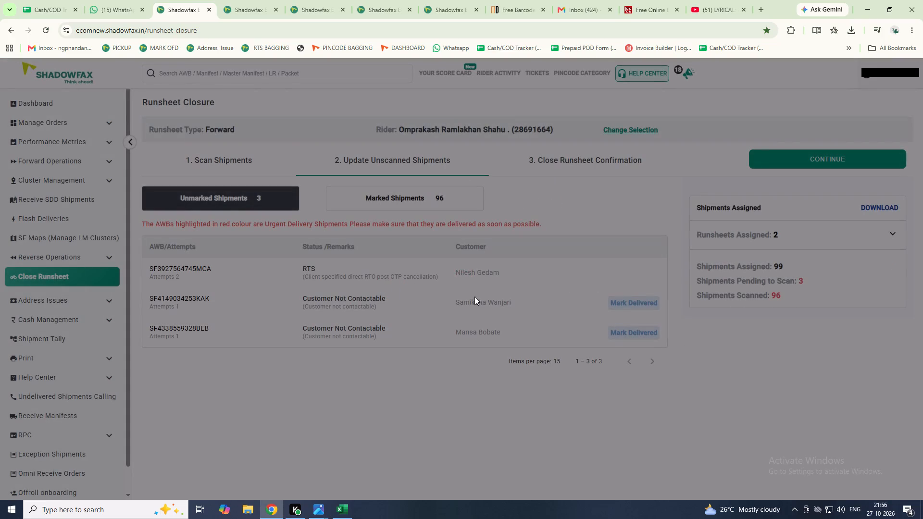
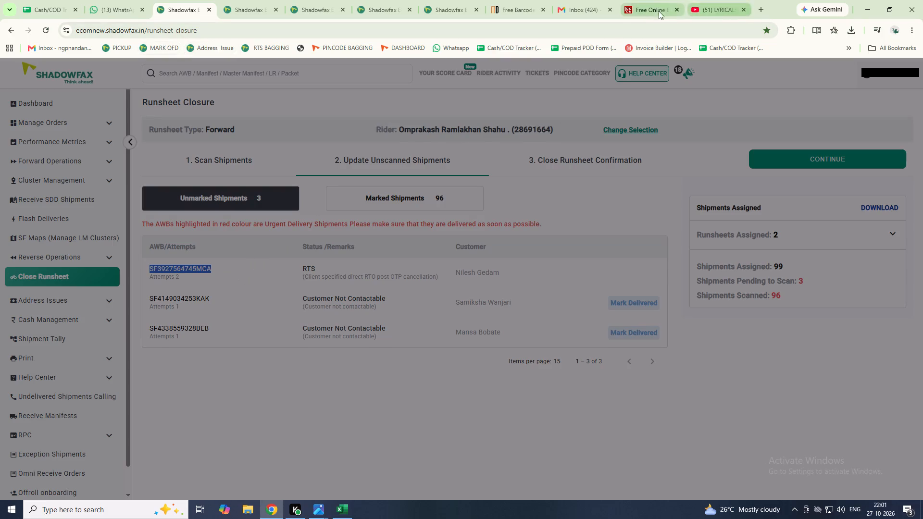
left_click(652, 10)
double_click(384, 202)
key("ctrl+v")
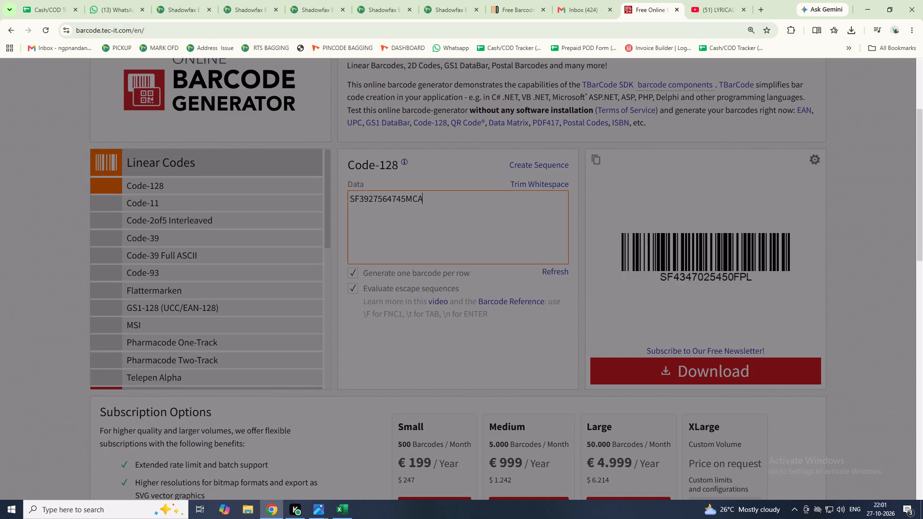
double_click(353, 276)
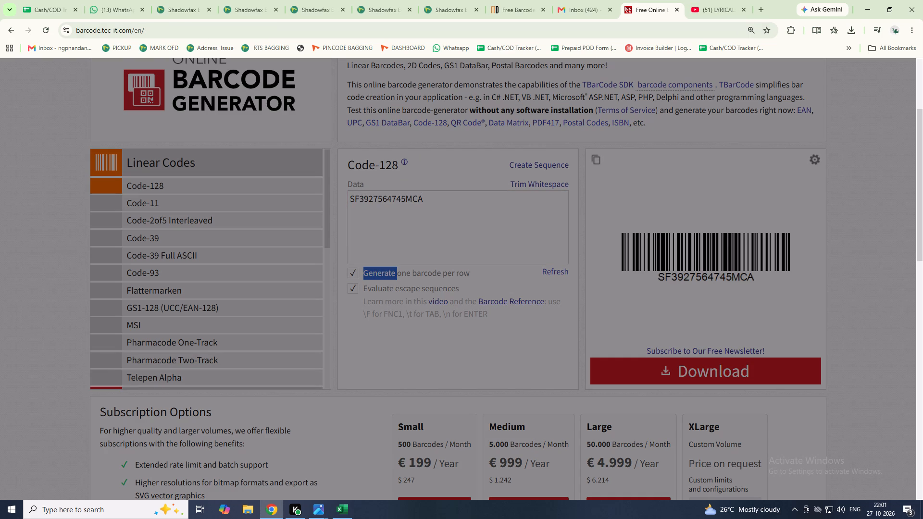
left_click(170, 10)
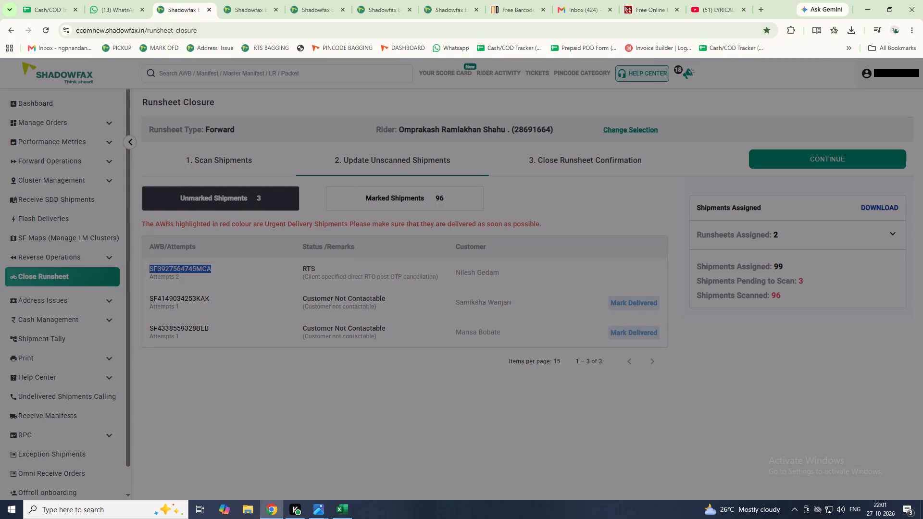
triple_click(199, 300)
key("ctrl+c")
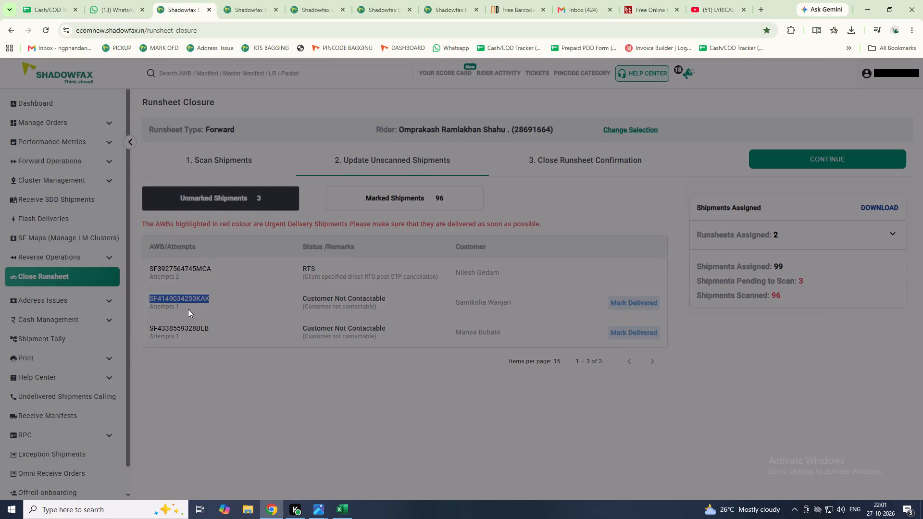
left_click(632, 6)
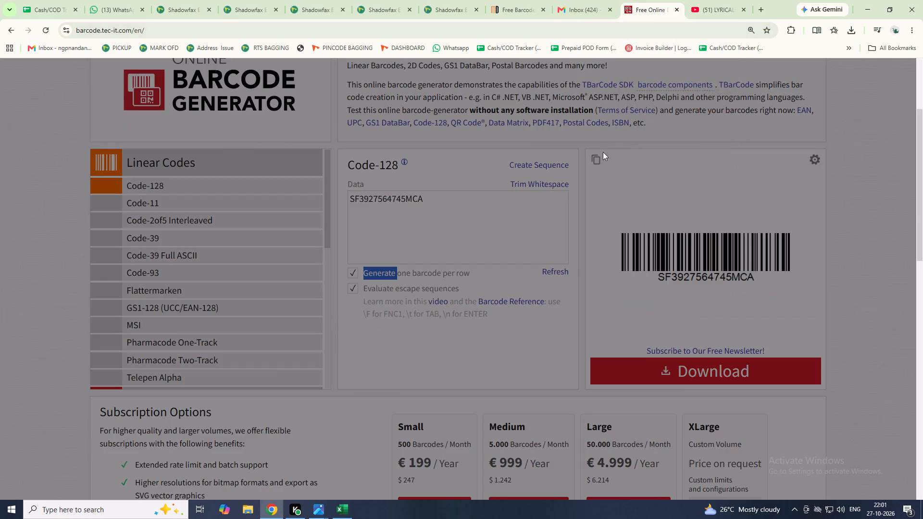
double_click(372, 192)
key("ctrl+v")
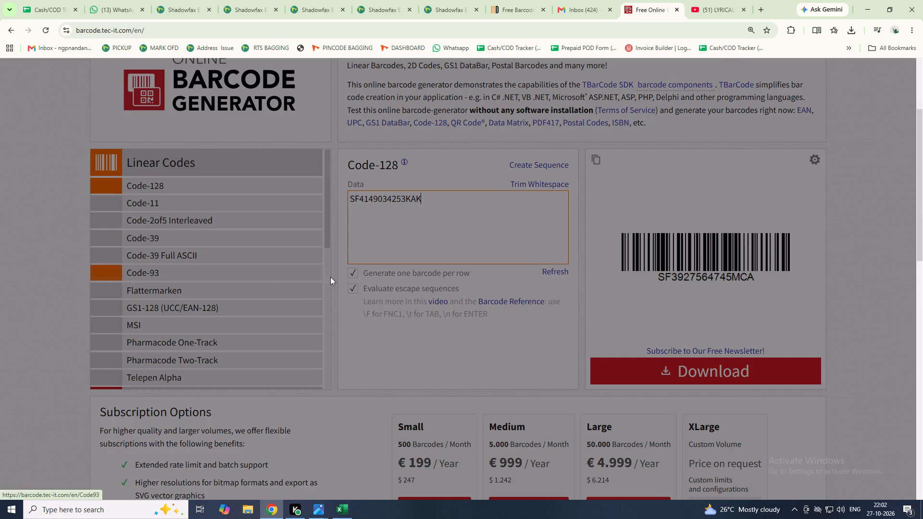
left_click(348, 275)
left_click(350, 276)
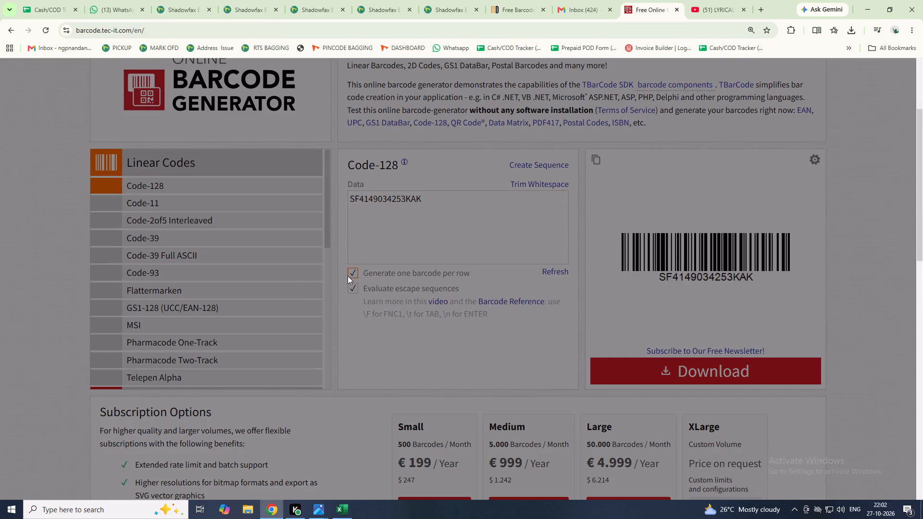
left_click(192, 3)
double_click(200, 330)
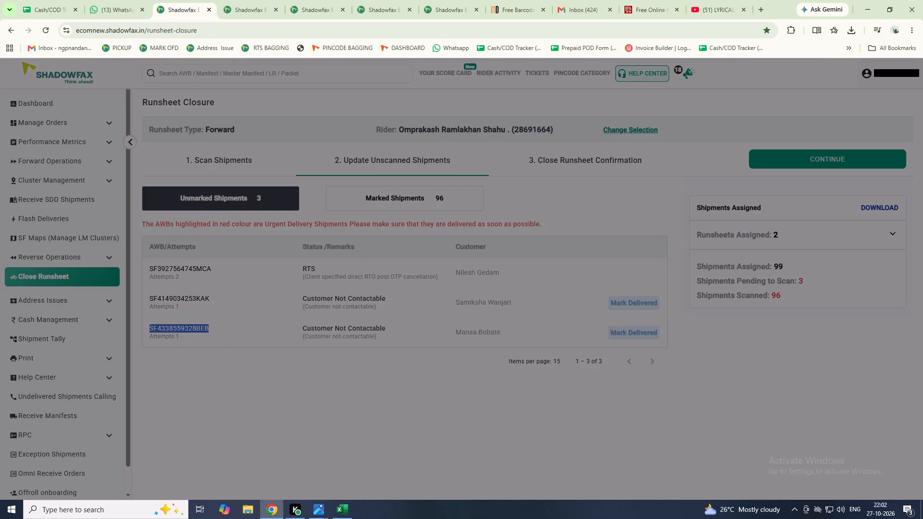
key("ctrl+c")
left_click(647, 12)
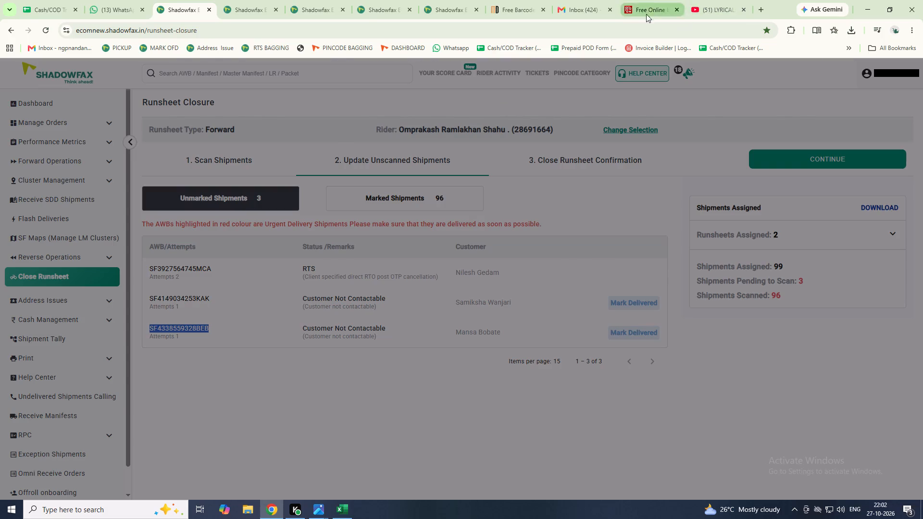
double_click(380, 196)
key("ctrl+v")
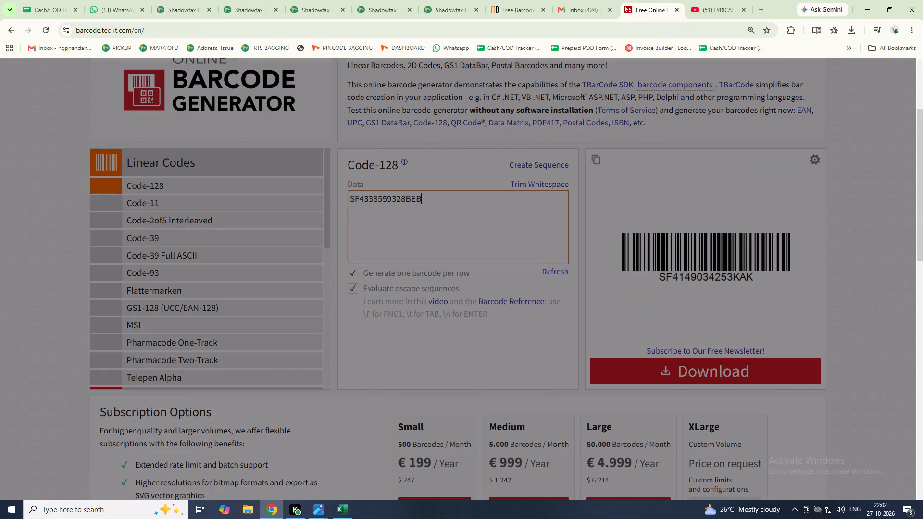
left_click(355, 272)
left_click(354, 272)
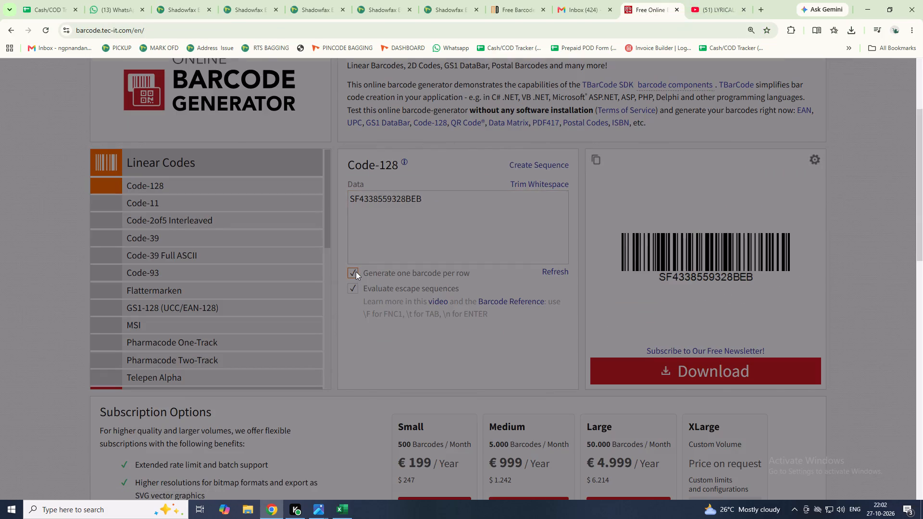
Return to the Shadowfax runsheet, recheck its unmarked shipments under Update Unscanned Shipments, and open Close Runsheet Confirmation.
left_click(169, 8)
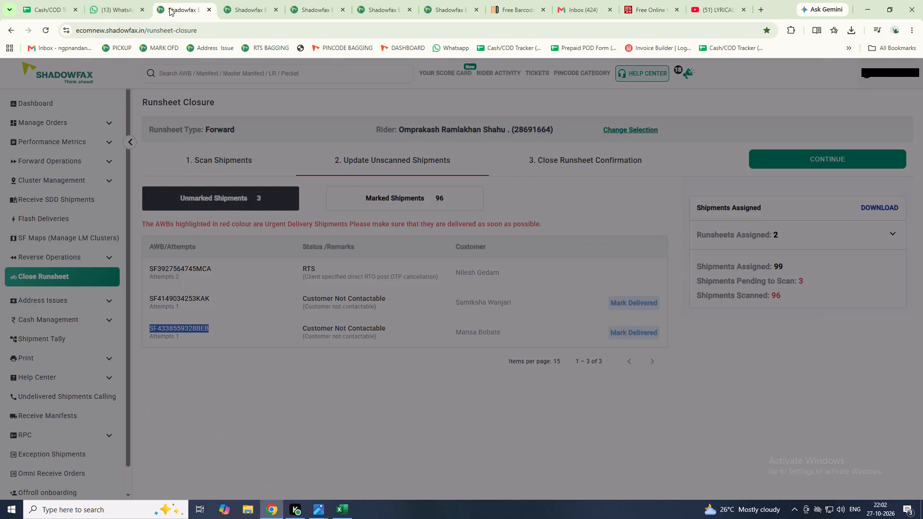
left_click(542, 155)
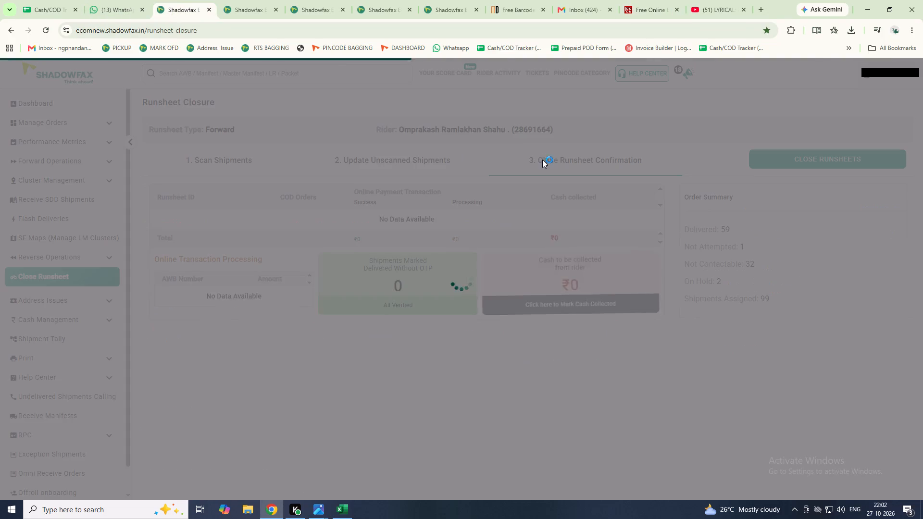
left_click(403, 159)
left_click(403, 159)
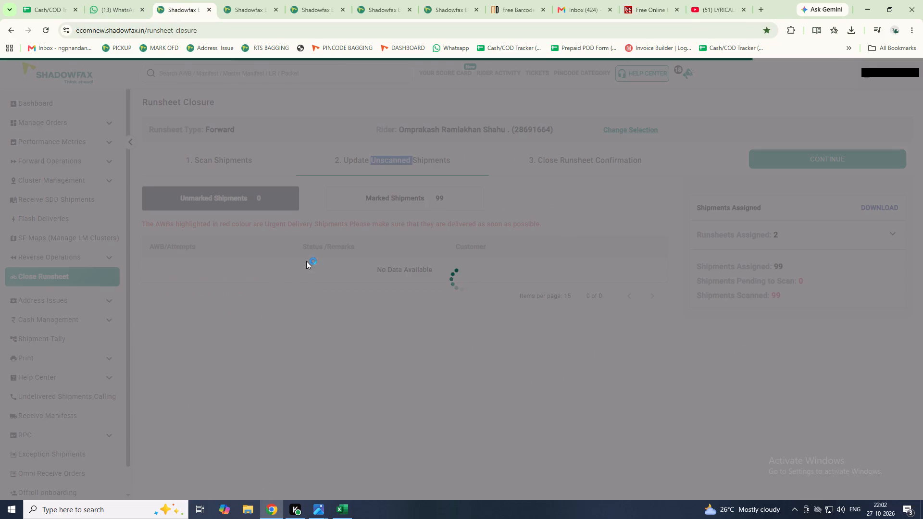
left_click(552, 161)
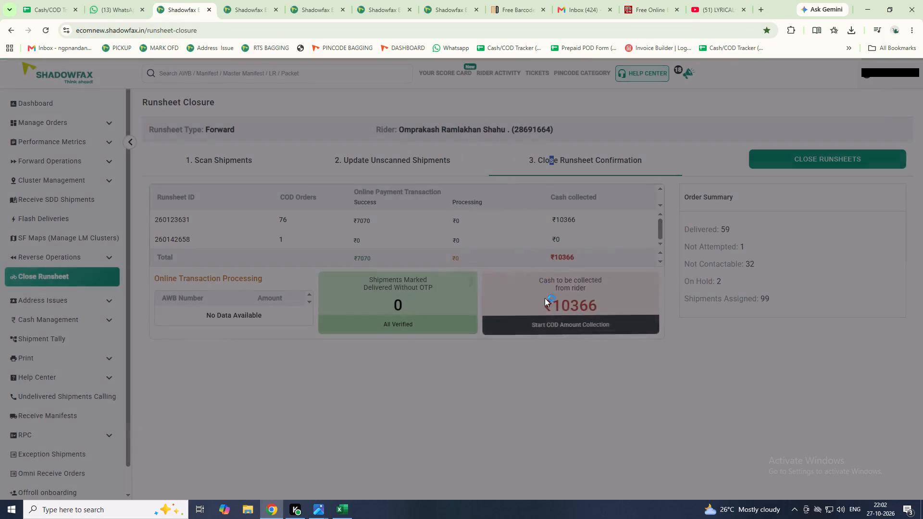
Consult the Cash/COD Tracker sheet, and record a cash in hand payment of ₹10366 as collected for Omprakash's Forward runsheet.
left_click(49, 5)
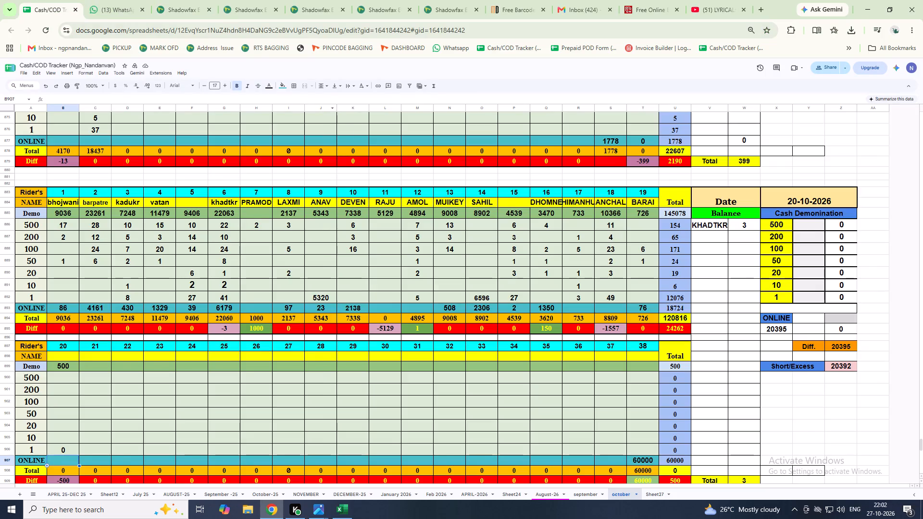
left_click(189, 12)
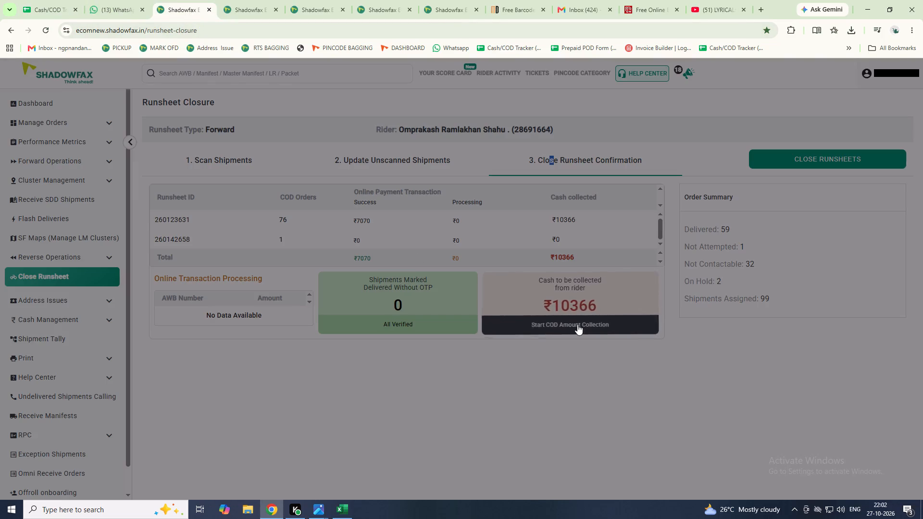
left_click(577, 324)
double_click(506, 286)
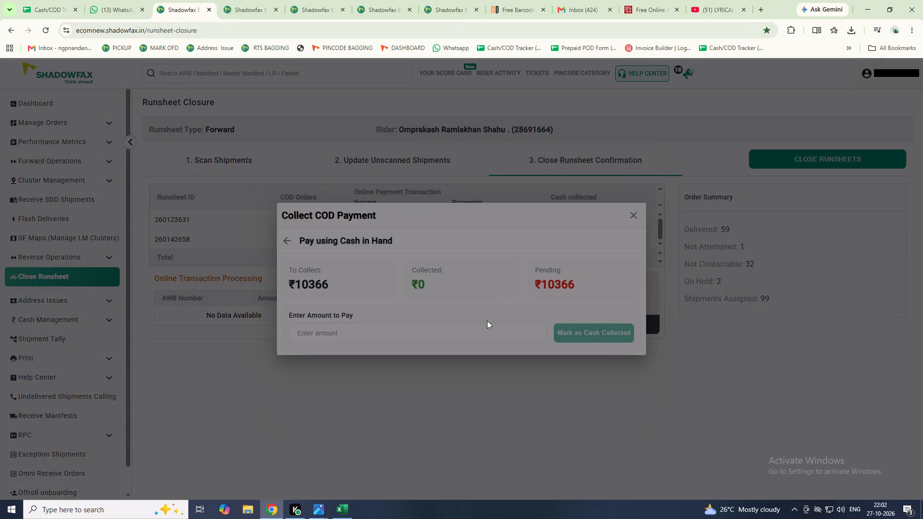
left_click(487, 328)
type("10366")
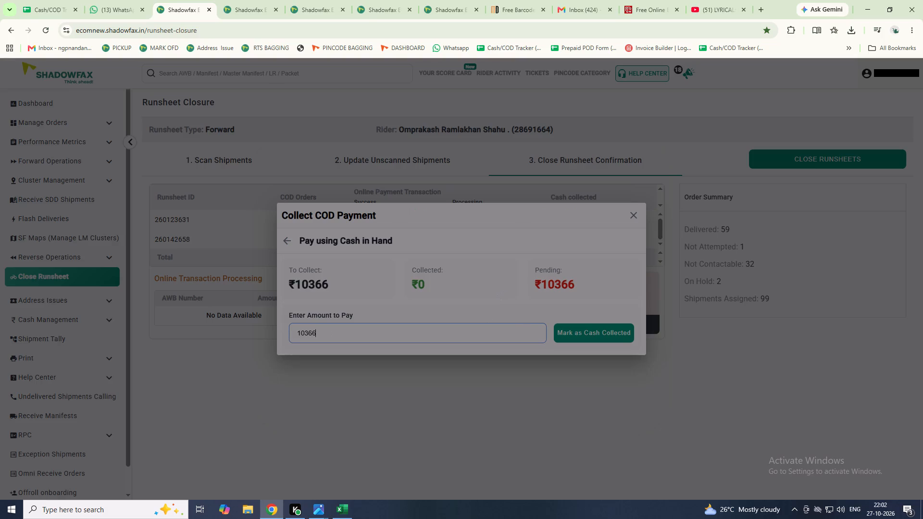
left_click(568, 322)
left_click(566, 327)
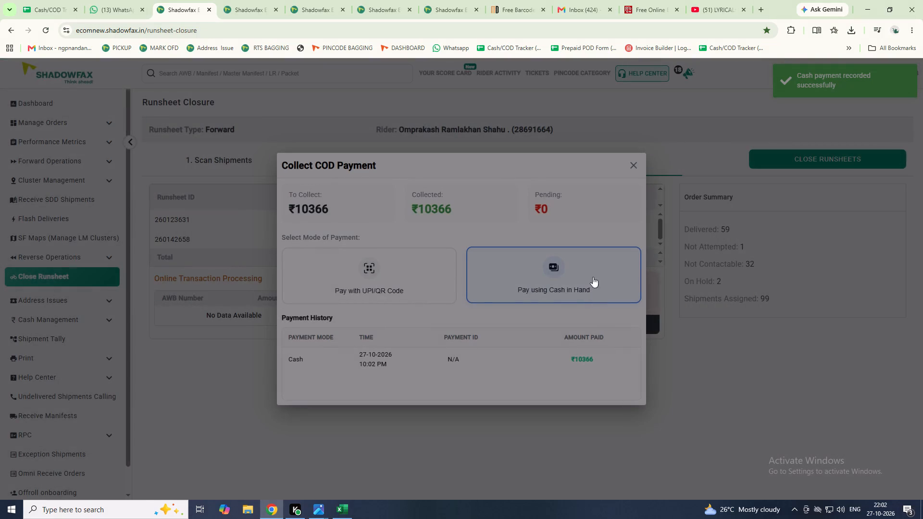
left_click(630, 167)
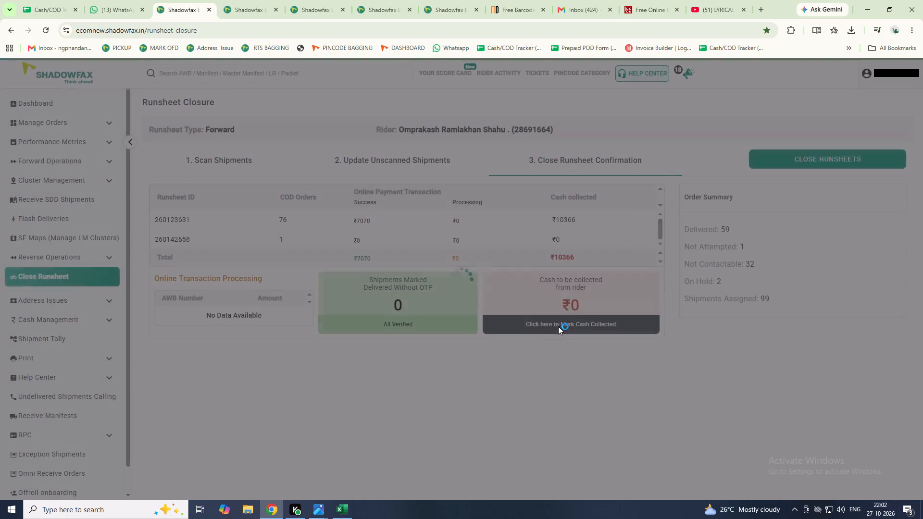
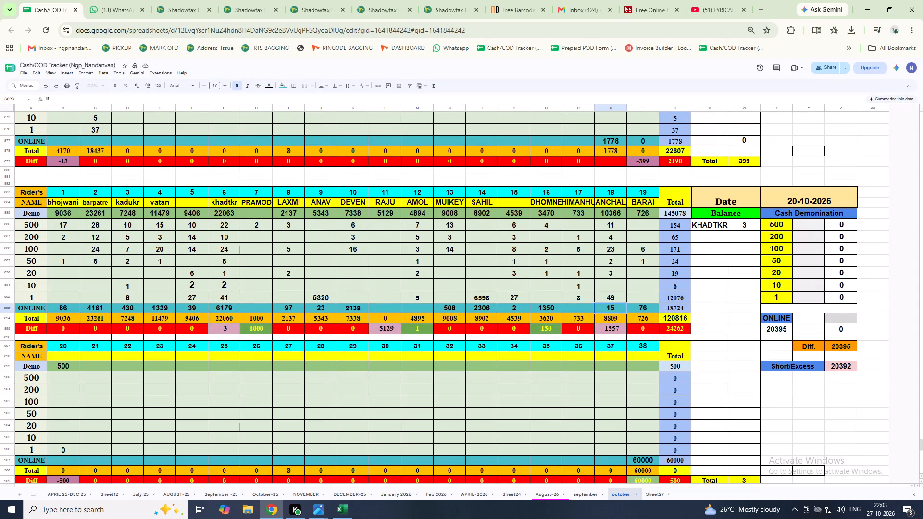
Complete the ONLINE amount for rider 18 as 1557 in the october Cash/COD Tracker sheet.
type("57")
key("Return")
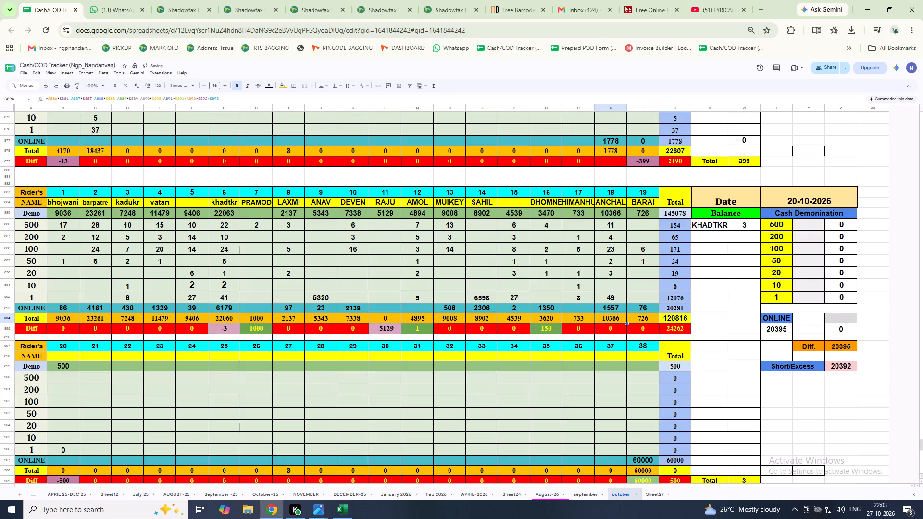
Check the hub's Daily Cash Deposit entries in the Shadowfax portal against the ONLINE amounts in the Cash/COD Tracker sheet.
left_click(248, 2)
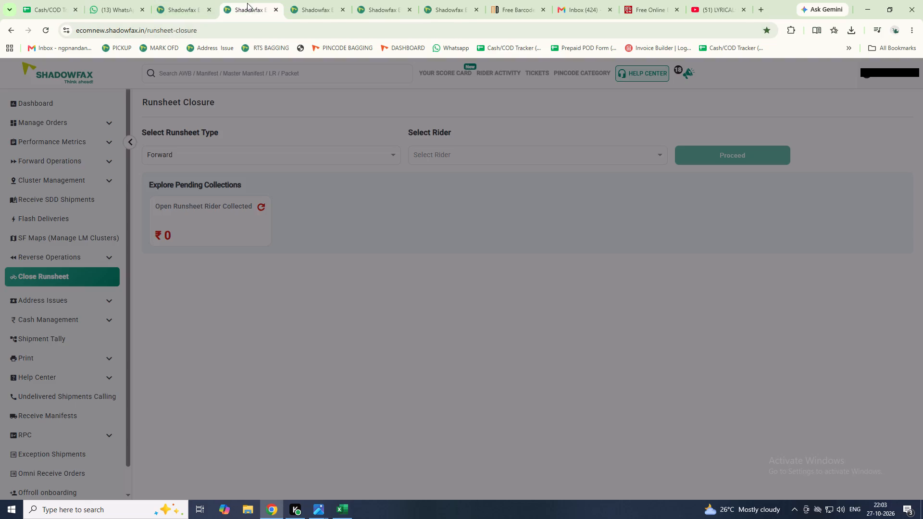
left_click(180, 9)
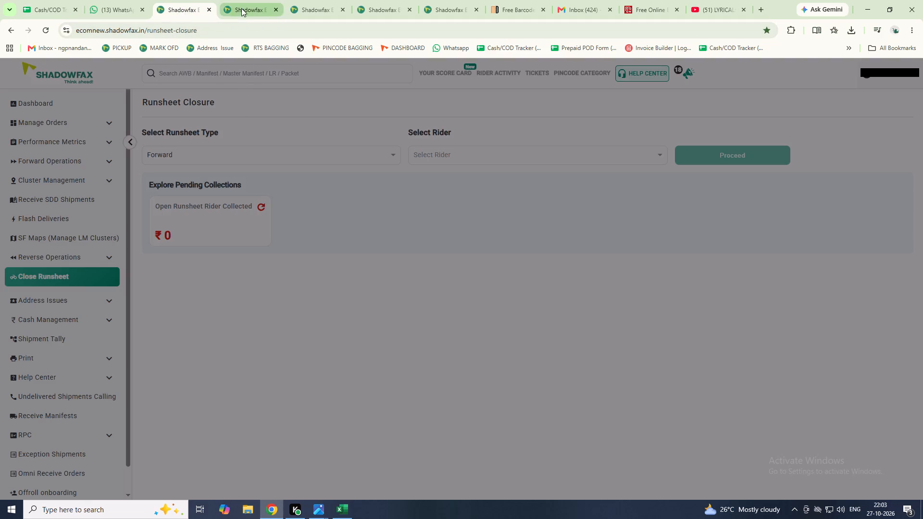
left_click(245, 5)
left_click(52, 319)
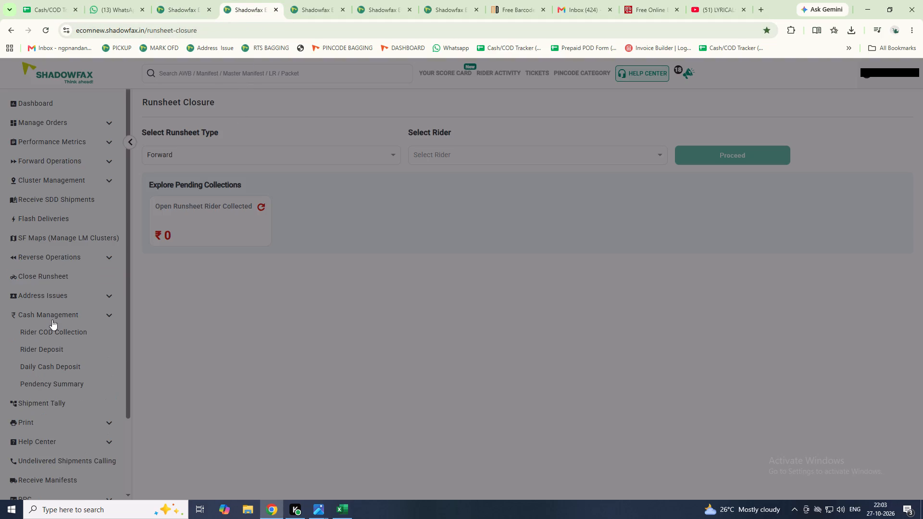
left_click(48, 363)
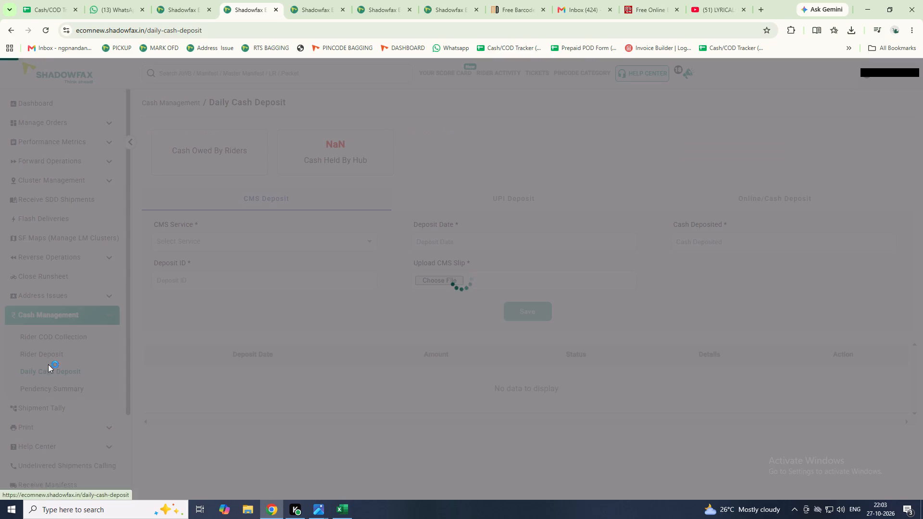
scroll(248, 408, "down", 2)
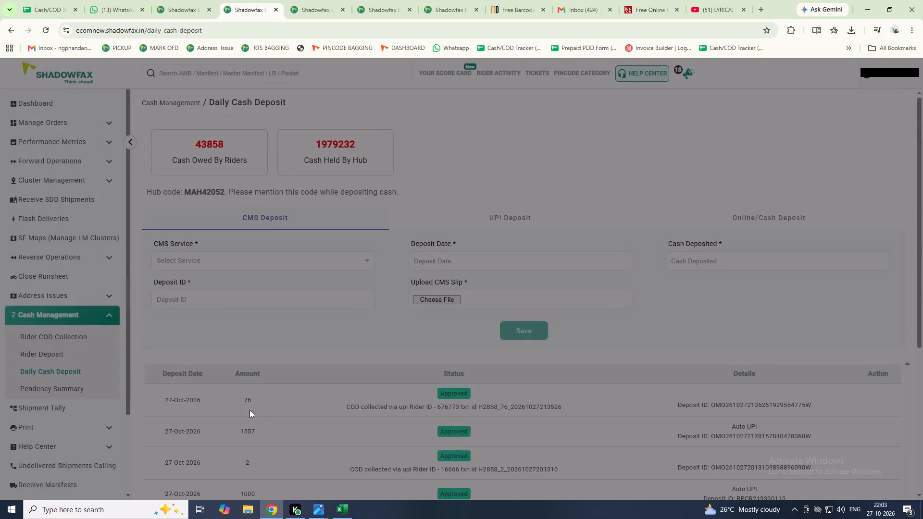
left_click(39, 13)
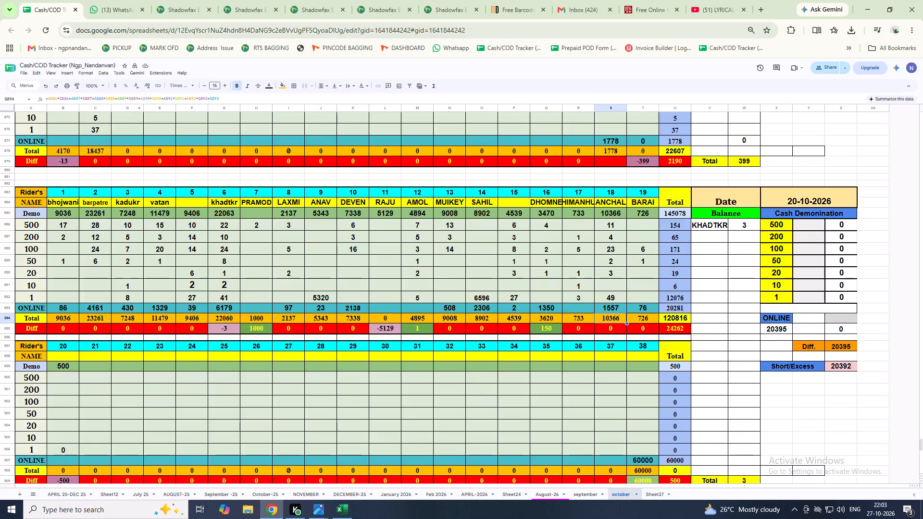
Review each rider's total, UPI and cash amounts in the Shadowfax Rider COD Collection history.
left_click(175, 0)
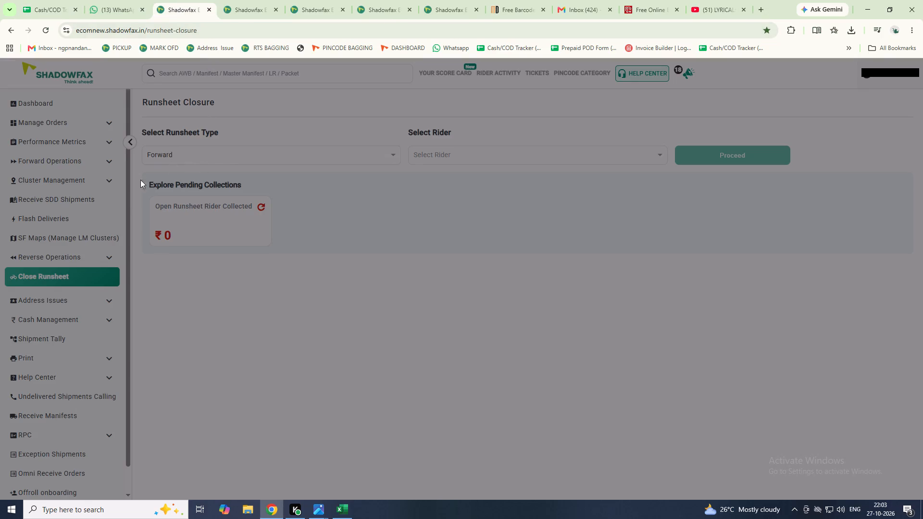
left_click(242, 4)
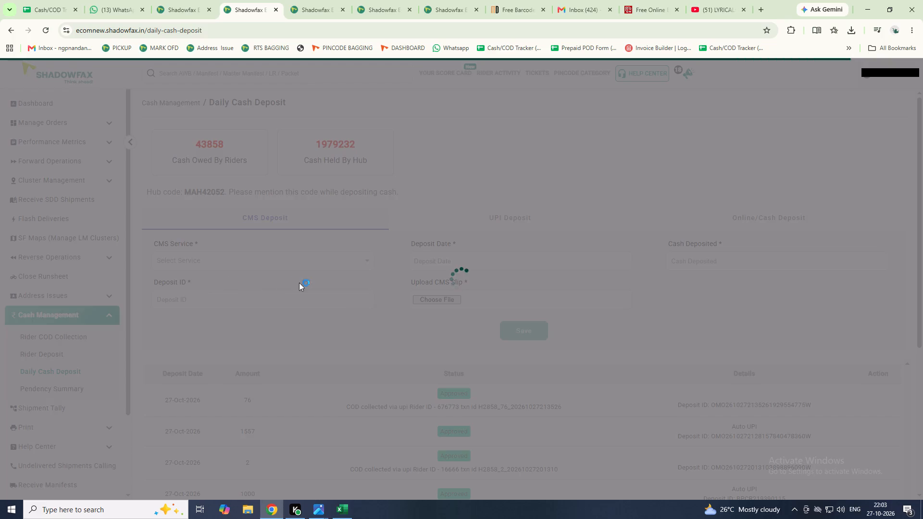
left_click(73, 338)
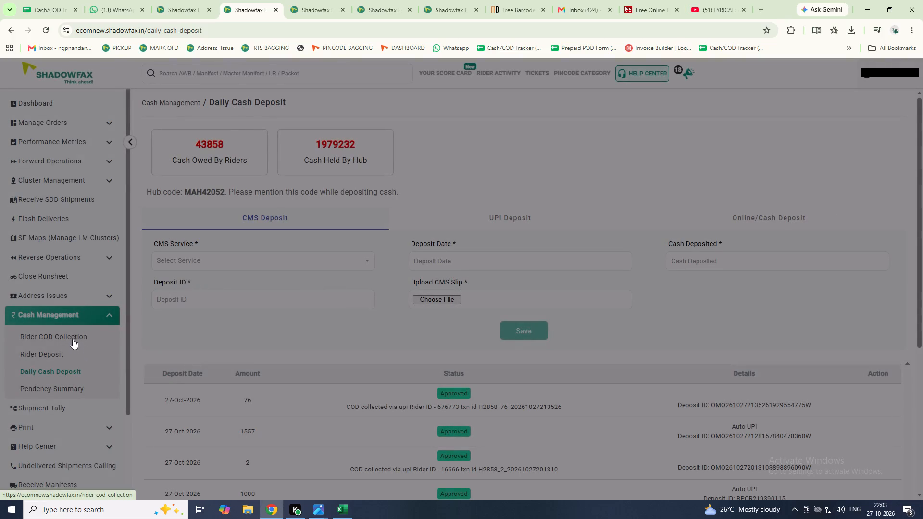
scroll(567, 300, "down", 1)
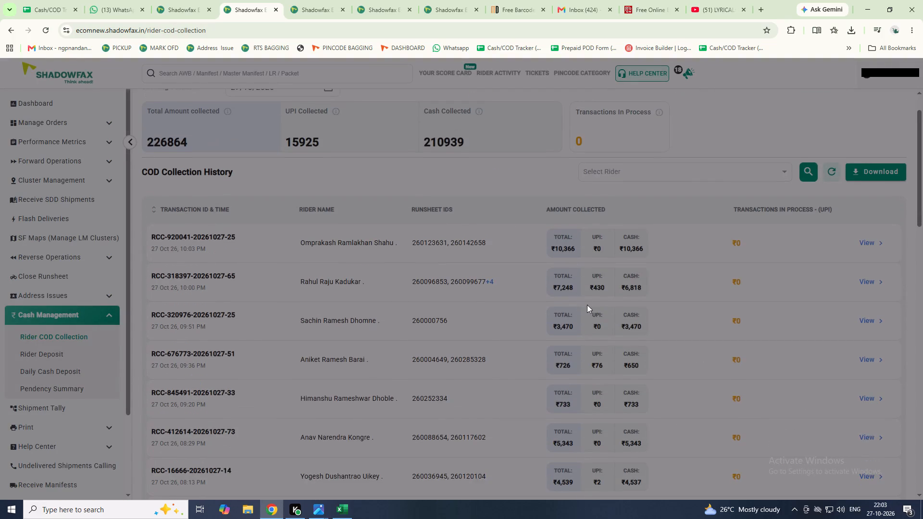
scroll(585, 314, "down", 4)
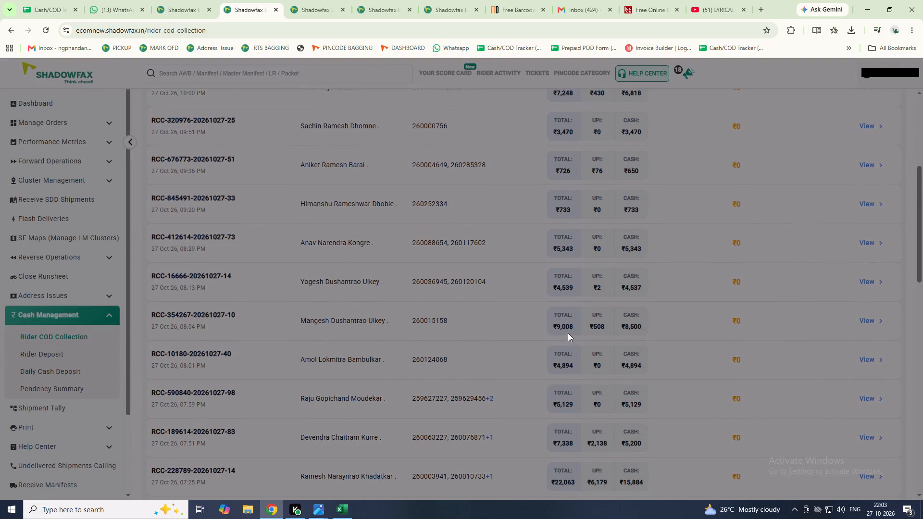
scroll(565, 332, "down", 1)
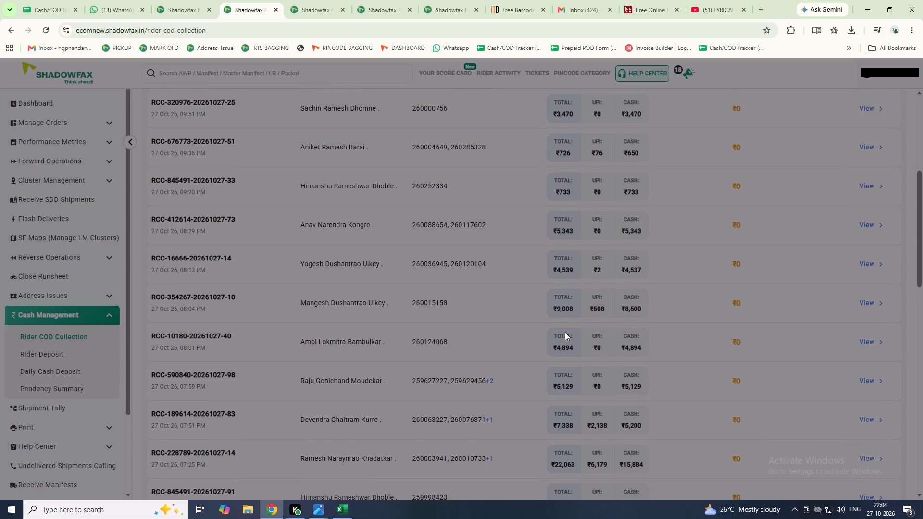
scroll(565, 332, "down", 3)
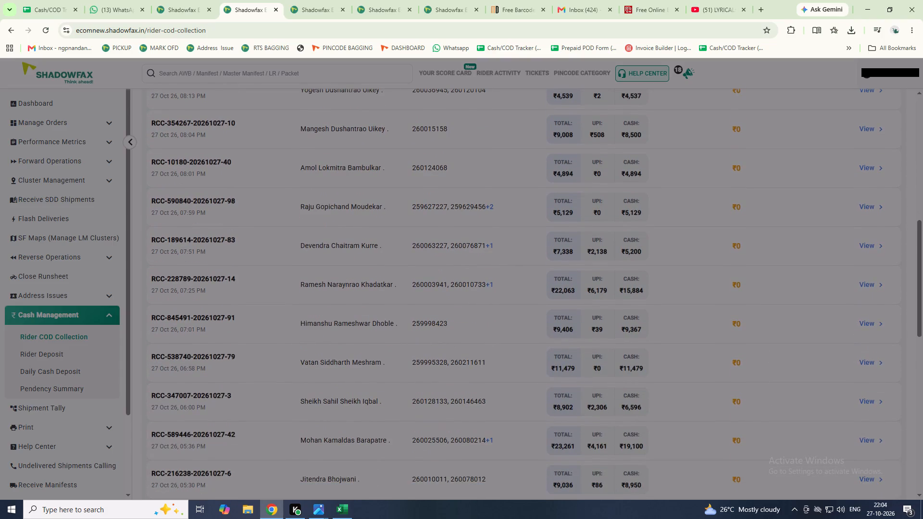
Look up Himanshu's entry in the Rider COD Collection history and enter HIMANSHU as rider 5's name in the october tracker sheet's 20-10-2026 block.
left_click(354, 324)
left_click(353, 326)
double_click(353, 326)
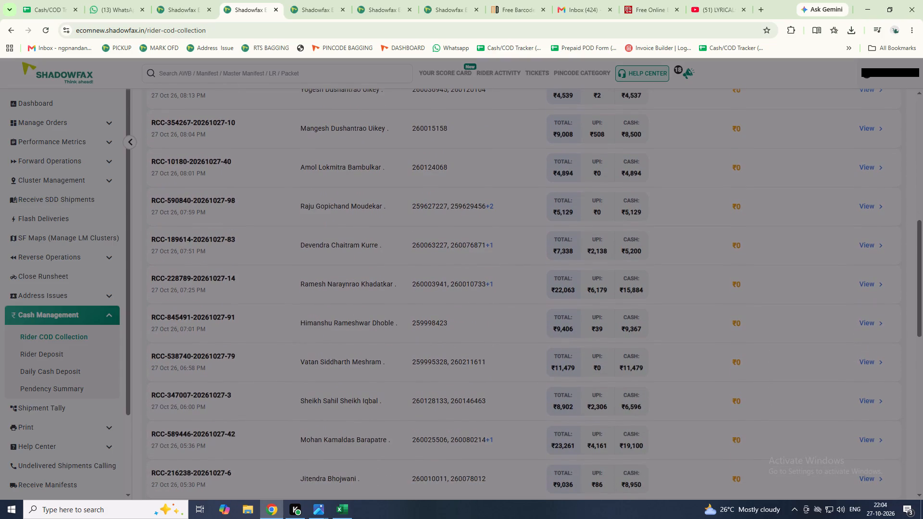
left_click(55, 9)
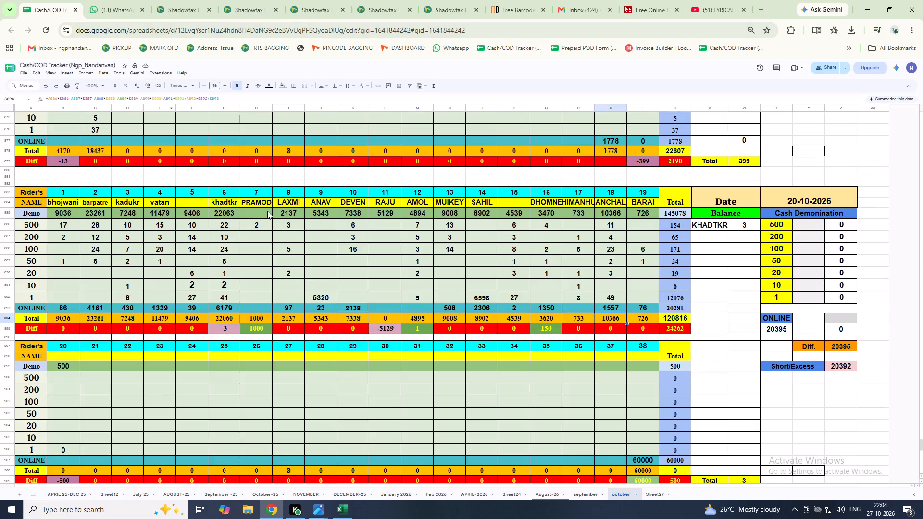
left_click(192, 205)
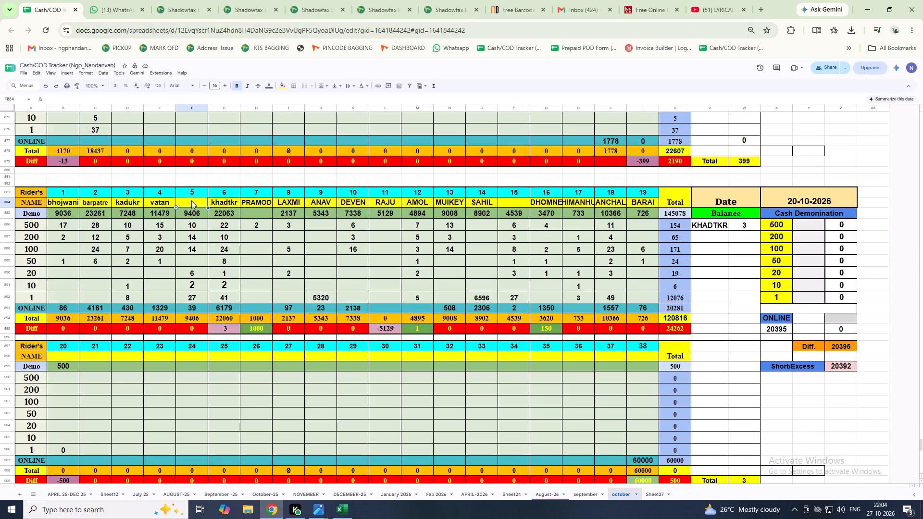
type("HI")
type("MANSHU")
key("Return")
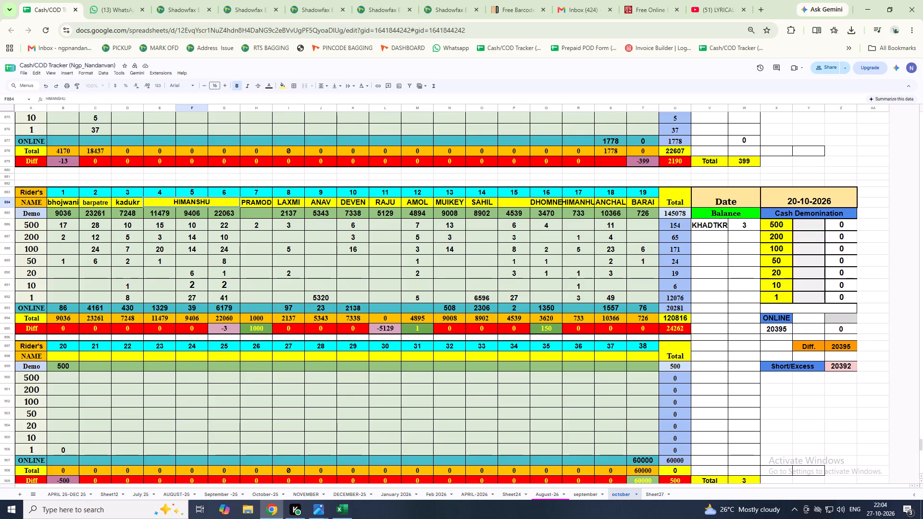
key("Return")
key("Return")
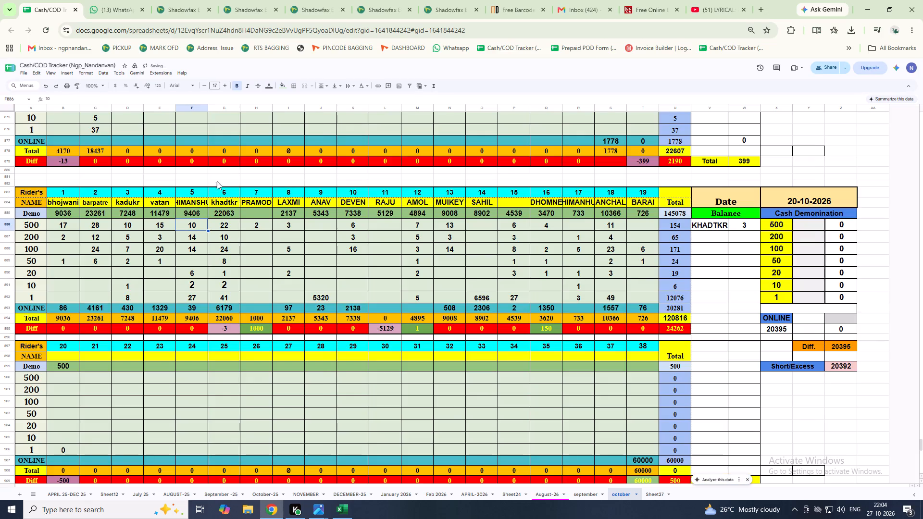
Select rider Pramod for Forward runsheet closure in the Shadowfax portal and bring up the Close Runsheet Confirmation stage.
left_click(179, 5)
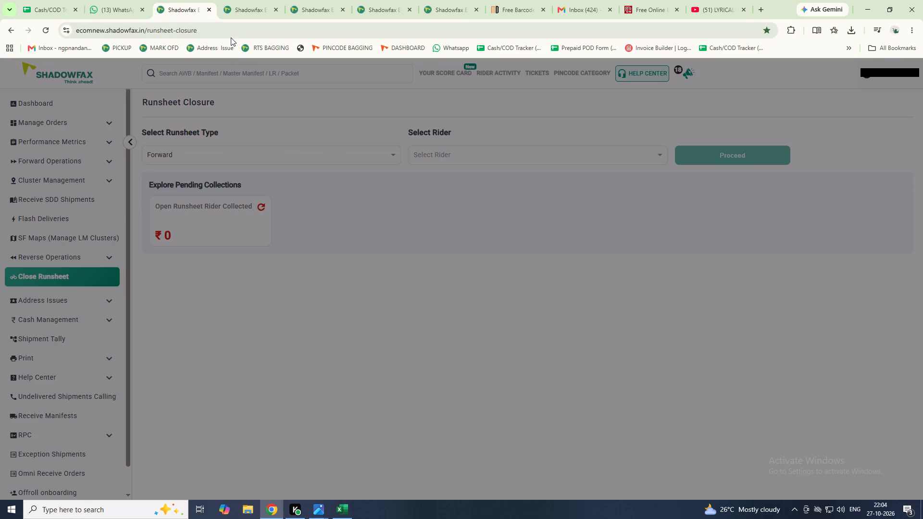
left_click(434, 155)
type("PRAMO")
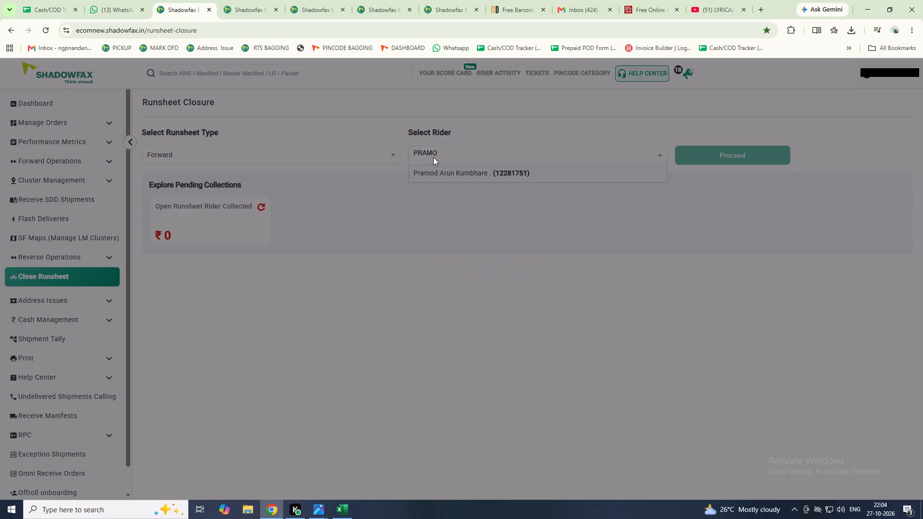
left_click_drag(459, 170, 464, 169)
left_click(686, 151)
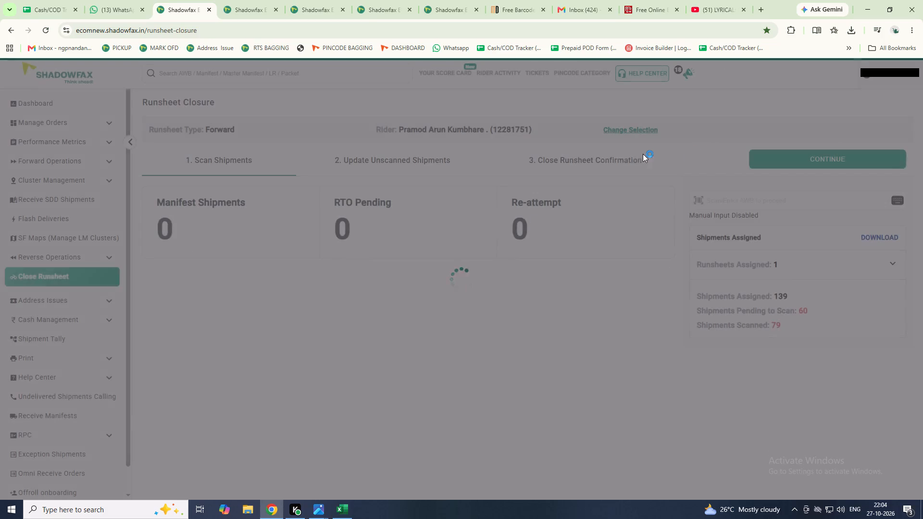
left_click(565, 162)
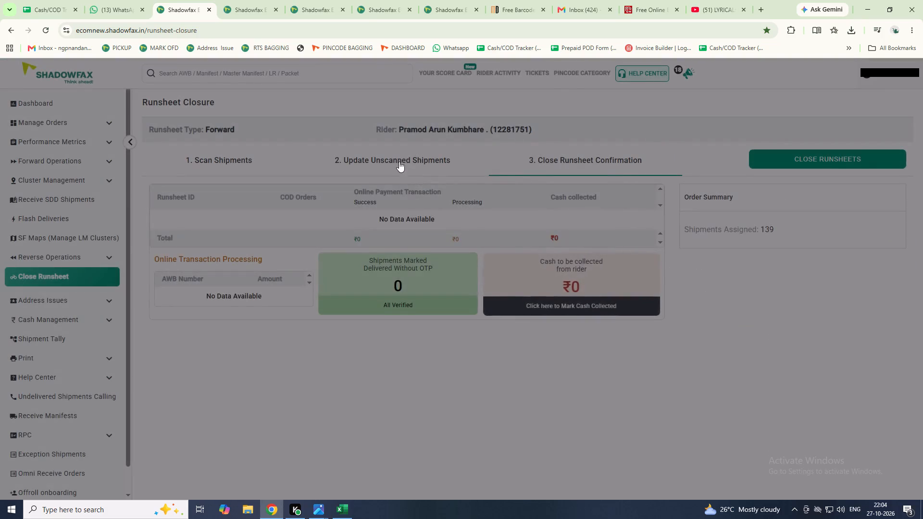
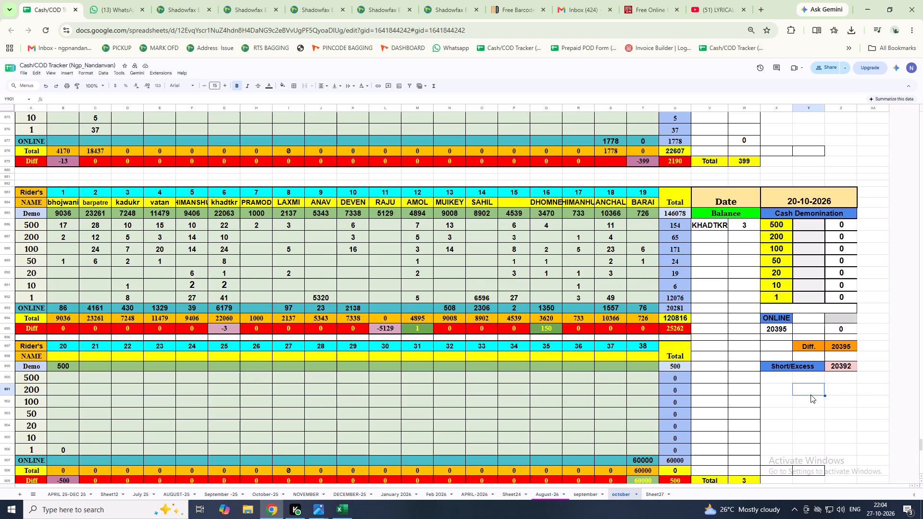
Enter a figure starting with 51 in blank cell Y901, below the Short/Excess row of the 20-10-2026 block.
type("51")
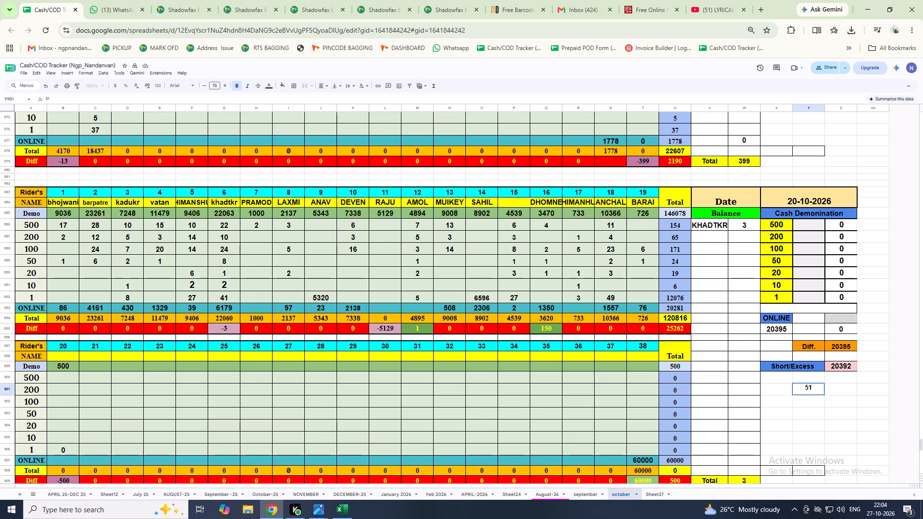
Complete the side note below the Short/Excess figure of the 20-10-2026 block as 5129.
type("29")
key("Return")
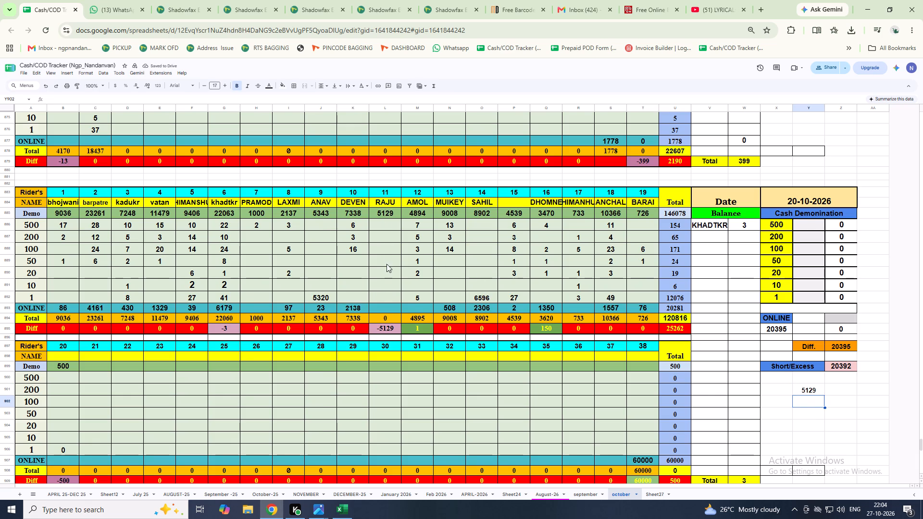
Enter 5129 in the 1-denomination row for rider 11, RAJU, in the 20-10-2026 block.
left_click(390, 297)
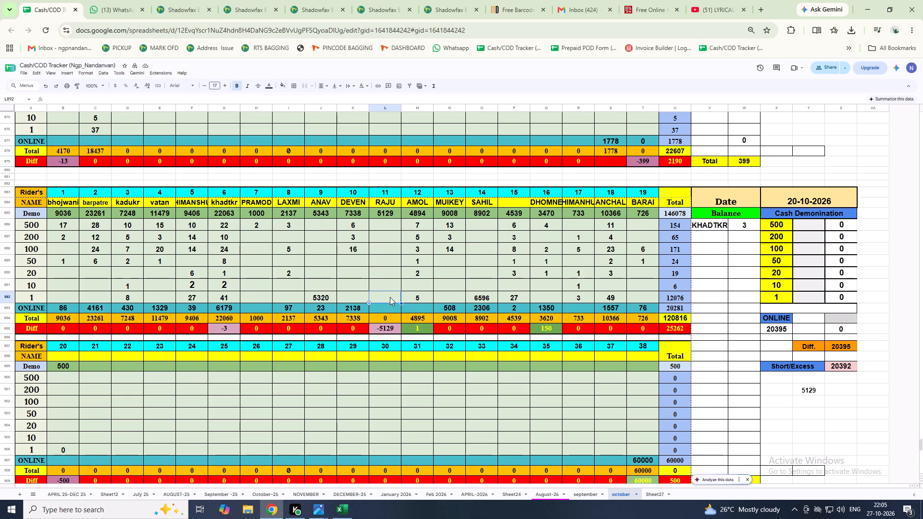
type("51")
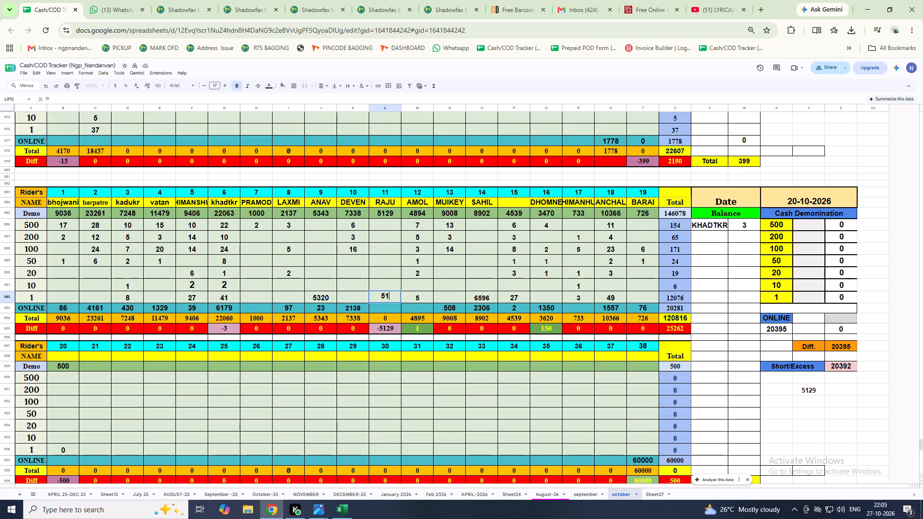
type("29")
key("Return")
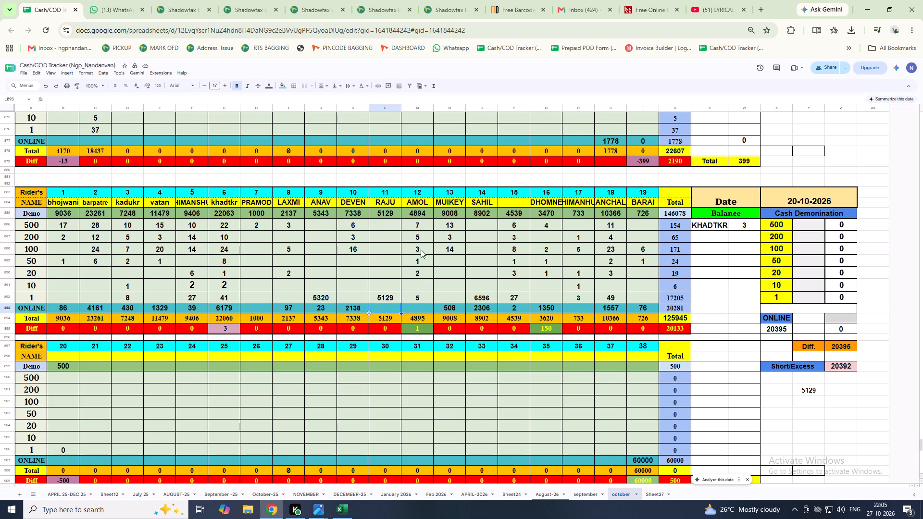
Set the 1-denomination count for rider 12, AMOL, to 4.
left_click(420, 297)
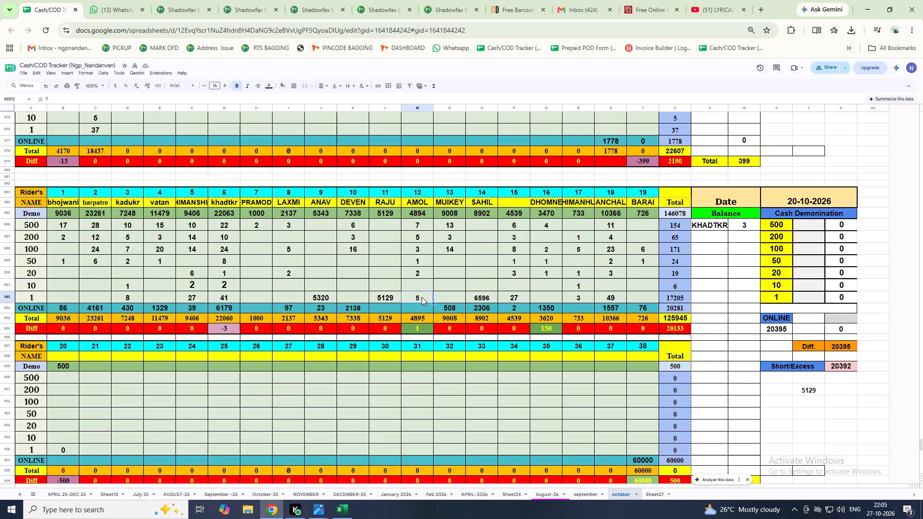
key("4")
key("Return")
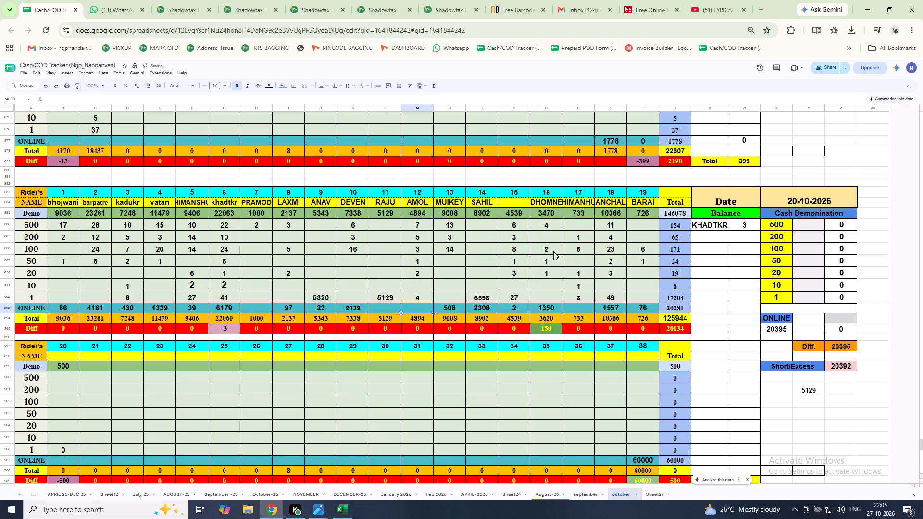
Correct rider 16's note counts by setting the 100 denomination to 1 and the 50 denomination to 0.
left_click(550, 296)
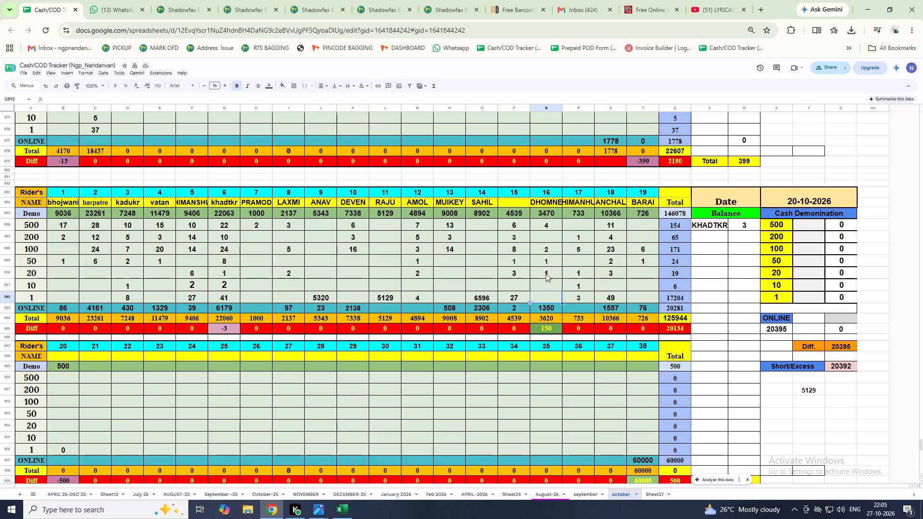
left_click(554, 262)
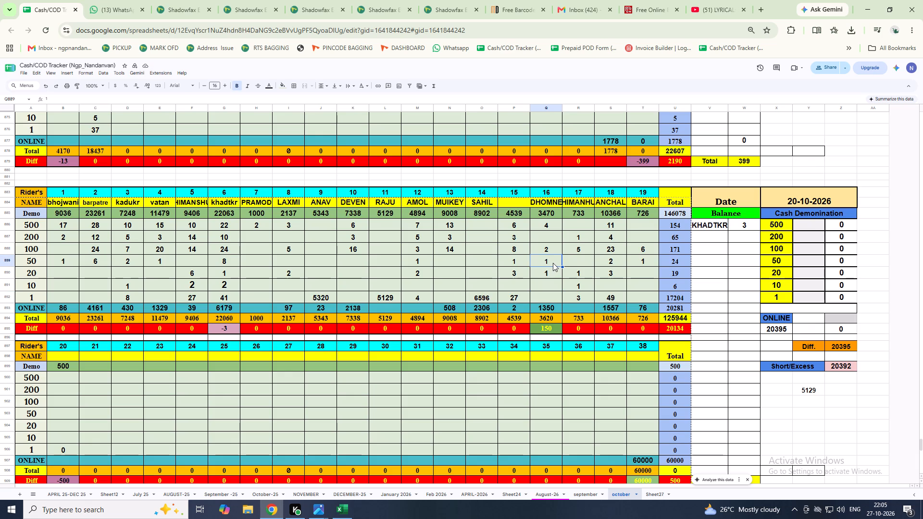
key("Up")
key("1")
key("Return")
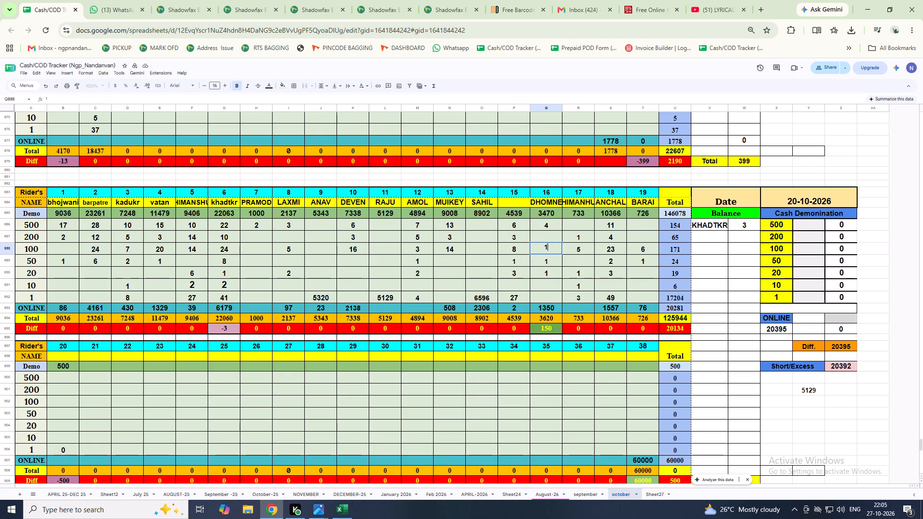
key("0")
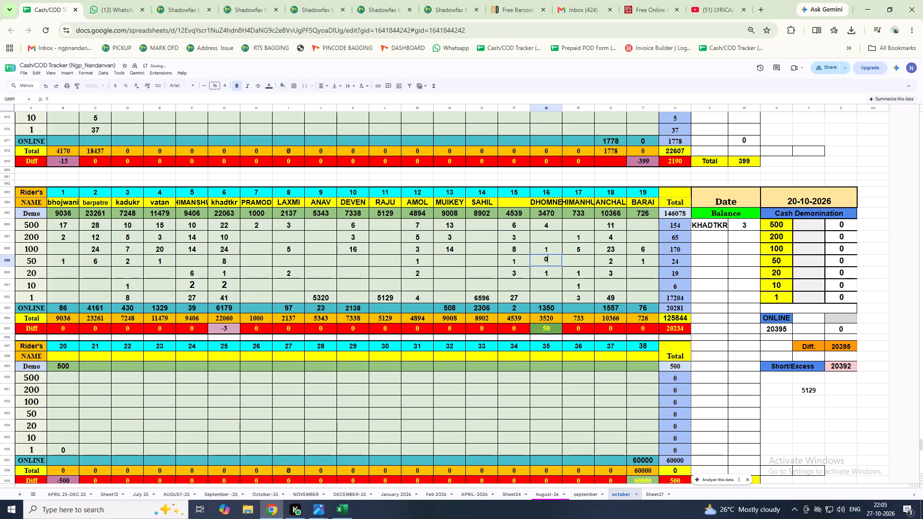
key("Return")
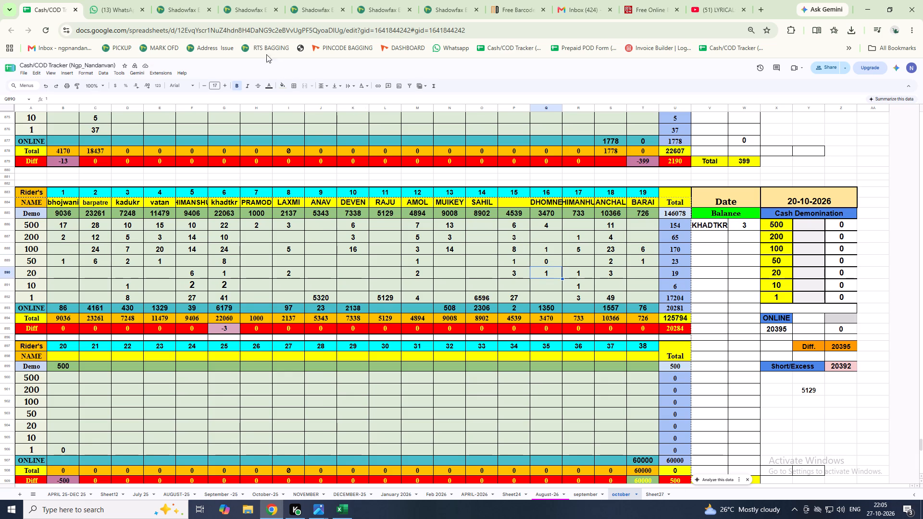
Look up rider 15's name in the Shadowfax Rider COD Collection history and enter YOGESH as that rider's name in the tracker sheet.
left_click(241, 7)
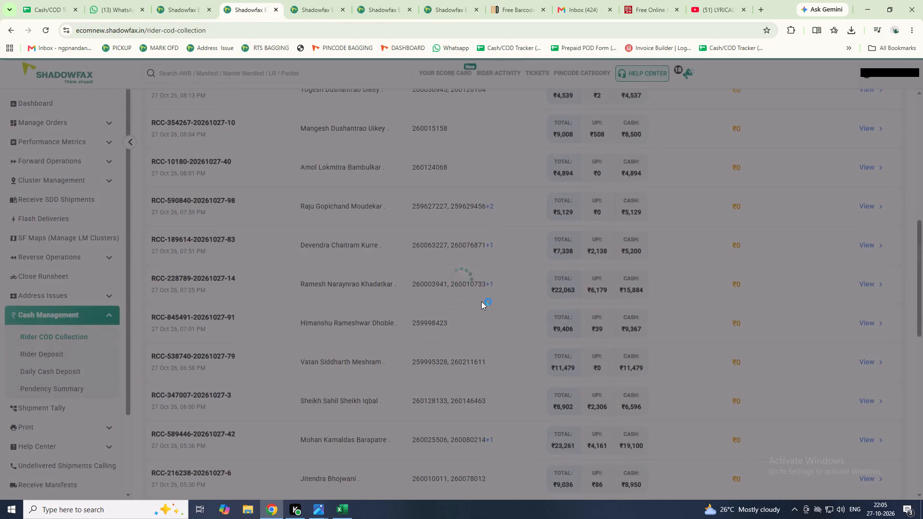
scroll(565, 345, "up", 3)
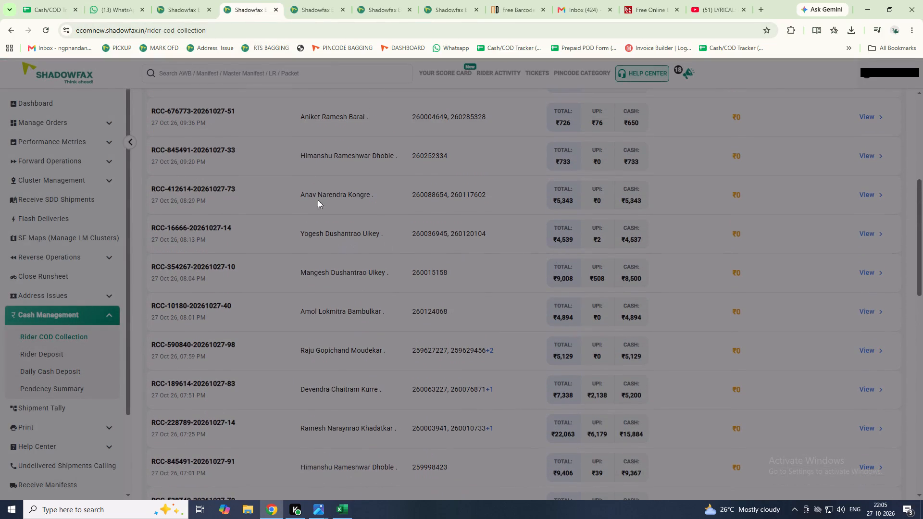
left_click(60, 4)
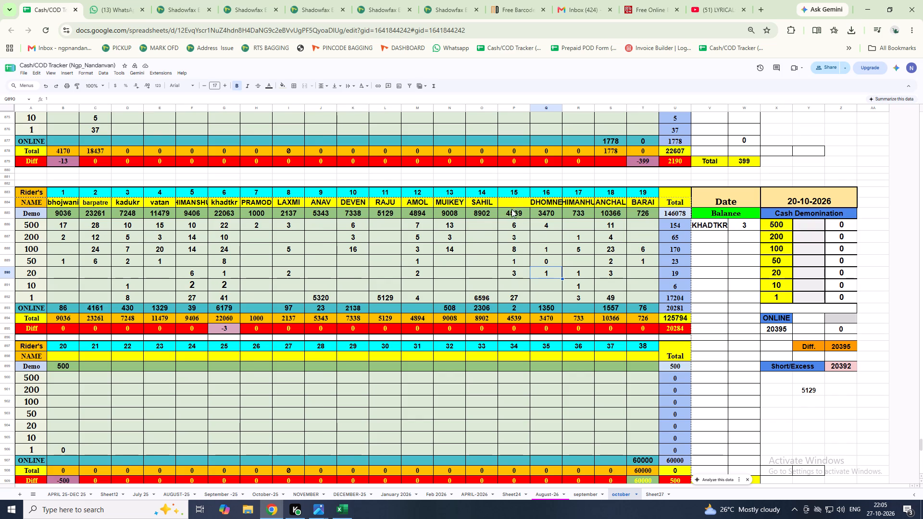
left_click(510, 202)
type("YOGESH")
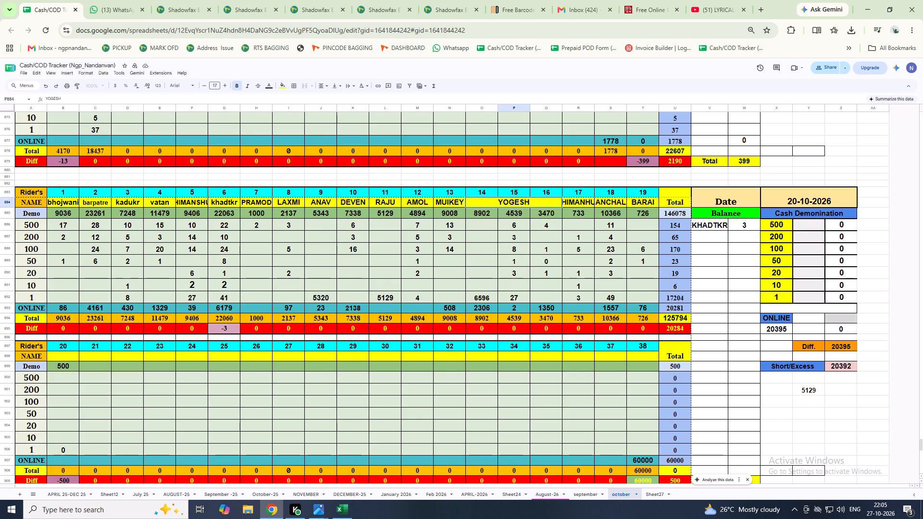
key("Return")
key("Return")
key("Return")
key("Return")
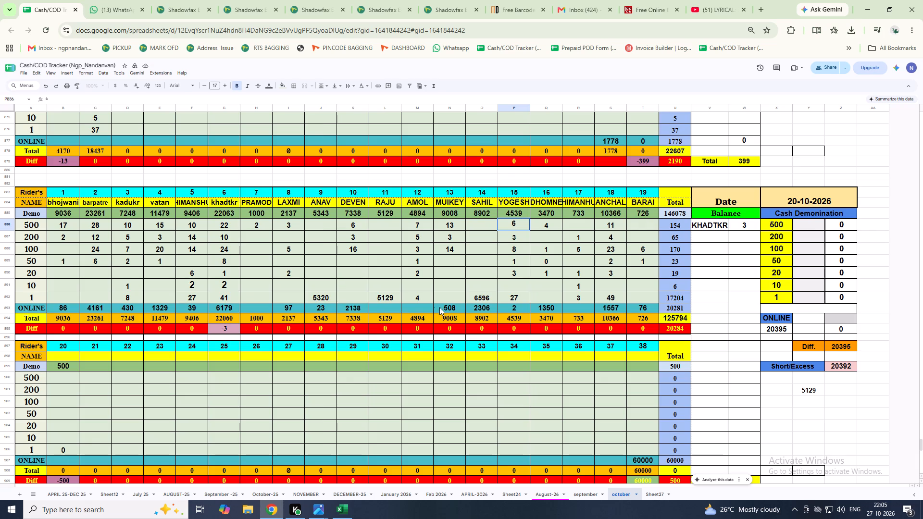
Set rider 20's Demo amount in the lower rider block to 0.
left_click(70, 365)
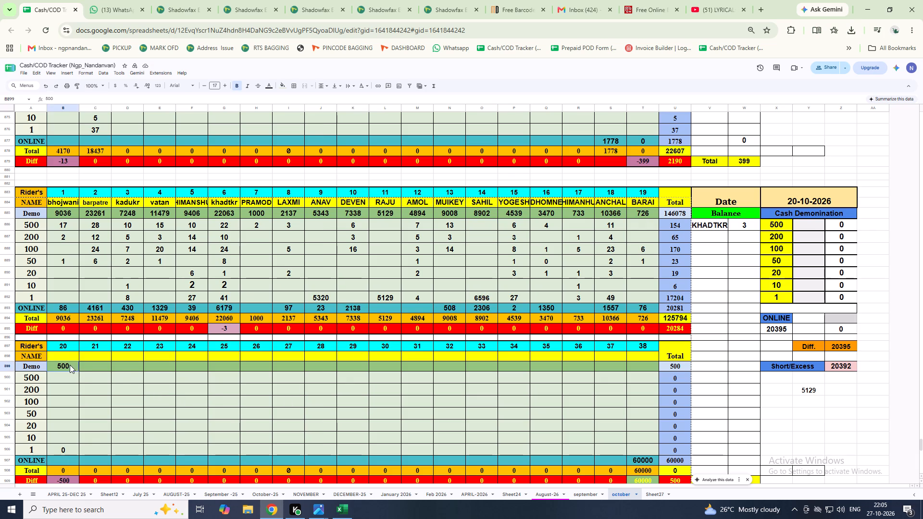
key("0")
key("Return")
key("Return")
key("Return")
key("Return")
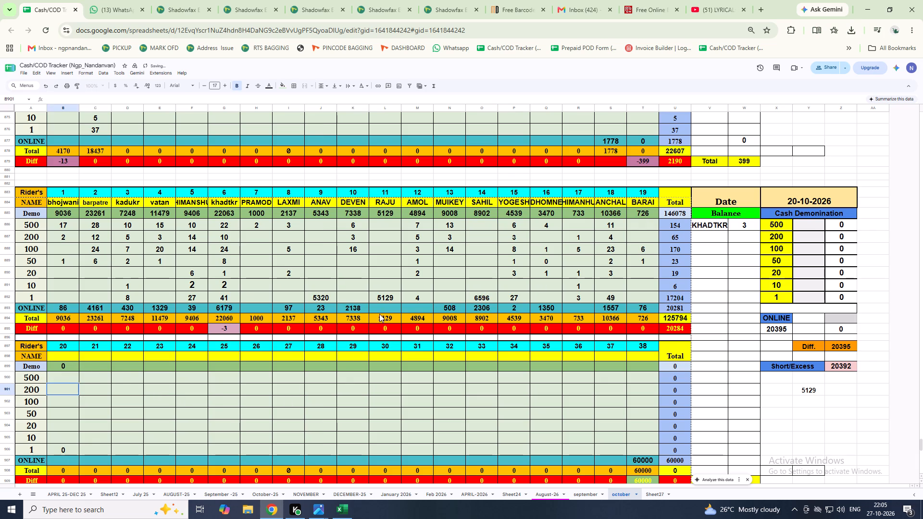
Enter CASH as the name for column 38 of the lower rider block, above its 60000 ONLINE entry.
scroll(733, 353, "down", 1)
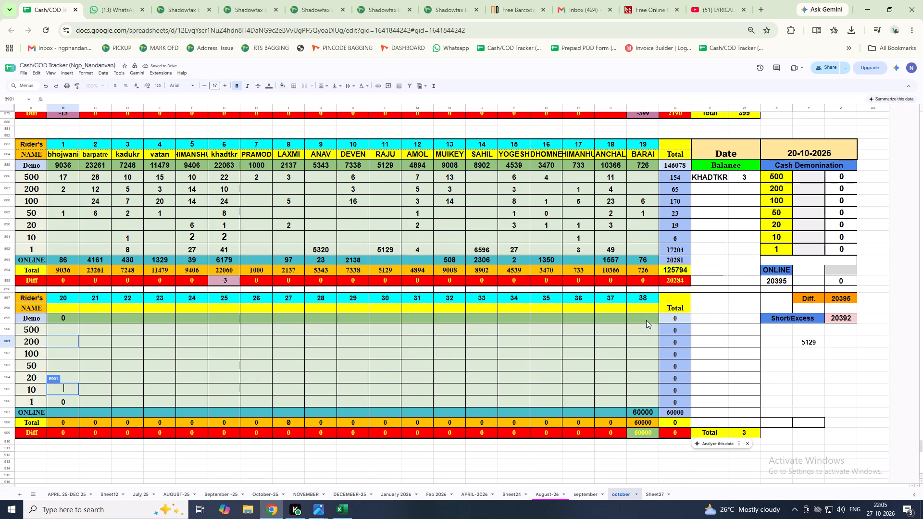
left_click(639, 309)
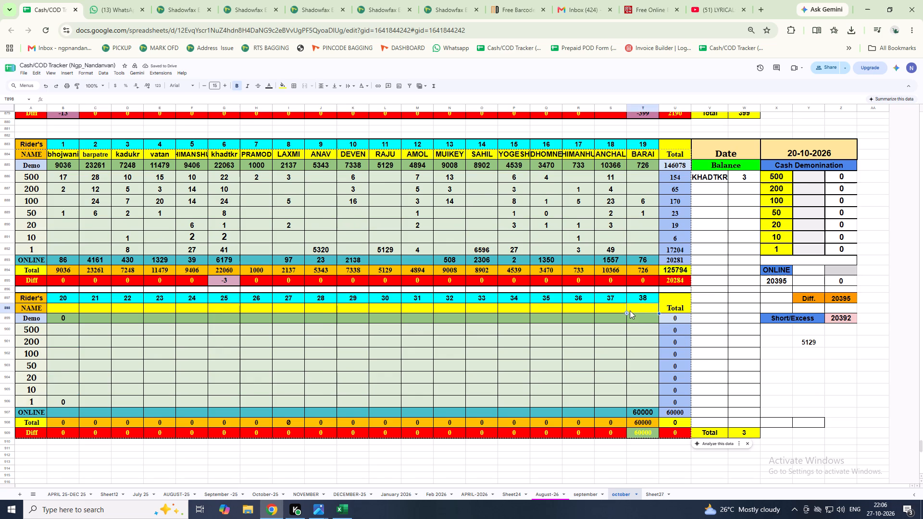
type("CASG")
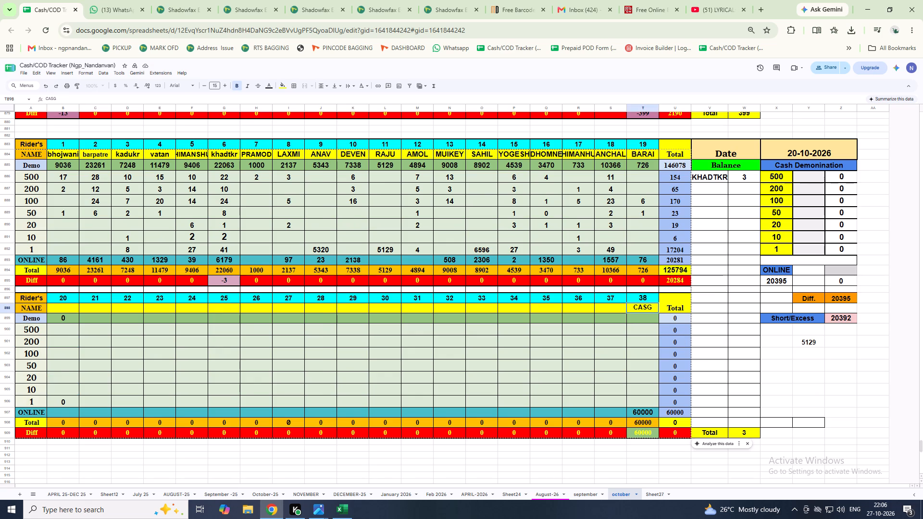
key("BackSpace")
key("h")
key("Return")
key("Return")
key("Return")
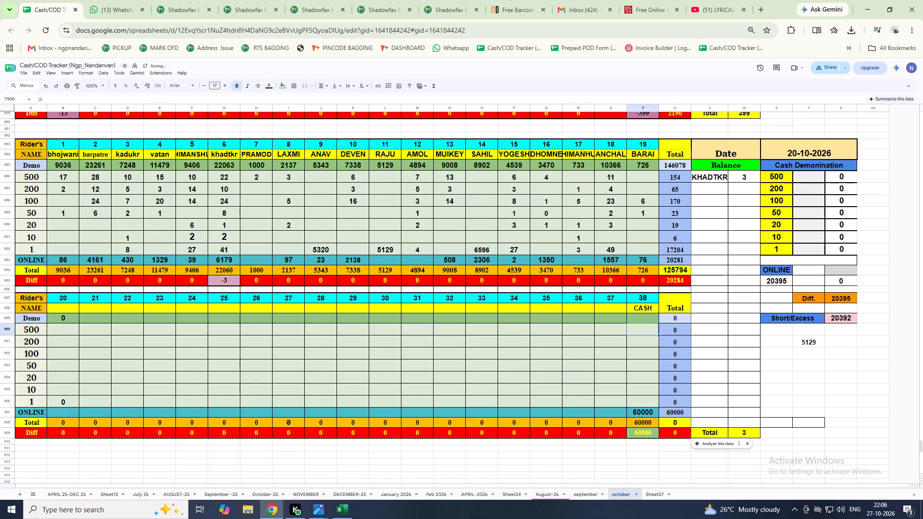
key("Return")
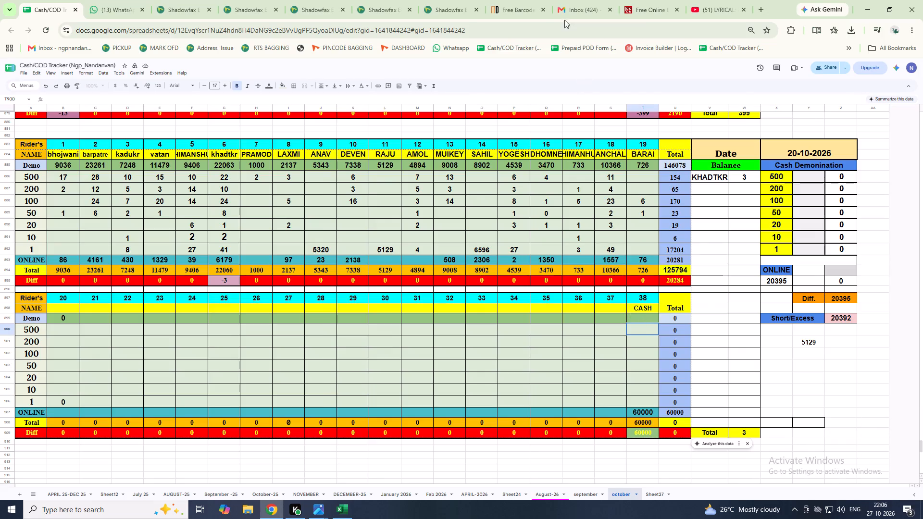
Open the Shipment Tally page in the Shadowfax portal and make the Scan Shipment AWB field ready for scanning.
left_click(462, 12)
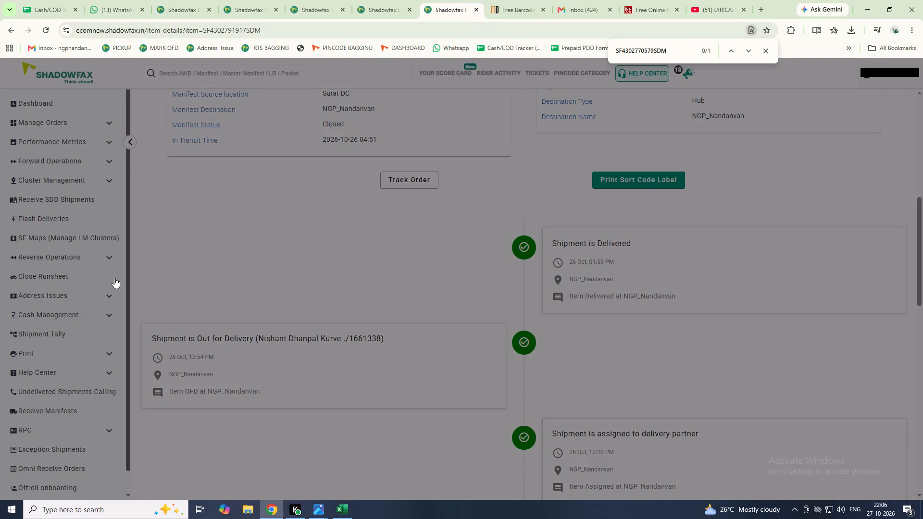
left_click(48, 333)
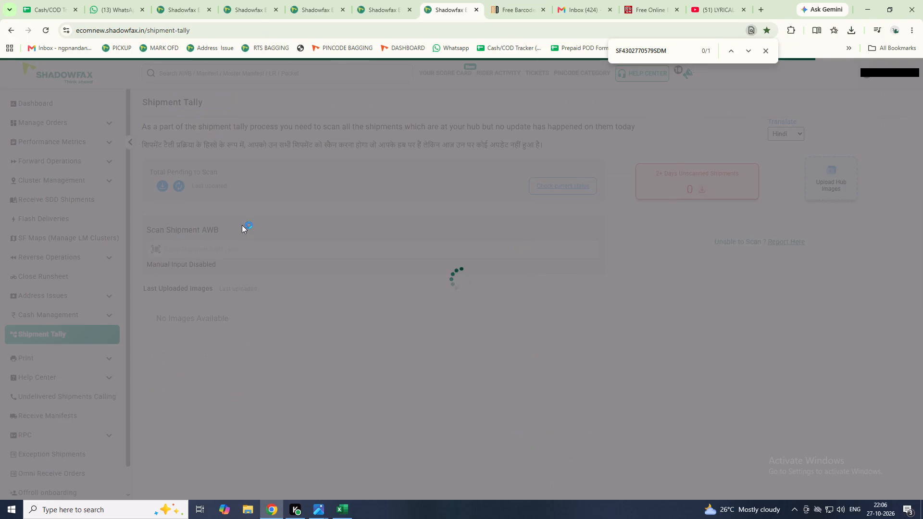
triple_click(229, 249)
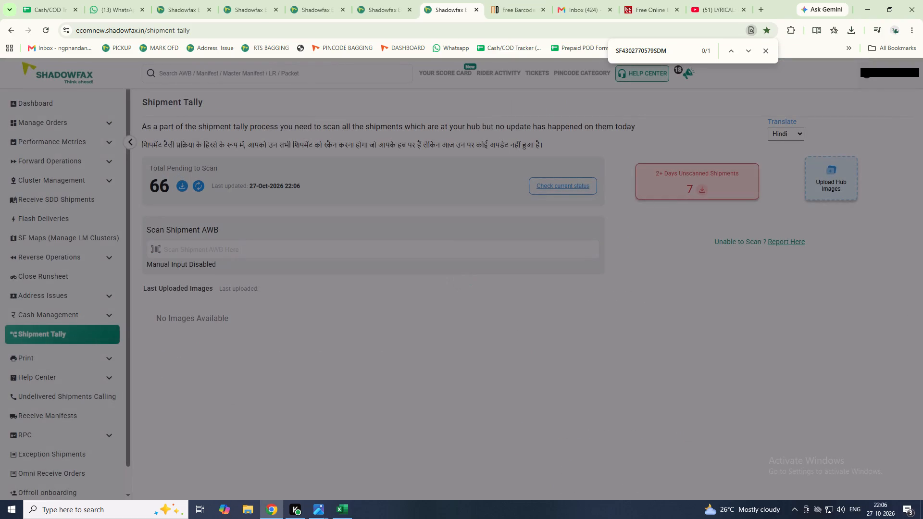
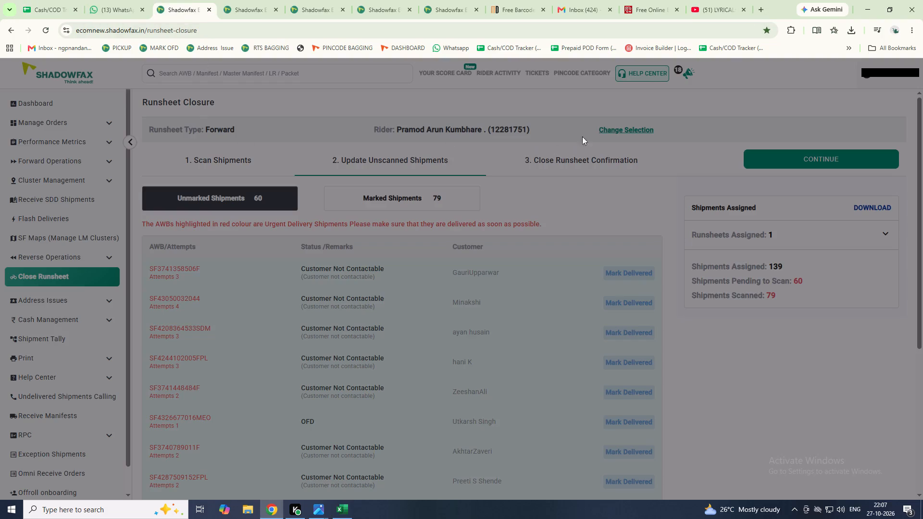
Try to close the Forward runsheets for rider Bhojwani, marking the rider's cash as collected.
left_click(612, 128)
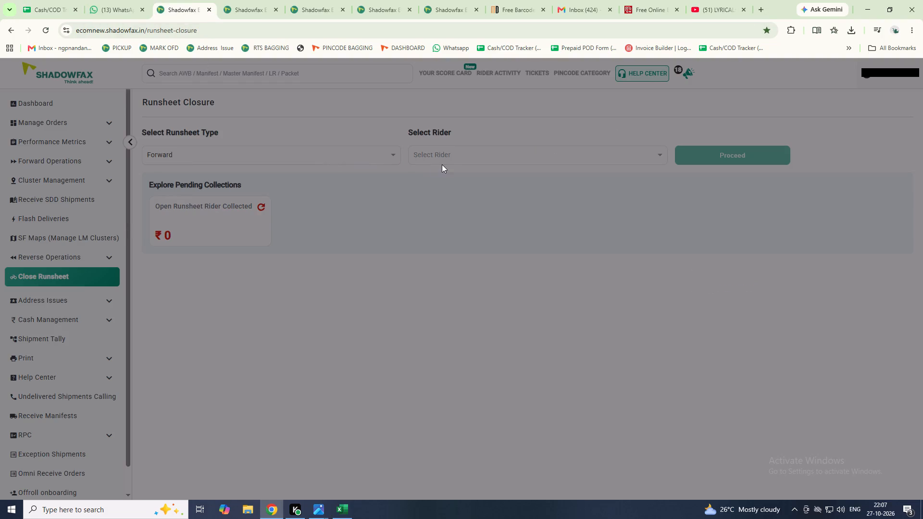
left_click(443, 154)
type("BHOJ")
left_click_drag(453, 172, 467, 170)
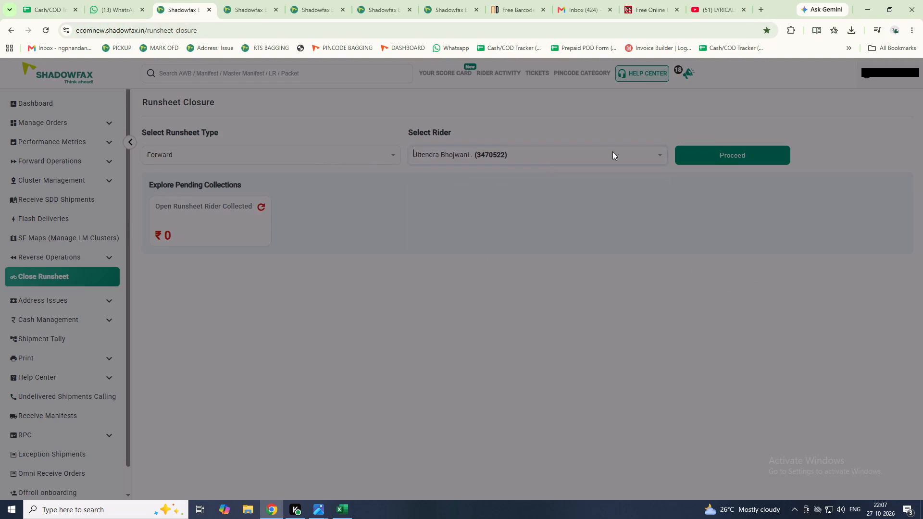
left_click(733, 151)
left_click(583, 158)
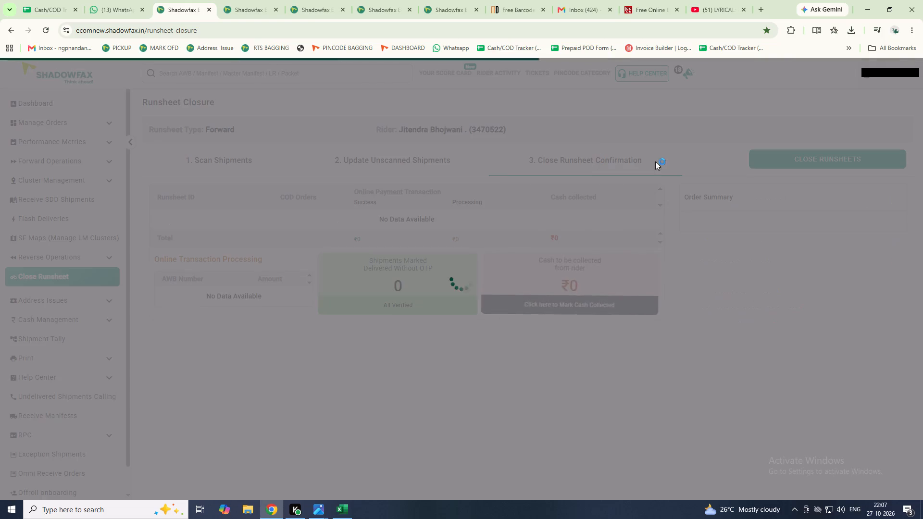
left_click(615, 305)
left_click(782, 152)
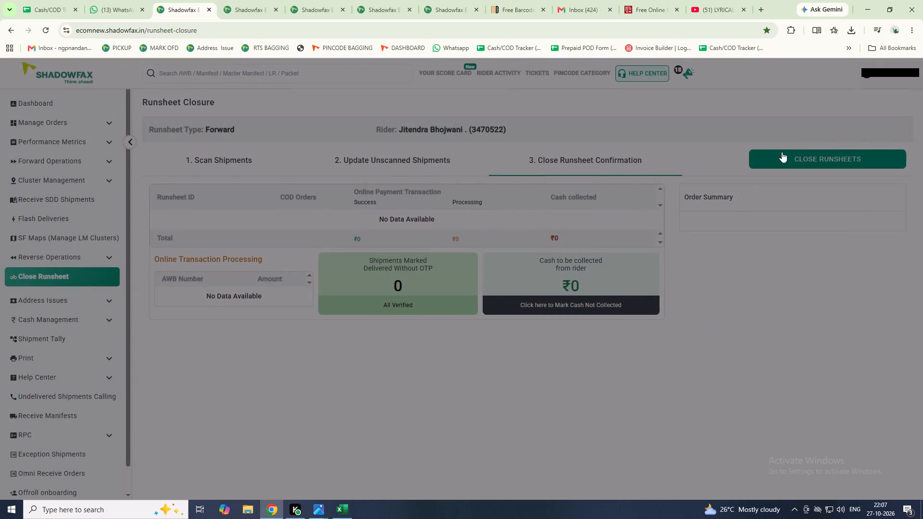
Check the tracker sheet for rider 2 and try to close Barapatre's Forward runsheets with cash marked as collected.
left_click(18, 12)
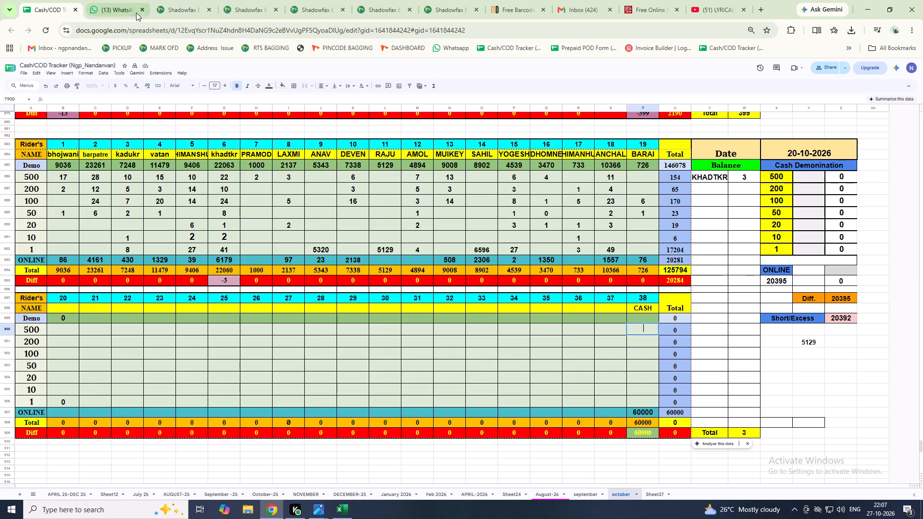
left_click(189, 6)
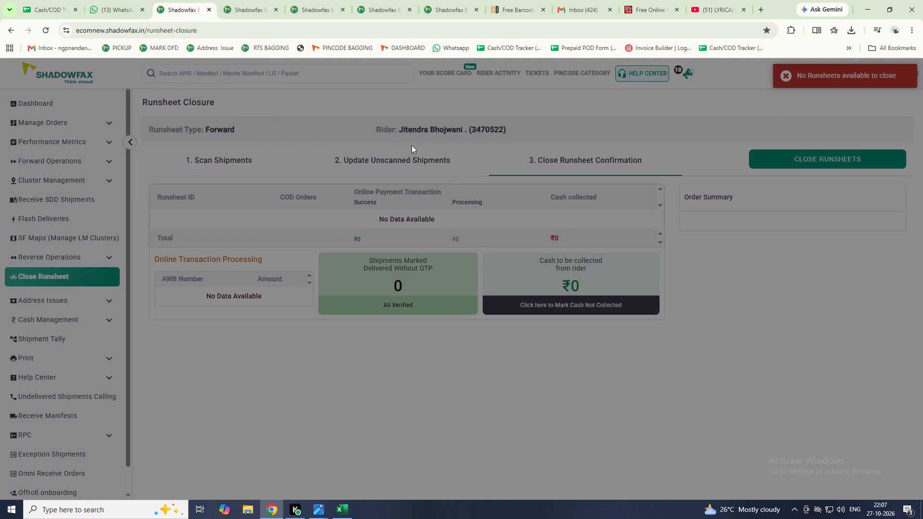
left_click(420, 158)
double_click(615, 130)
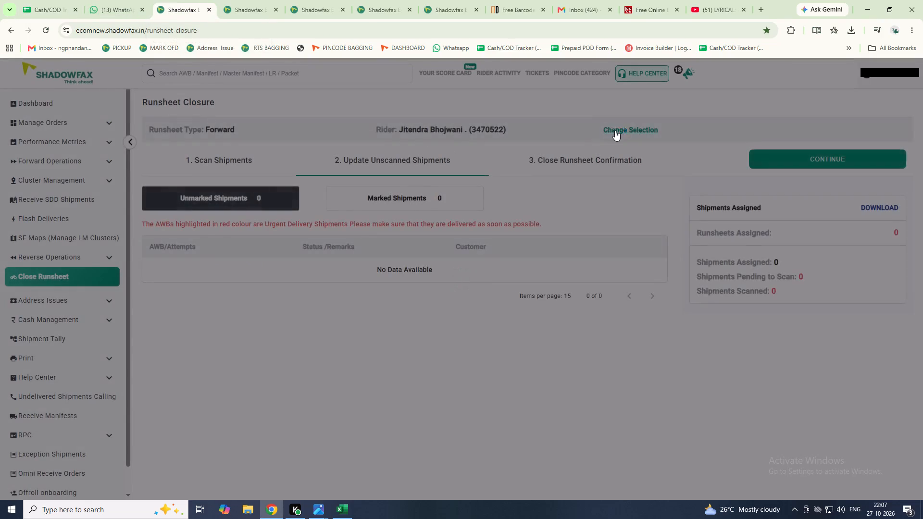
left_click(561, 156)
type("BAR")
left_click(540, 172)
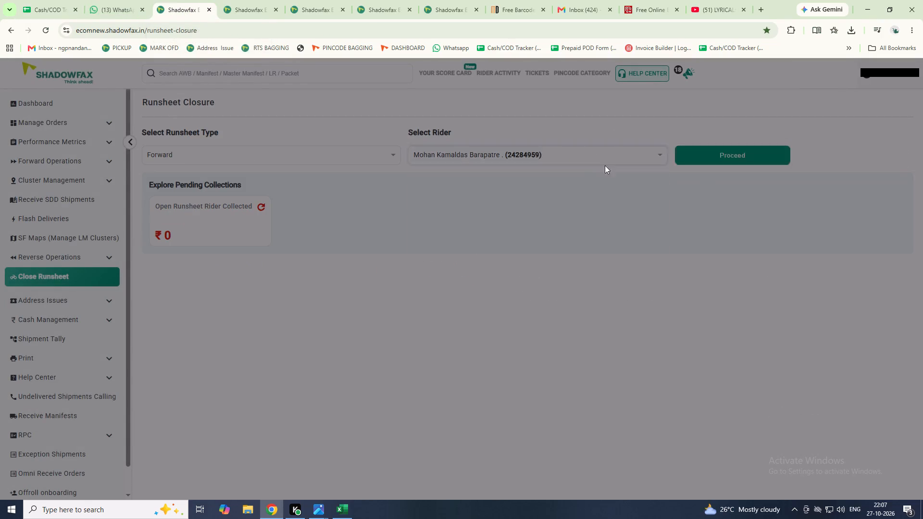
left_click(718, 149)
left_click(599, 157)
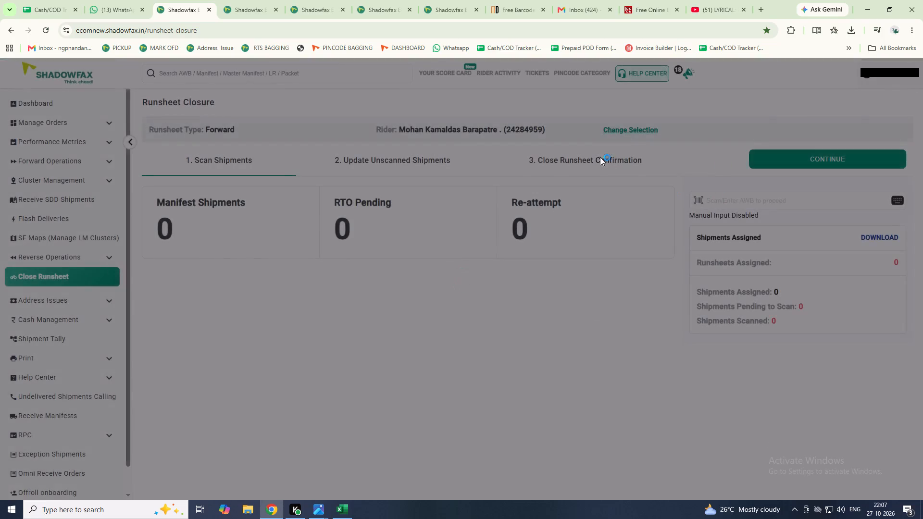
left_click(643, 306)
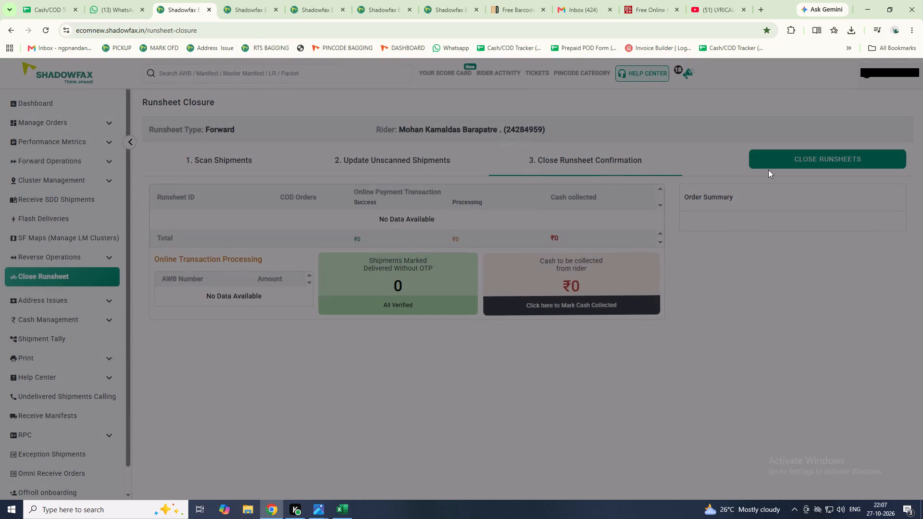
left_click(768, 164)
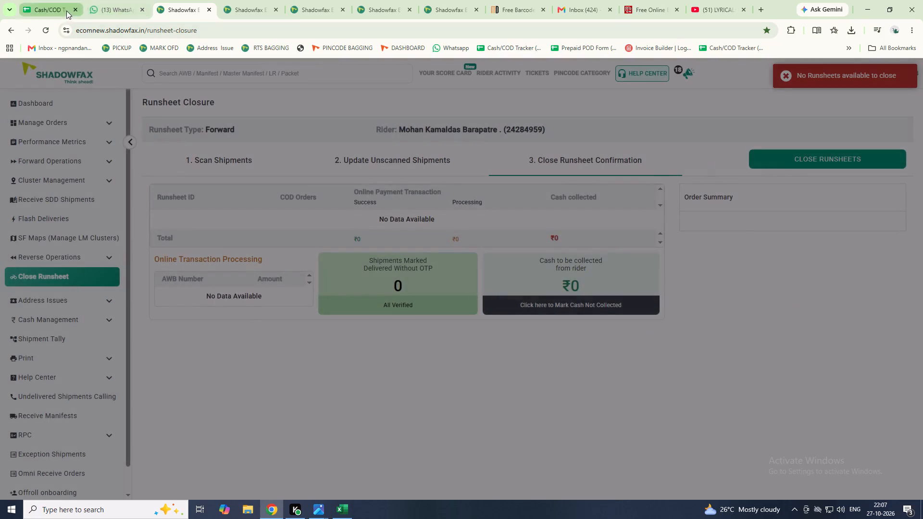
Check the tracker sheet for rider 3 and try to close Kadukar's Forward runsheets with cash marked as collected.
left_click(66, 9)
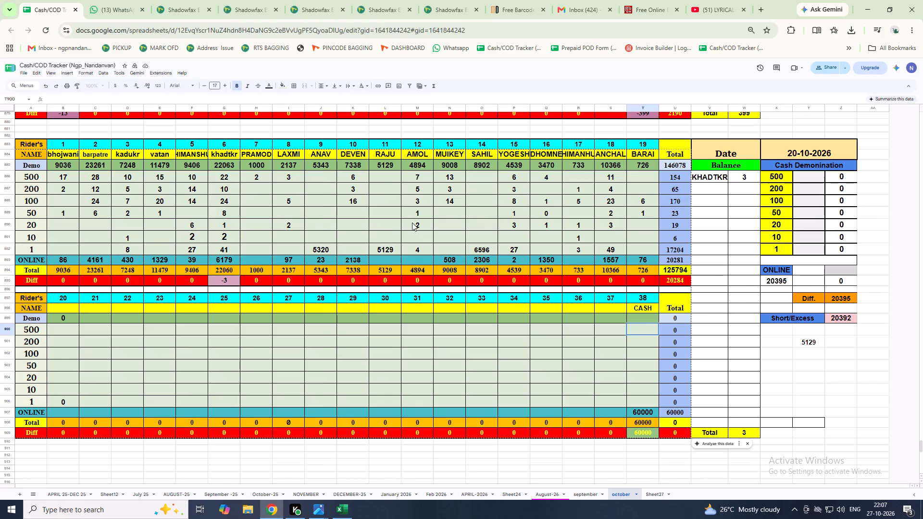
left_click(174, 14)
left_click(393, 159)
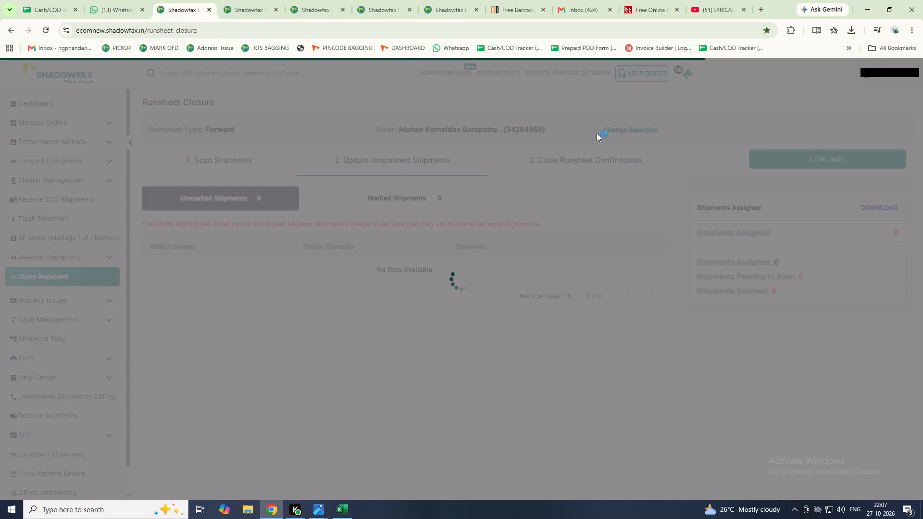
left_click(618, 130)
left_click(462, 158)
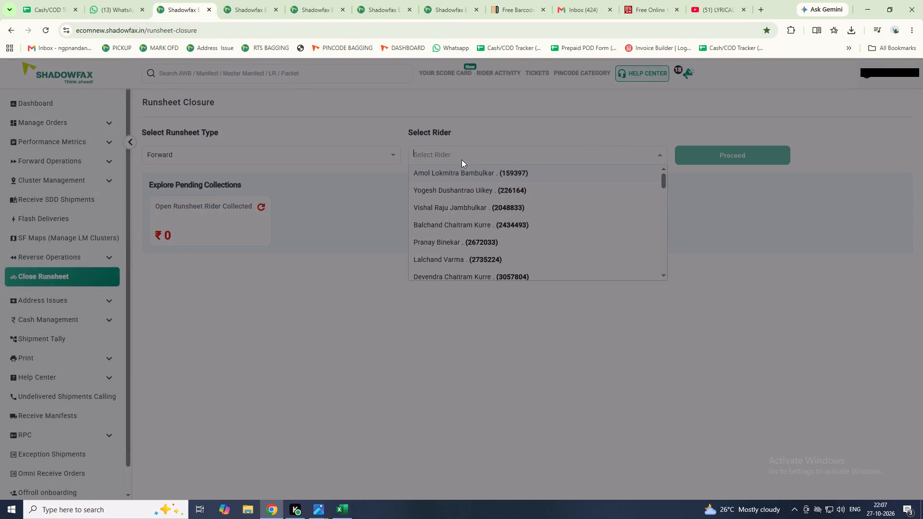
type("KADU")
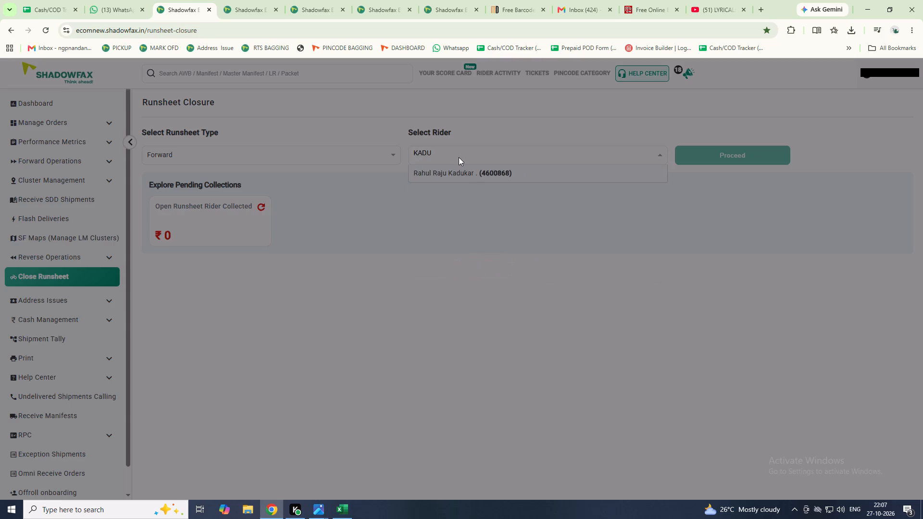
left_click_drag(463, 175, 468, 176)
left_click(725, 157)
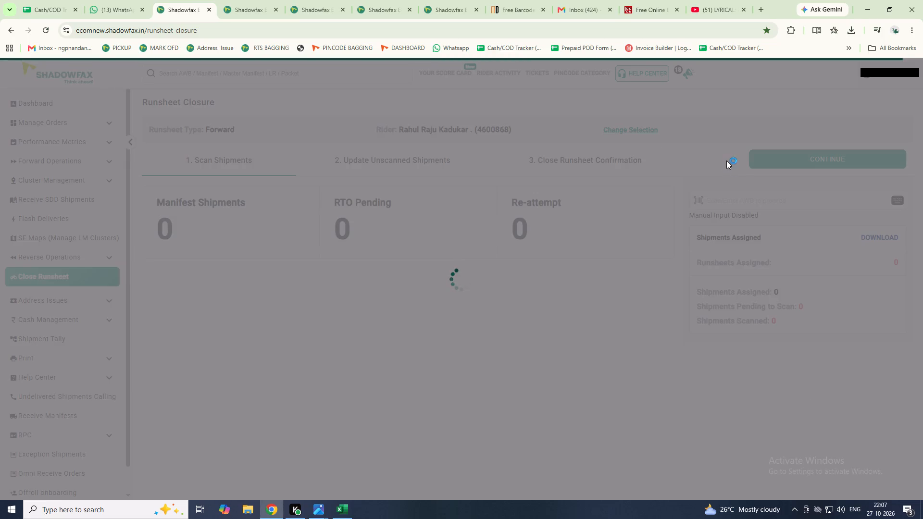
left_click(598, 159)
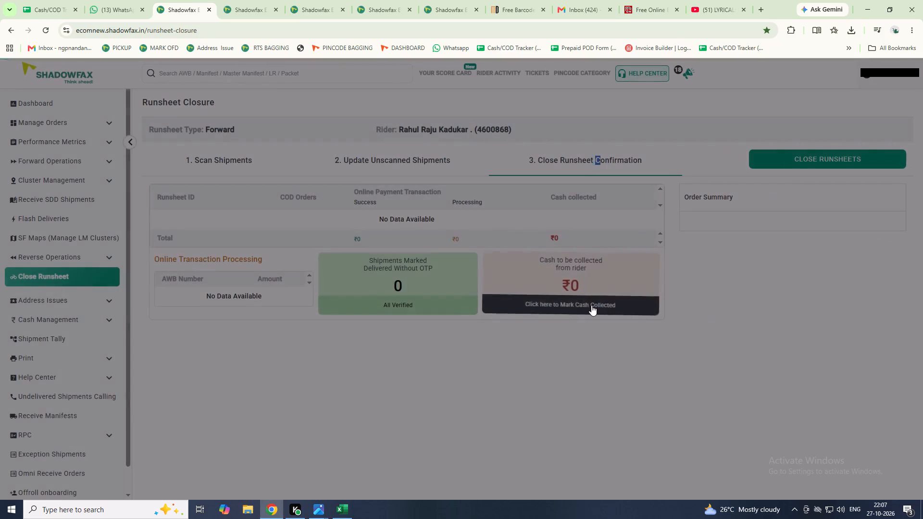
left_click(592, 305)
left_click(767, 157)
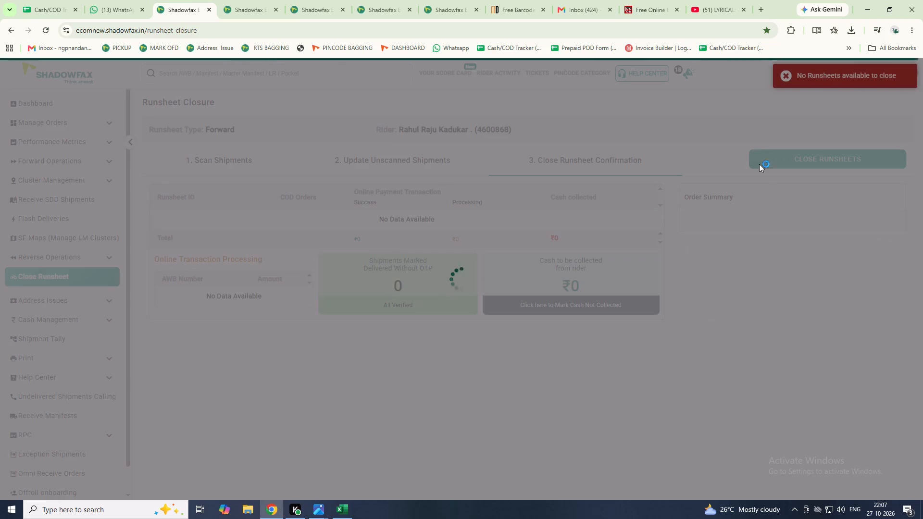
Switch the runsheet type to Reverse and try to close rider Kadukar's Reverse runsheets.
left_click(425, 165)
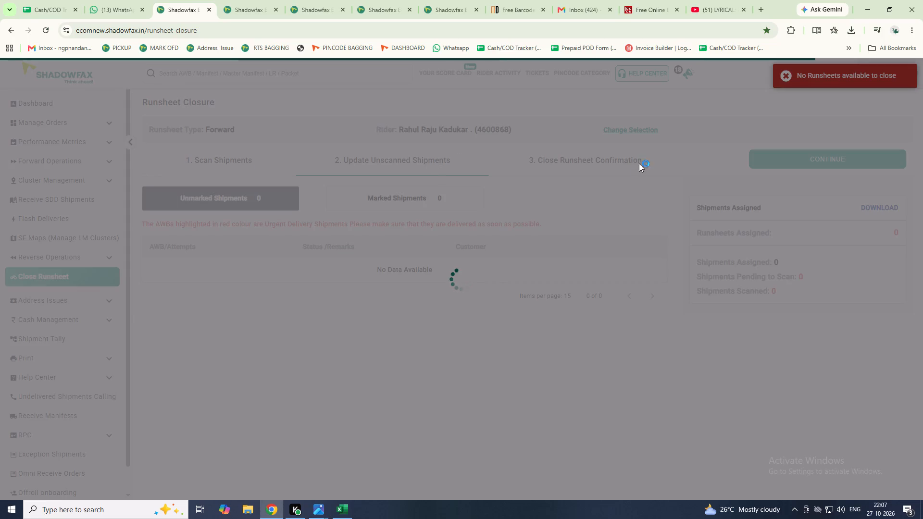
left_click(618, 130)
left_click(299, 157)
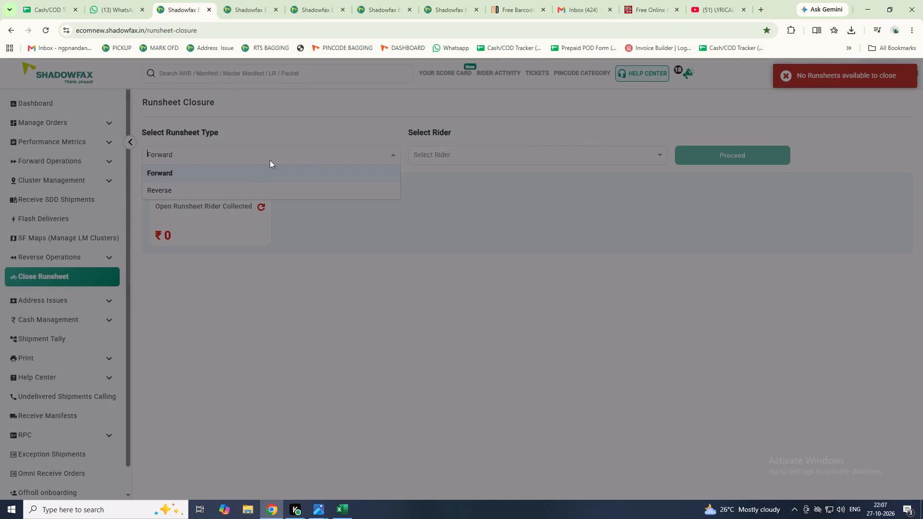
left_click_drag(251, 188, 257, 185)
left_click(478, 159)
type("RAHU")
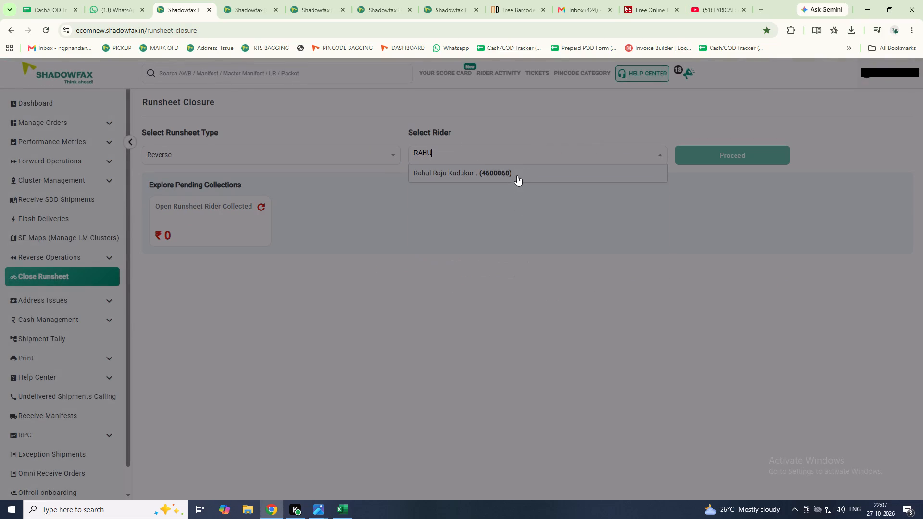
left_click_drag(517, 175, 532, 173)
left_click(683, 149)
triple_click(789, 162)
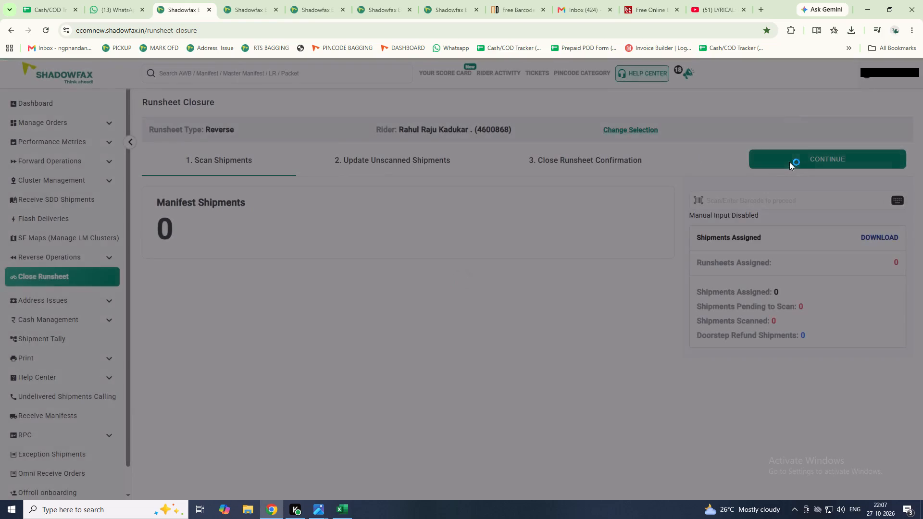
double_click(789, 162)
triple_click(788, 166)
triple_click(788, 169)
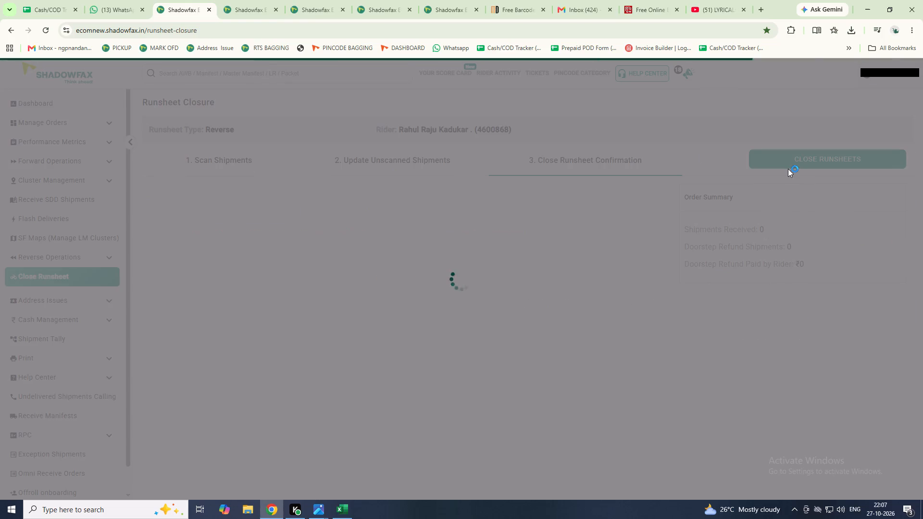
triple_click(787, 164)
triple_click(788, 161)
left_click(788, 161)
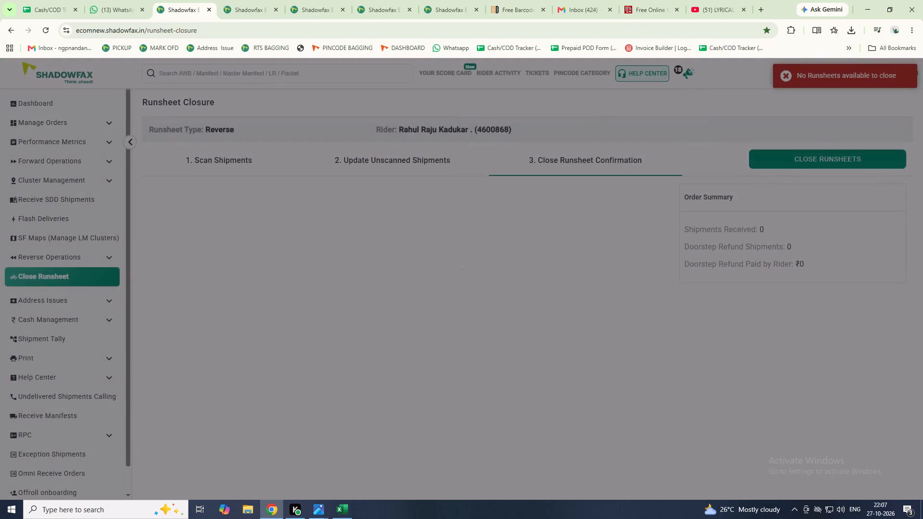
Check the tracker sheet for rider 4 and try to close Vatan's Forward runsheets with cash marked as collected.
left_click(46, 3)
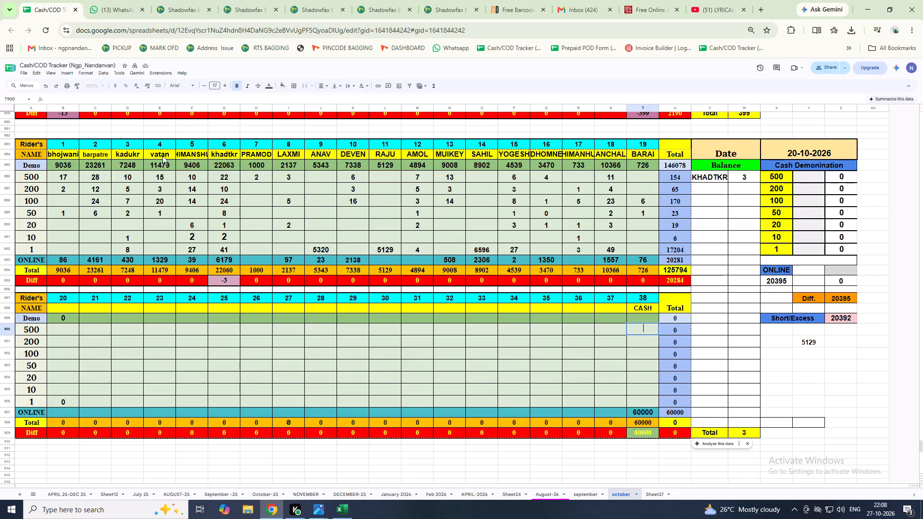
left_click(194, 12)
left_click(437, 156)
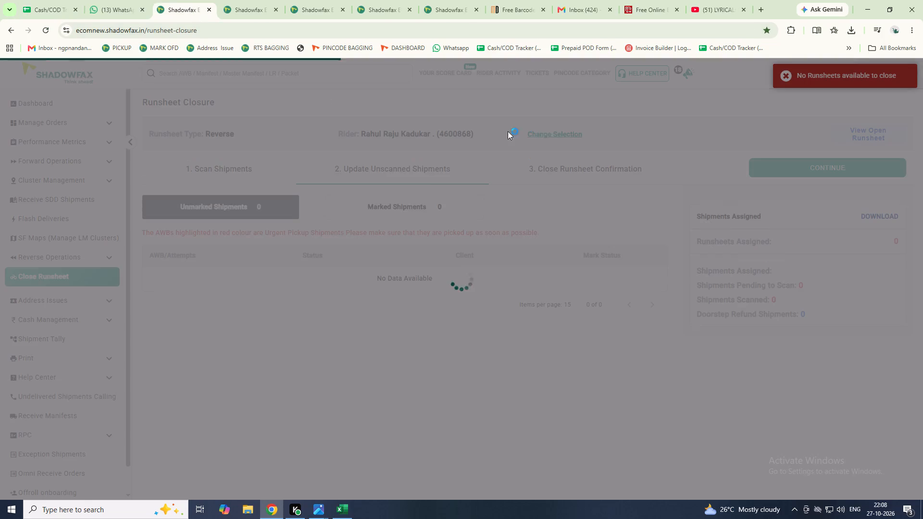
triple_click(550, 129)
left_click(548, 133)
left_click(513, 153)
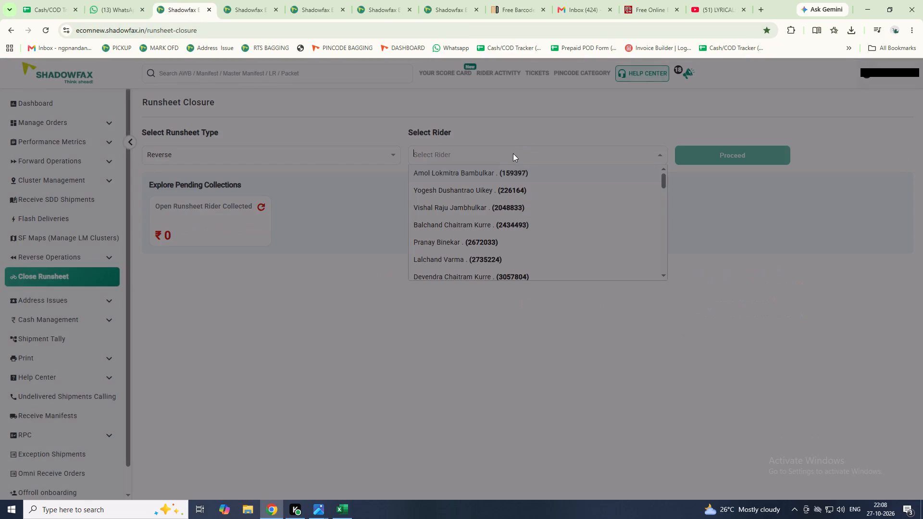
type("VATA")
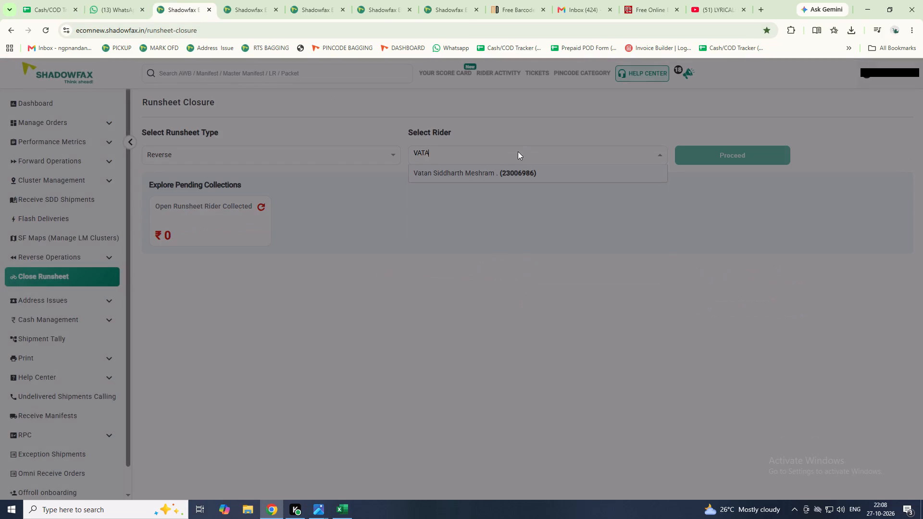
left_click_drag(532, 175, 526, 175)
left_click(410, 144)
left_click(363, 148)
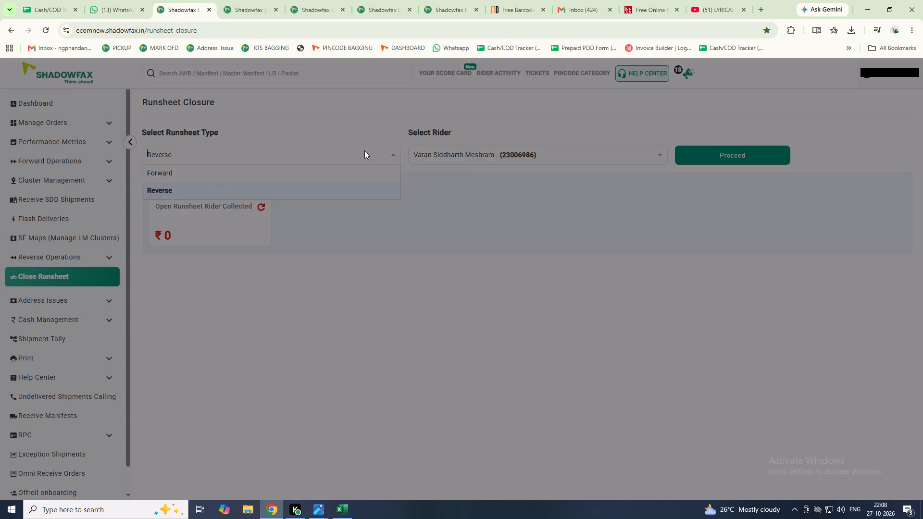
left_click(360, 167)
left_click(728, 158)
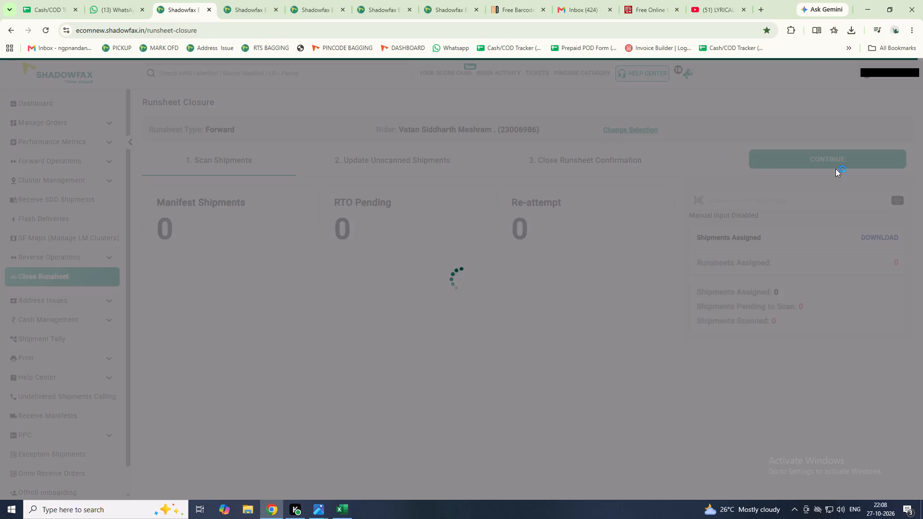
triple_click(818, 160)
triple_click(821, 161)
triple_click(820, 161)
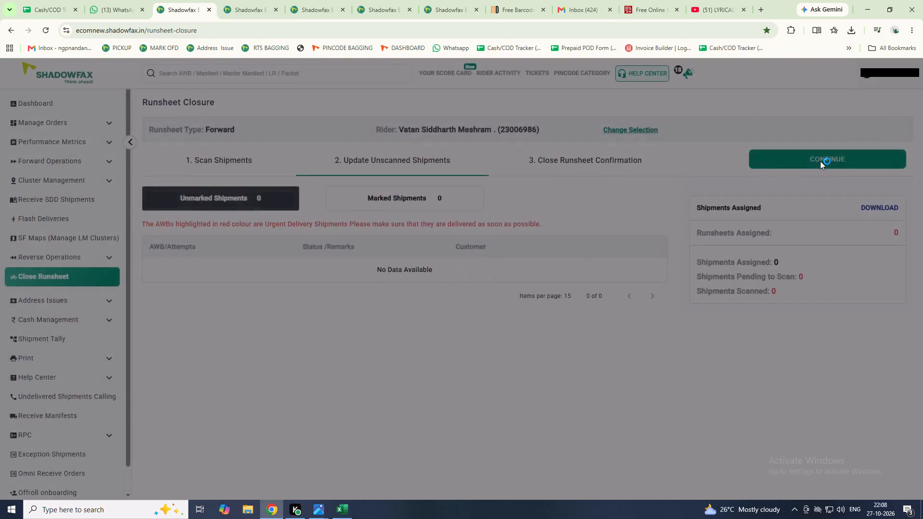
left_click(646, 299)
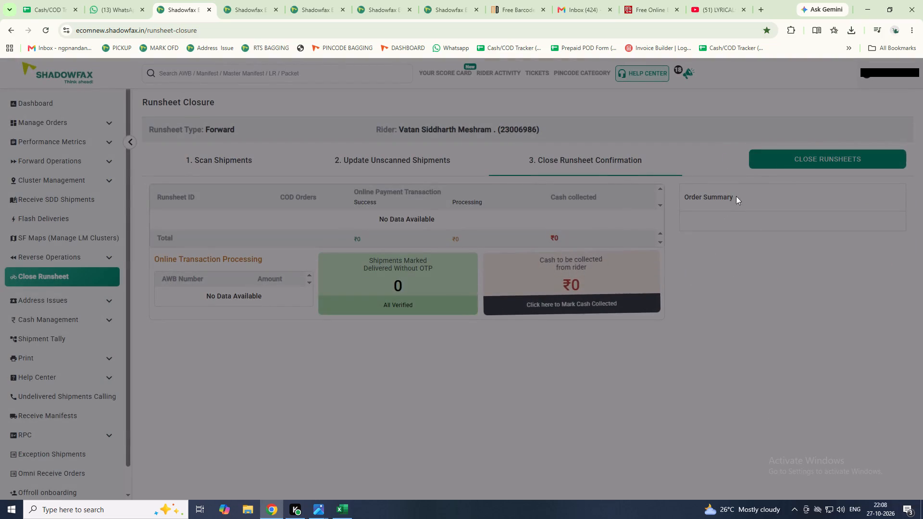
left_click(759, 161)
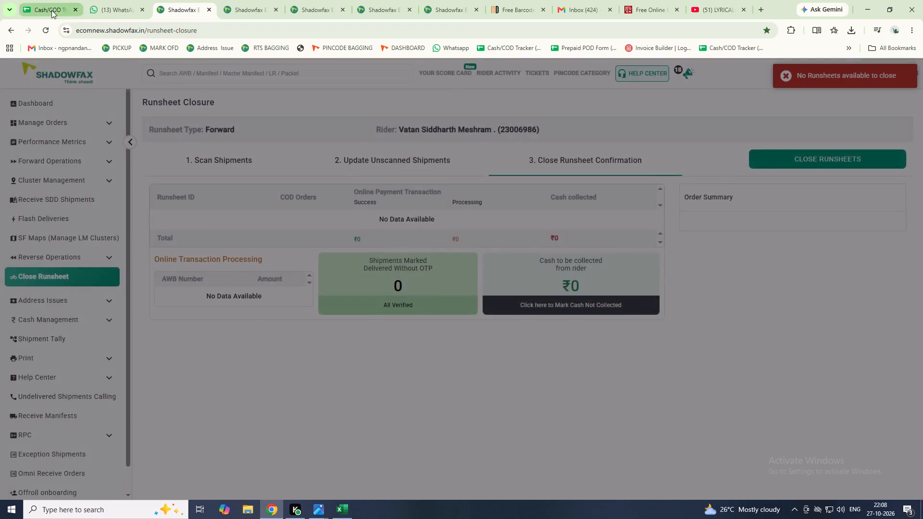
Check the tracker sheet for rider 5 and try to close Himanshu's Forward runsheets with cash marked as collected.
left_click(51, 10)
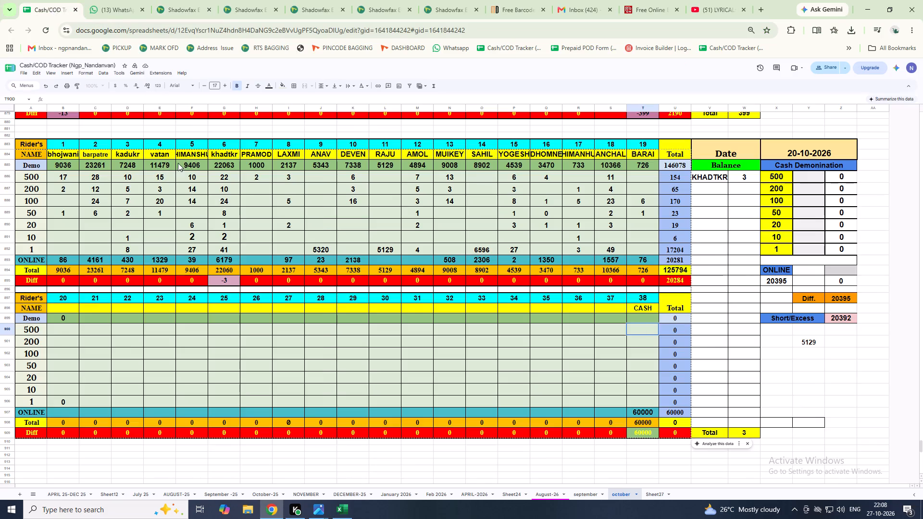
left_click(173, 12)
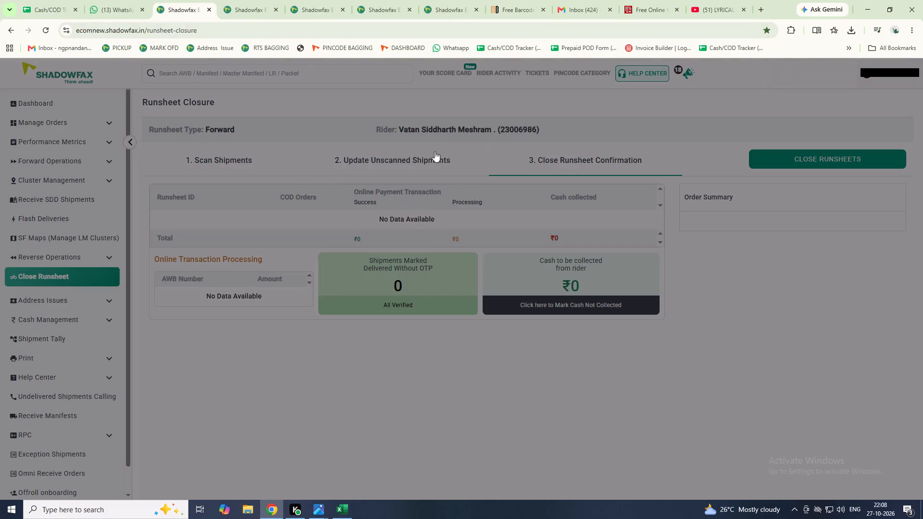
left_click(412, 156)
triple_click(619, 131)
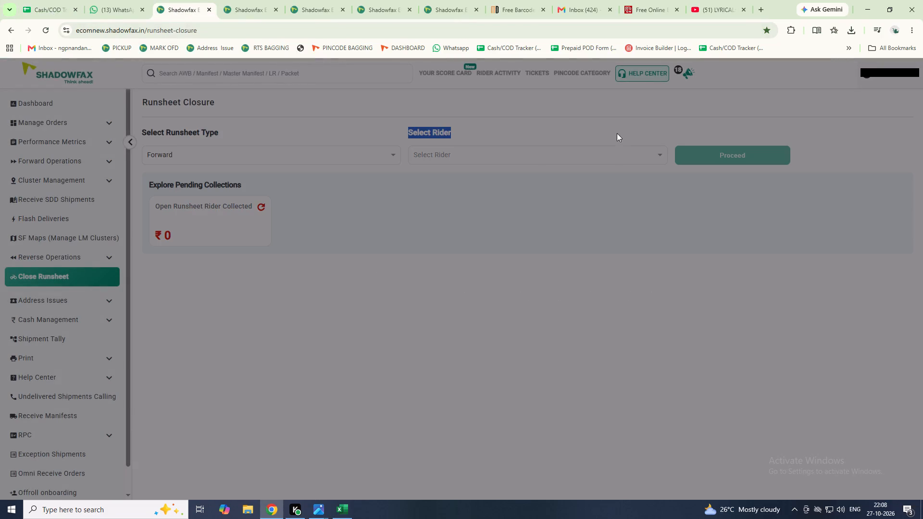
left_click(518, 160)
type("HIM")
left_click_drag(523, 166, 529, 166)
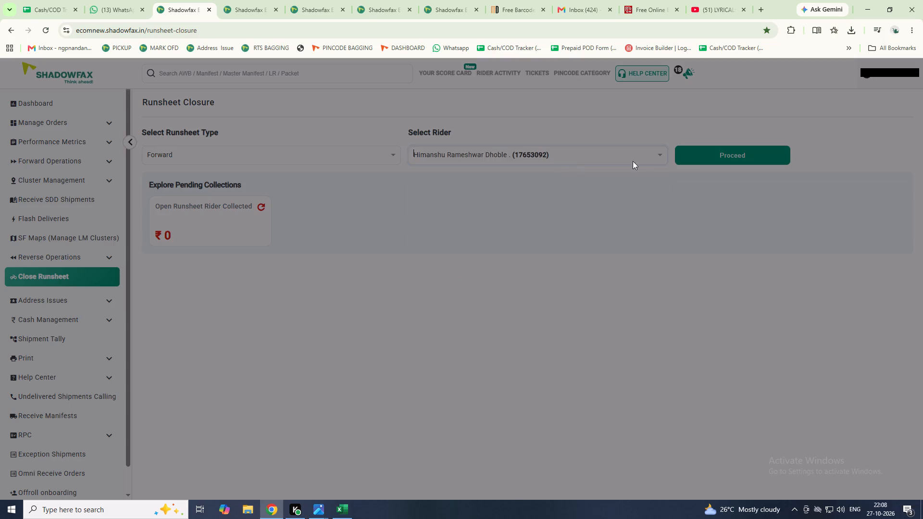
left_click(724, 158)
left_click(785, 159)
triple_click(784, 161)
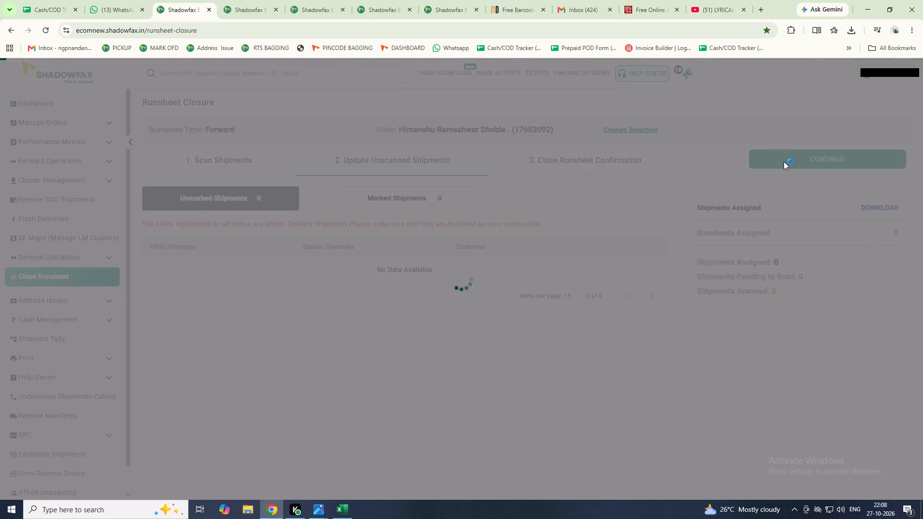
triple_click(784, 161)
triple_click(784, 161)
left_click(784, 161)
left_click_drag(783, 162, 779, 167)
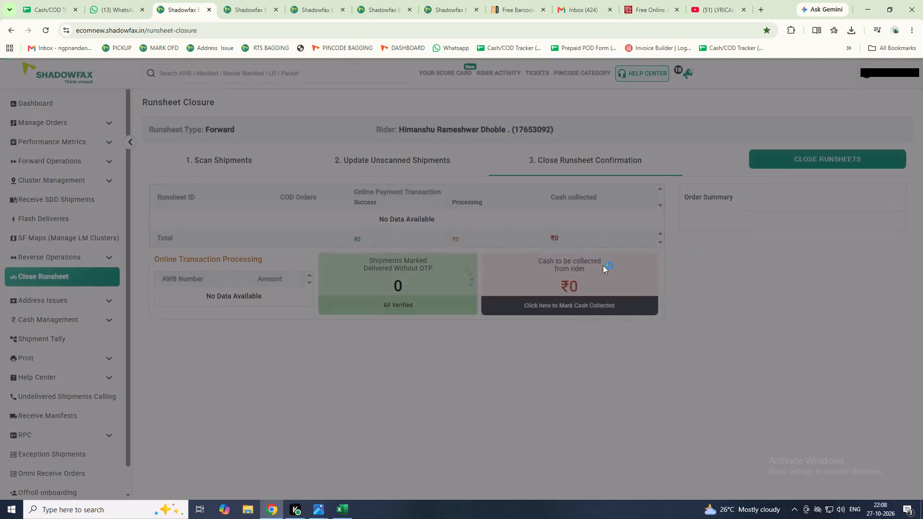
left_click(608, 296)
left_click(760, 163)
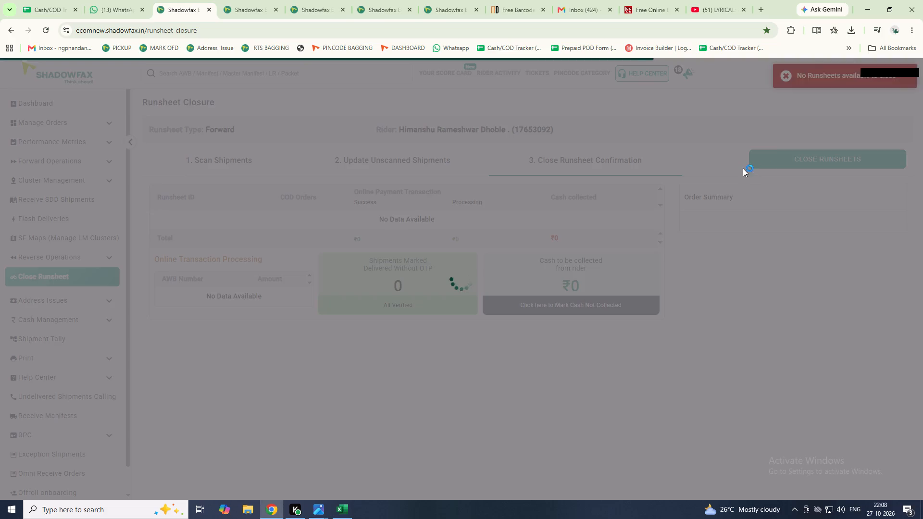
Check the tracker sheet for rider 6 and try to close Khadatkar's Forward runsheets with cash marked as collected.
left_click(64, 8)
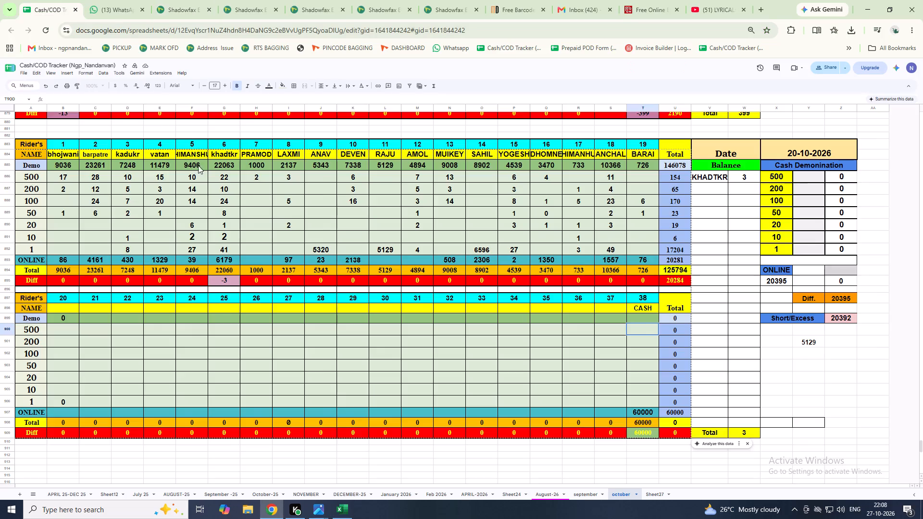
left_click(182, 9)
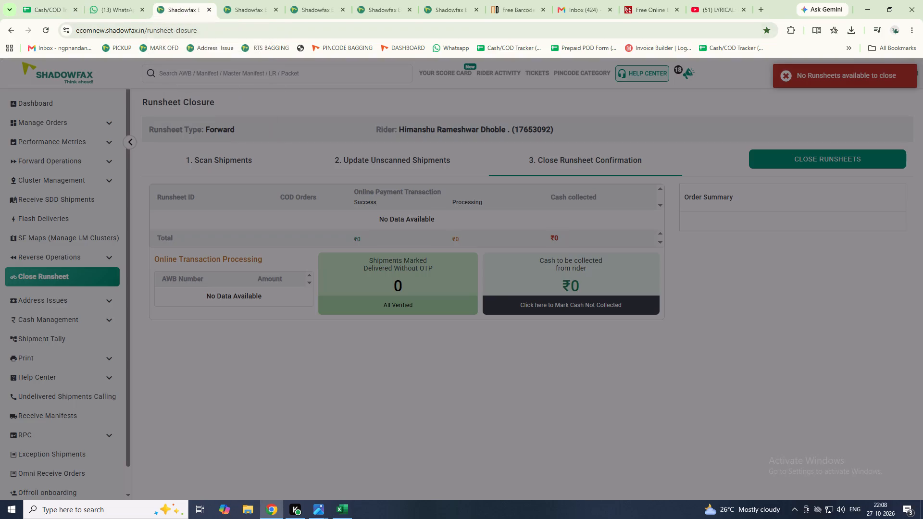
left_click(418, 165)
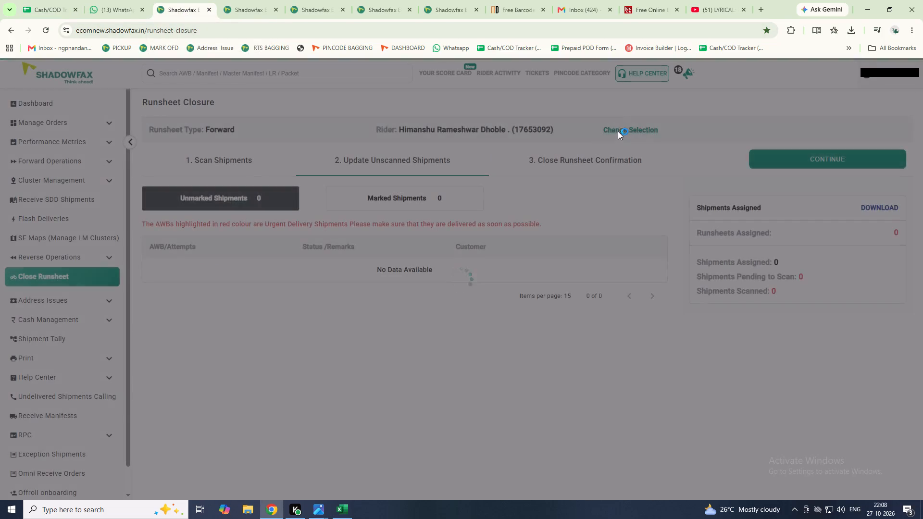
left_click(618, 131)
left_click(445, 157)
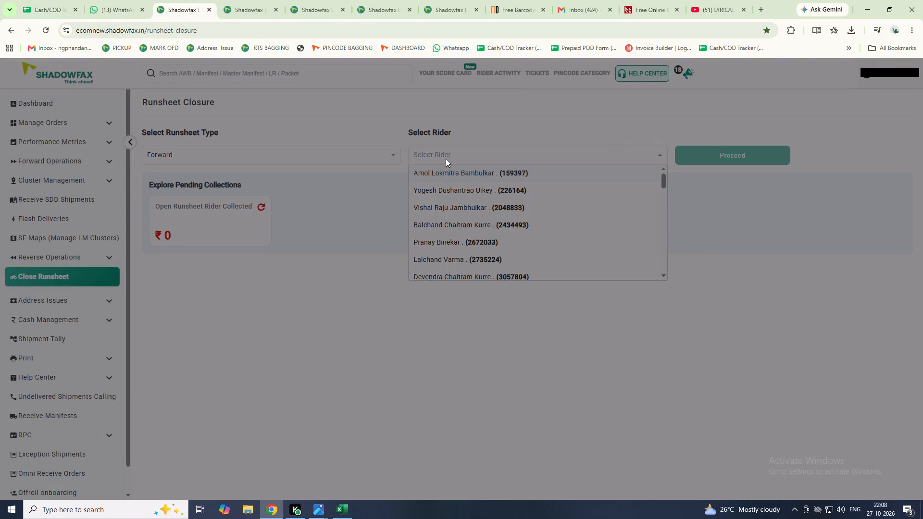
type("KHAD")
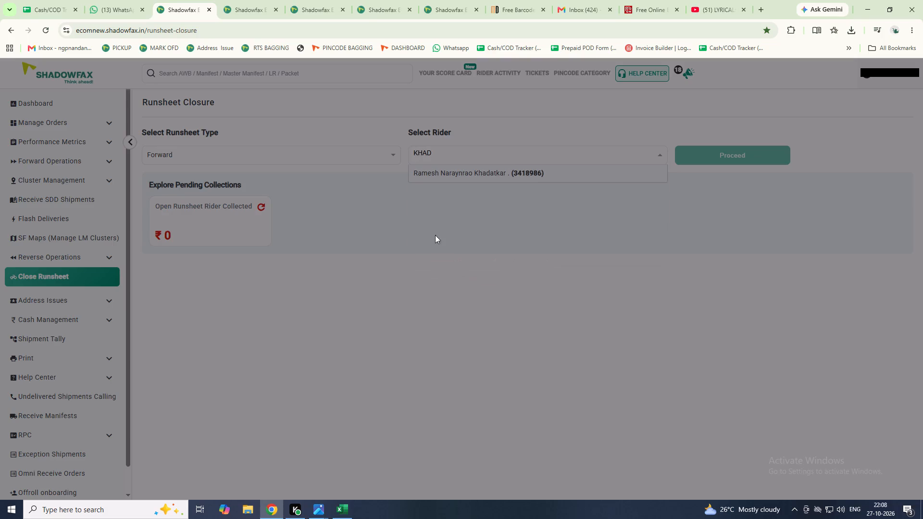
left_click(481, 173)
left_click(687, 156)
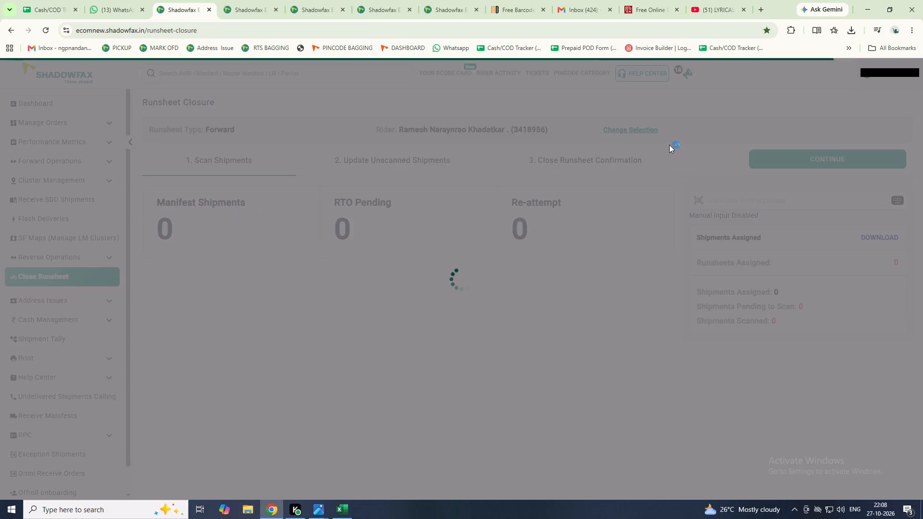
triple_click(795, 161)
triple_click(795, 161)
triple_click(794, 161)
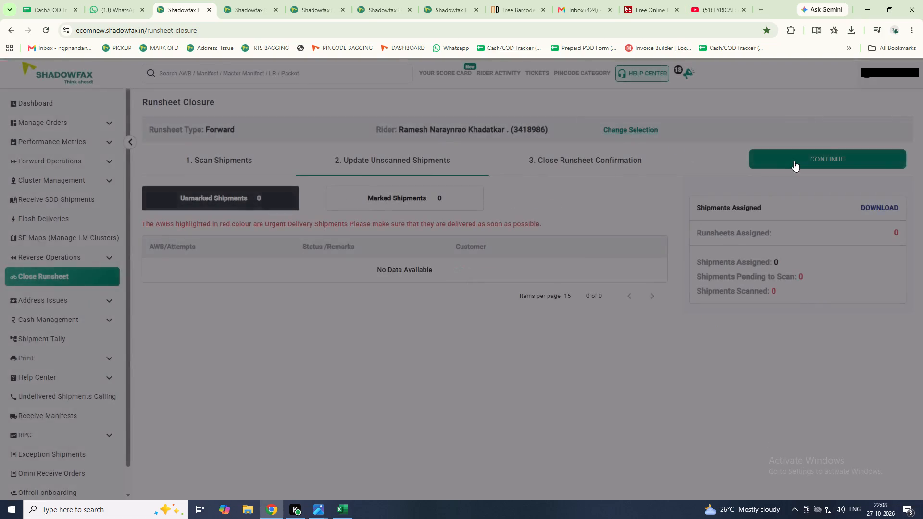
left_click_drag(794, 162, 788, 167)
left_click(592, 309)
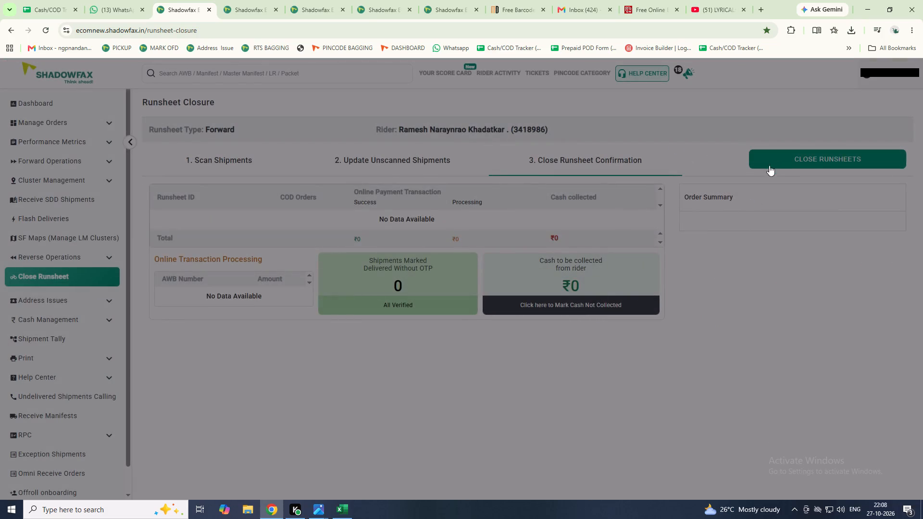
left_click(773, 157)
Switch to YouTube and play the Saiyaara full song from Ek Tha Tiger in the mix playlist.
left_click(710, 12)
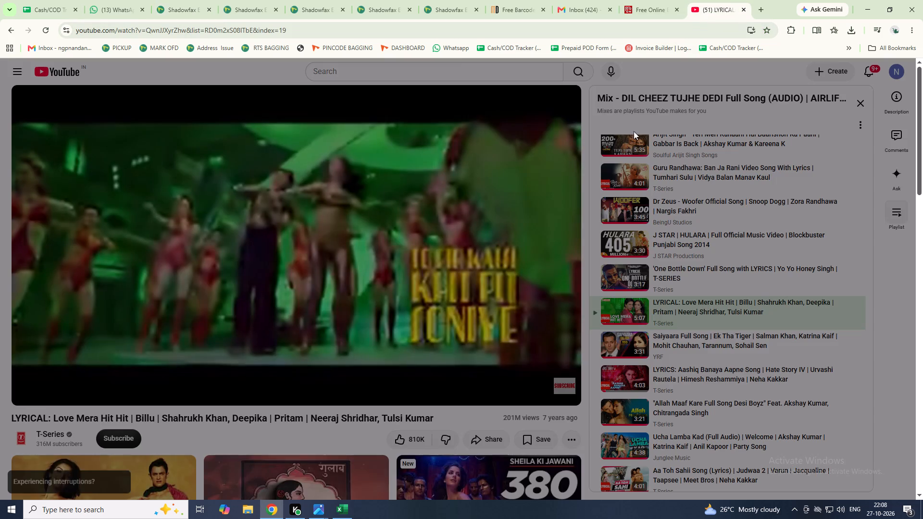
scroll(726, 270, "down", 1)
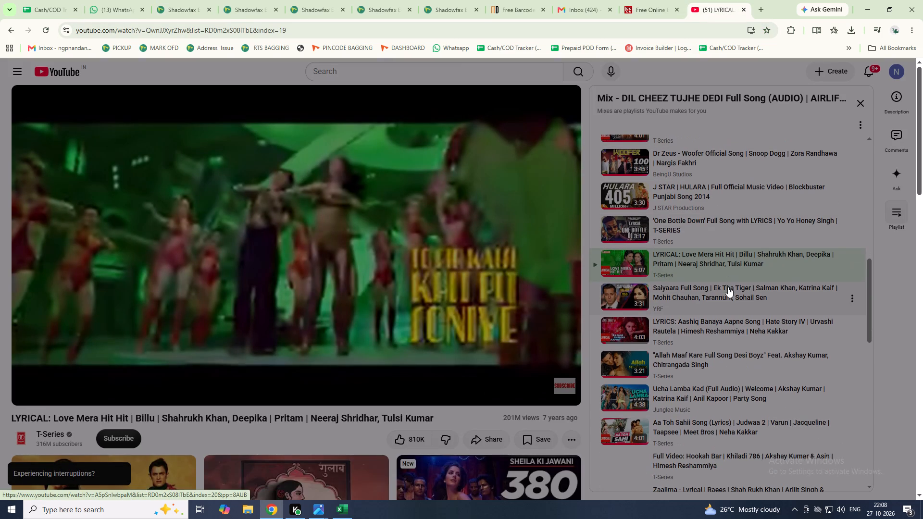
left_click(713, 287)
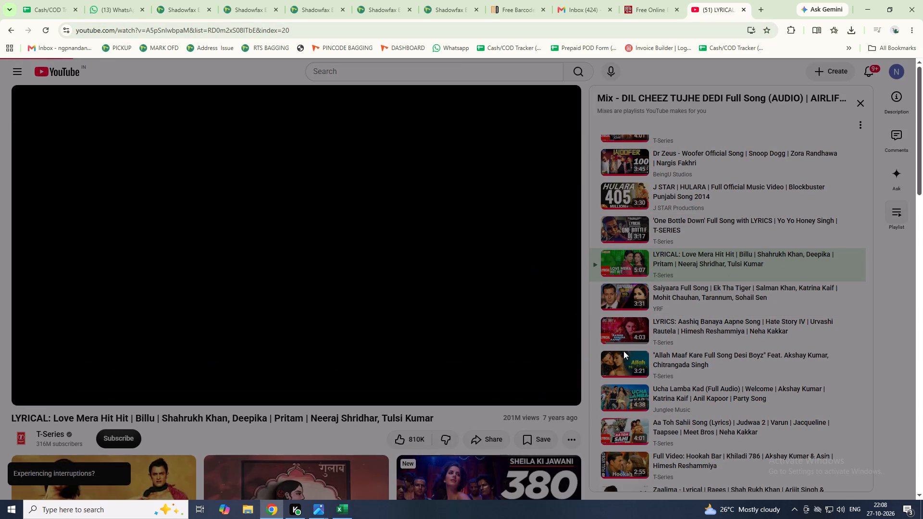
Lower the headphone volume to 50.
left_click(835, 511)
scroll(839, 498, "down", 2)
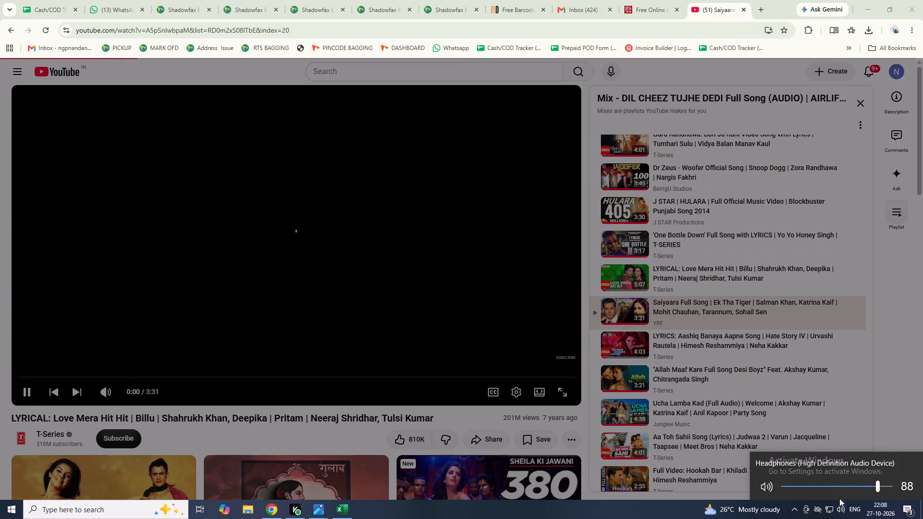
scroll(839, 498, "down", 20)
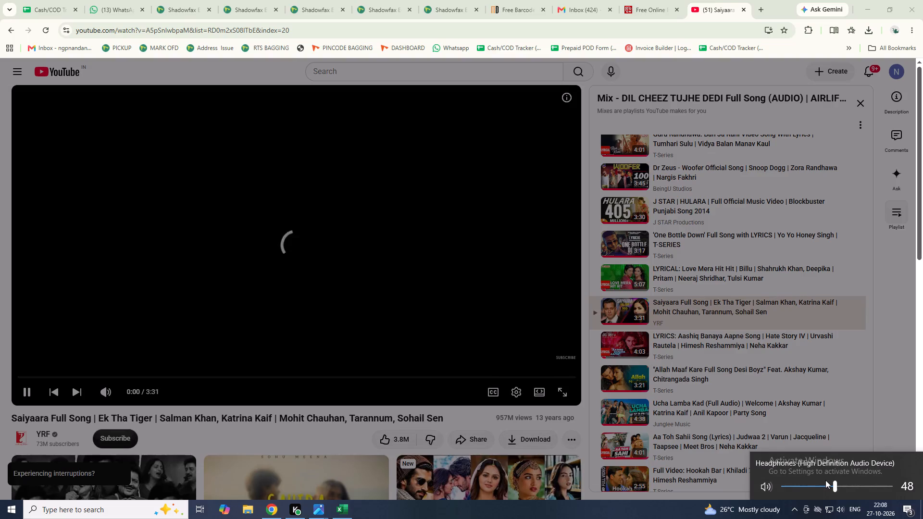
scroll(825, 480, "up", 1)
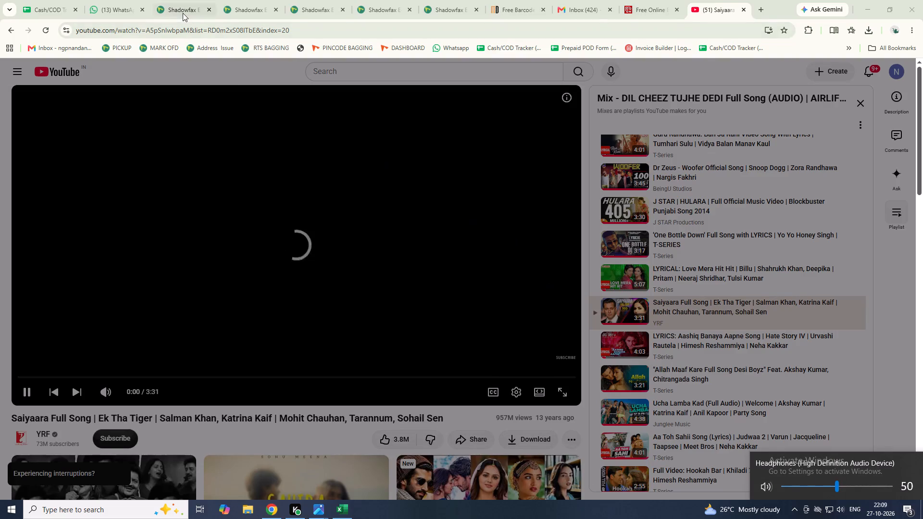
Return to the Shadowfax portal, check the tracker sheet for rider 8 and try to close Laxmi's Forward runsheets with cash marked as collected.
left_click(183, 13)
left_click(352, 162)
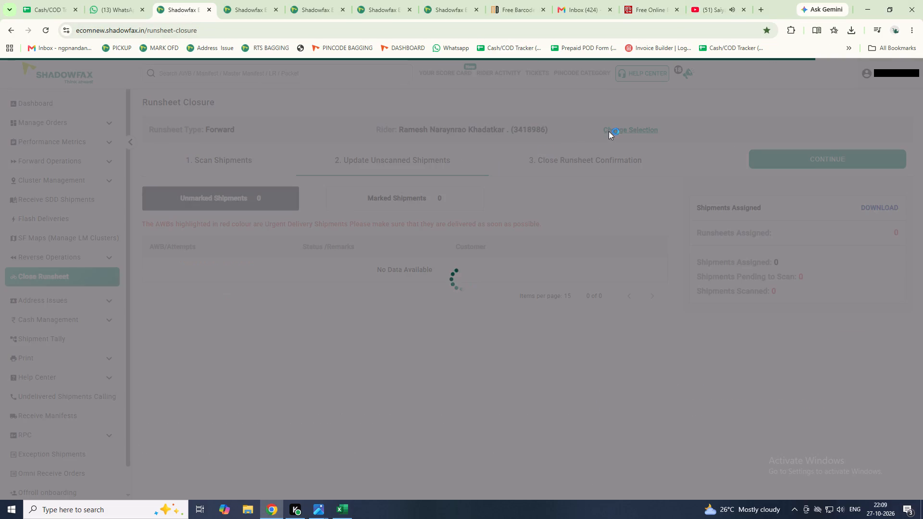
double_click(609, 131)
left_click(612, 134)
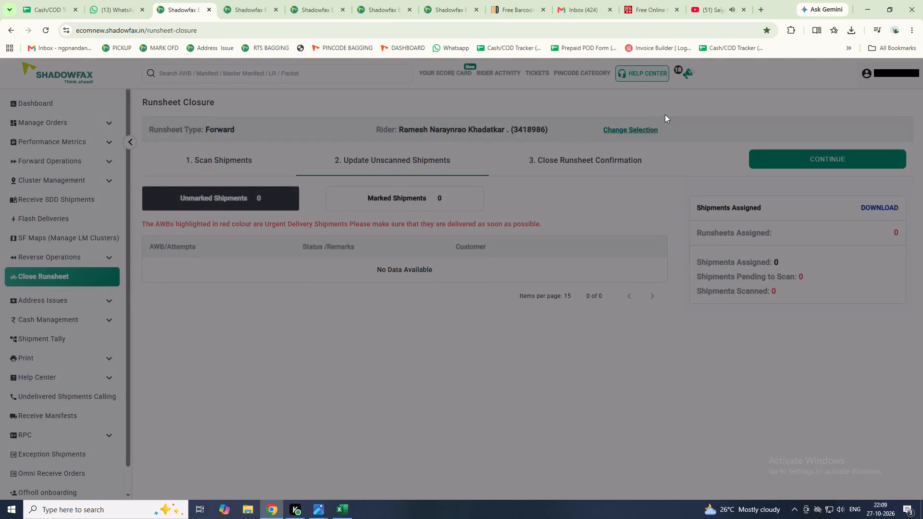
left_click(643, 130)
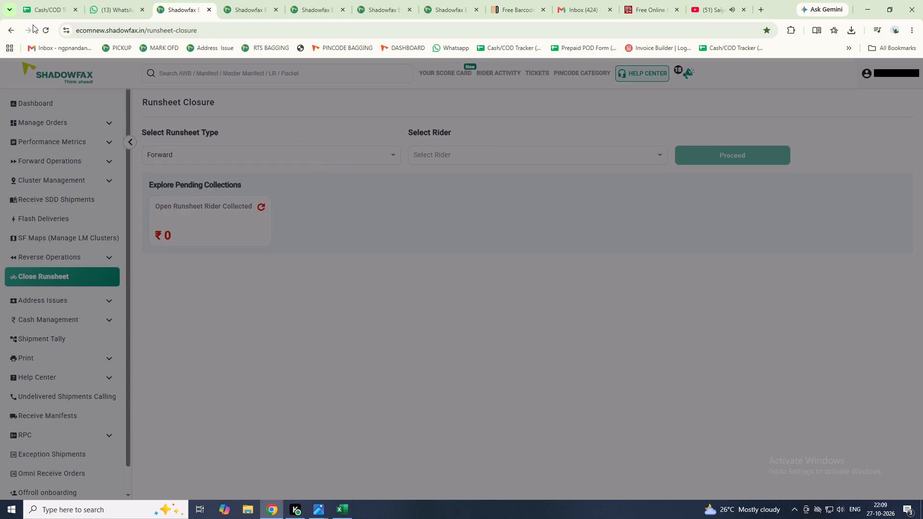
left_click(37, 17)
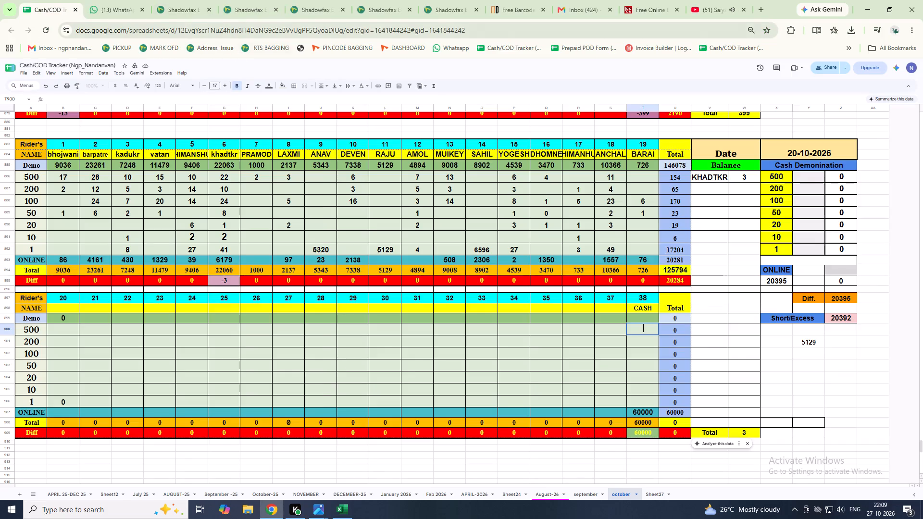
left_click(187, 8)
left_click(476, 153)
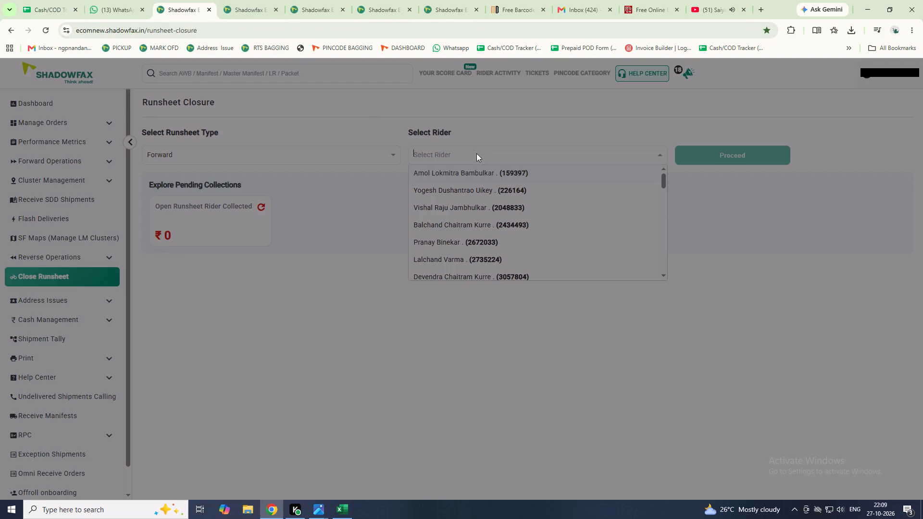
type("LA")
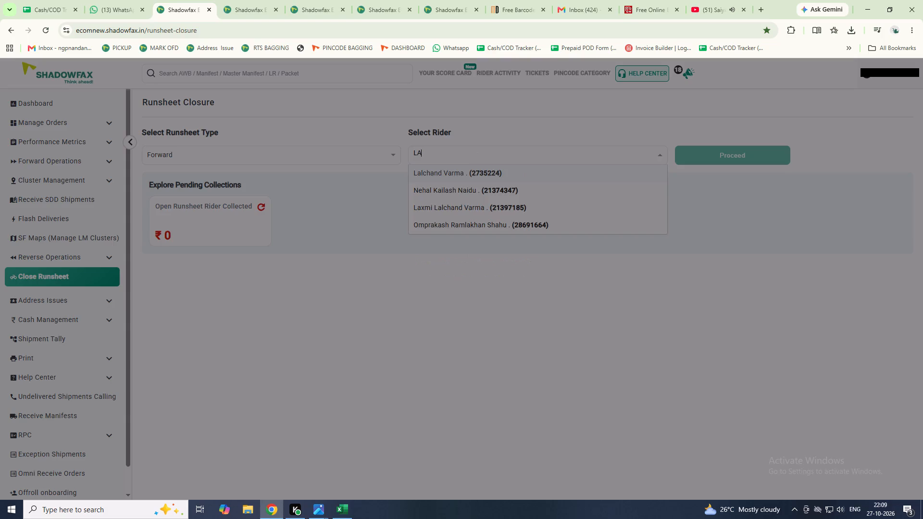
key("x")
left_click(507, 175)
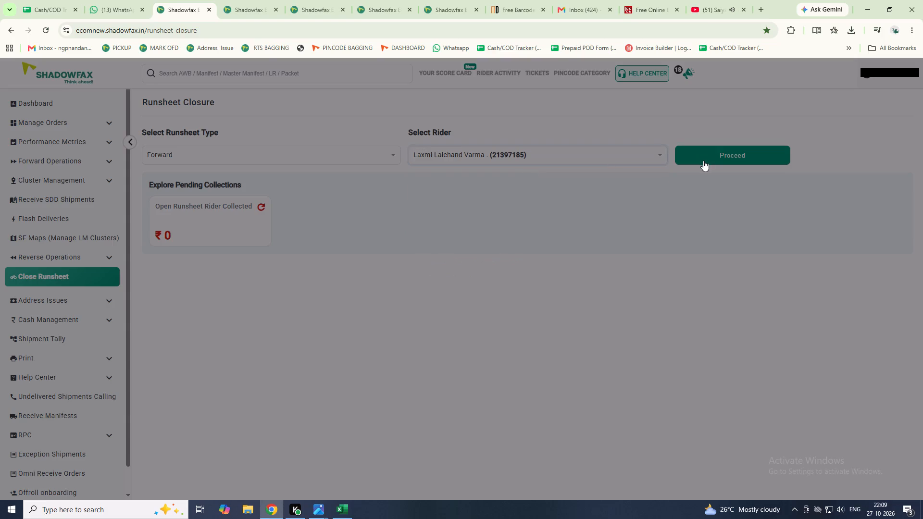
left_click(702, 160)
left_click(609, 156)
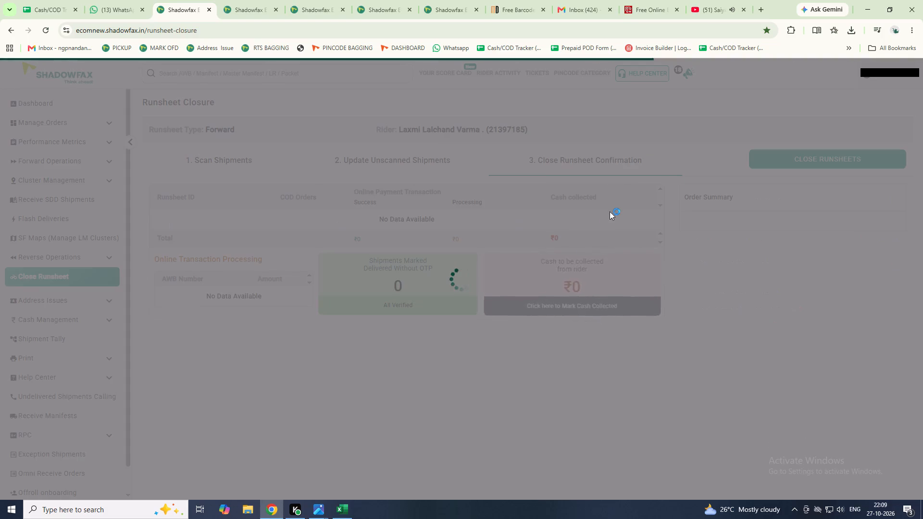
left_click(577, 305)
left_click(788, 156)
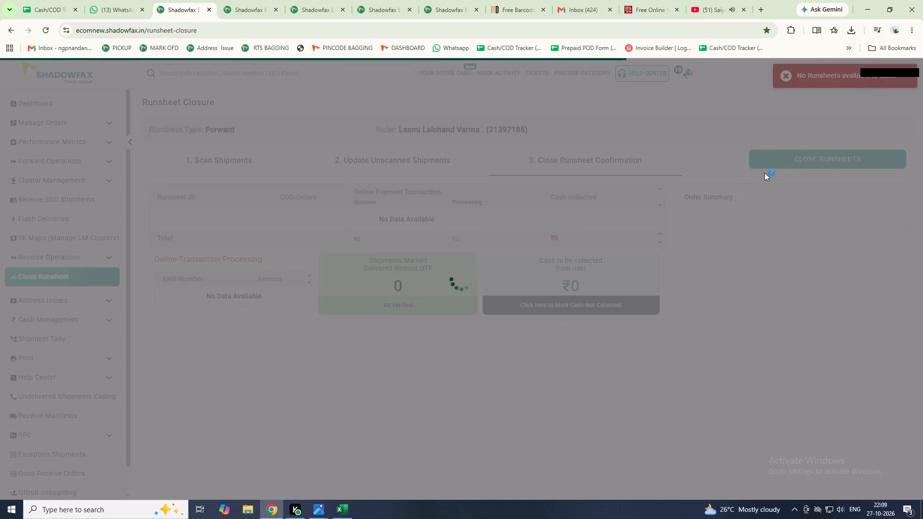
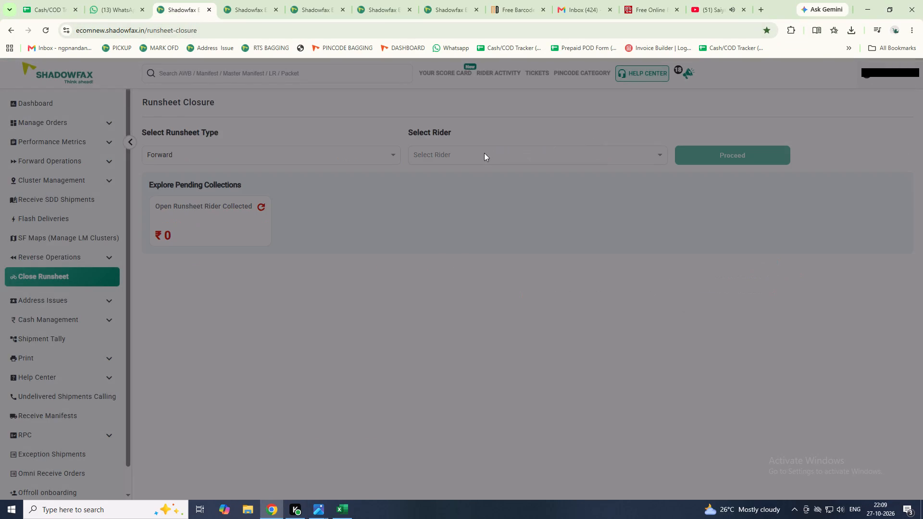
Find rider Anav in the rider selection for closing the Forward runsheets.
left_click(483, 153)
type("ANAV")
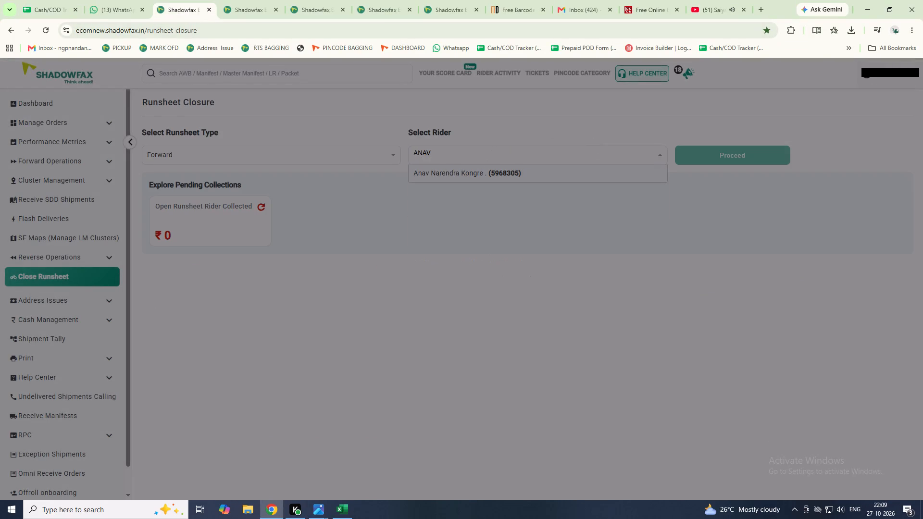
Select rider Anav and try to close the Forward runsheets with cash marked as collected.
left_click_drag(504, 176, 508, 175)
left_click(698, 156)
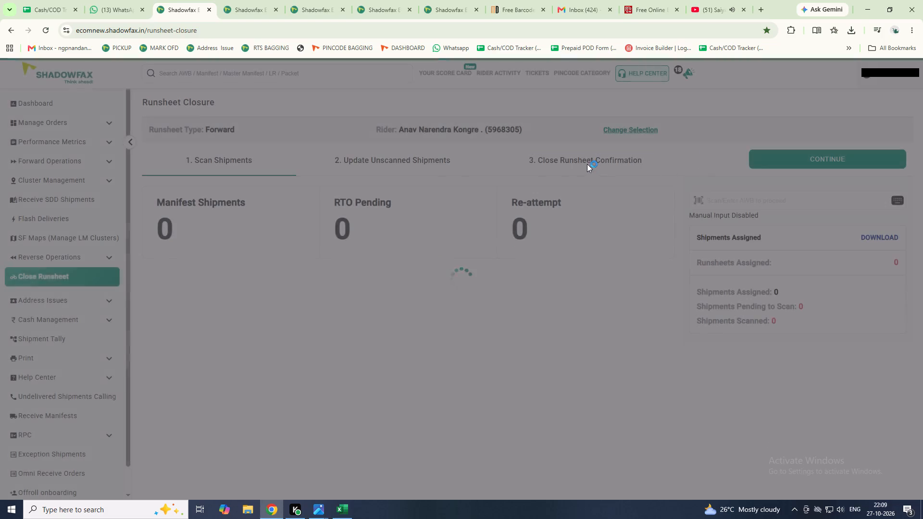
left_click(585, 163)
left_click(620, 309)
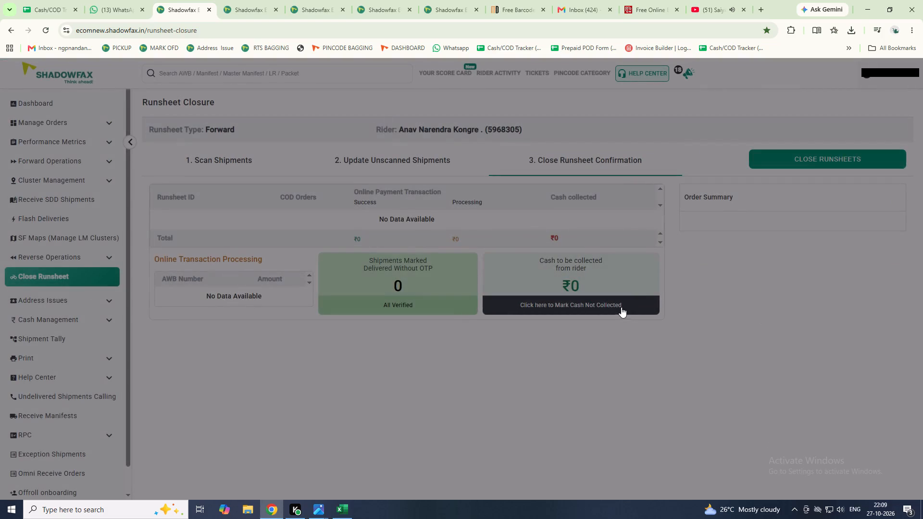
left_click(764, 155)
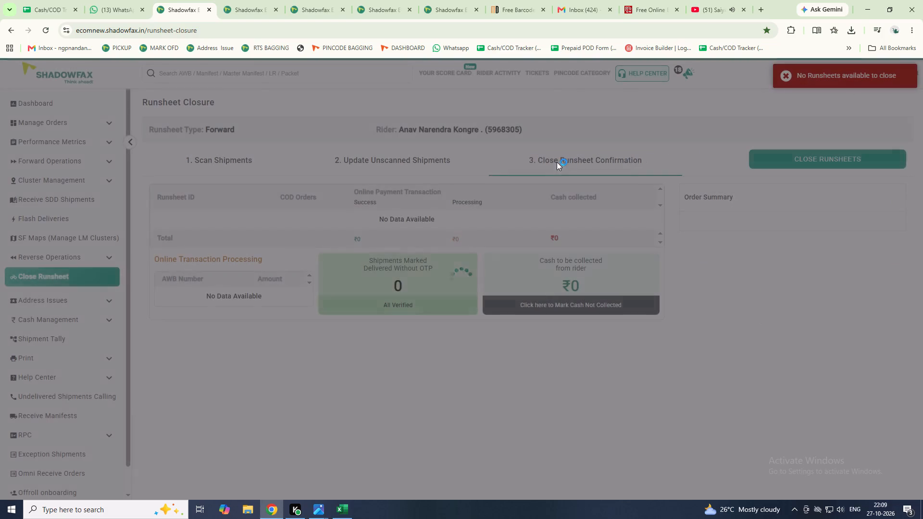
left_click(435, 158)
left_click(618, 132)
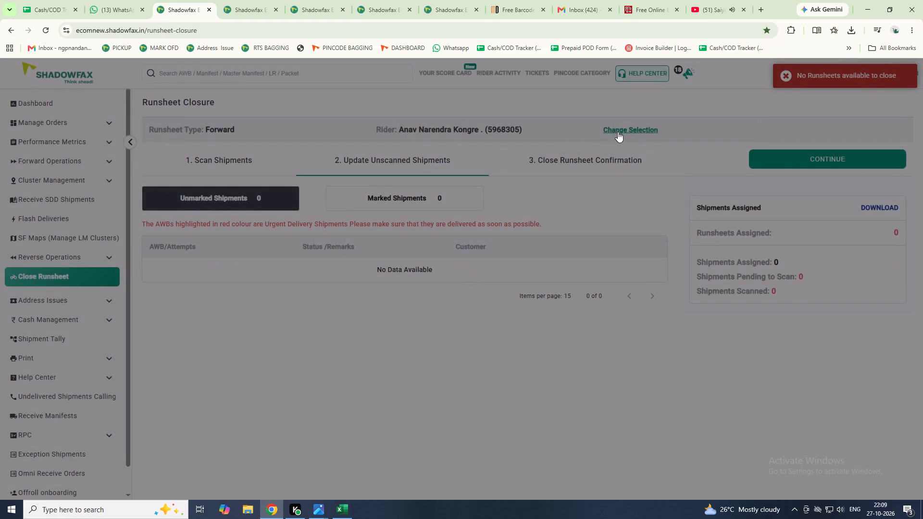
left_click(610, 127)
left_click(526, 158)
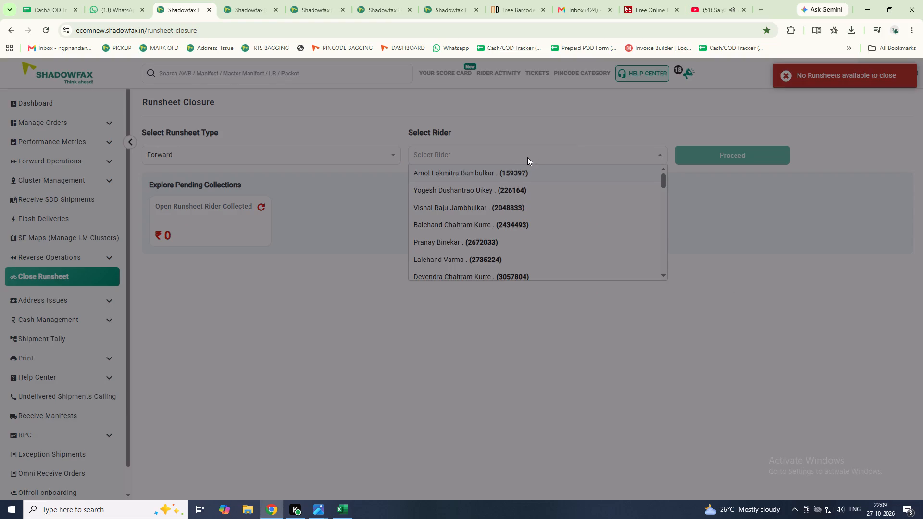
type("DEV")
left_click(482, 177)
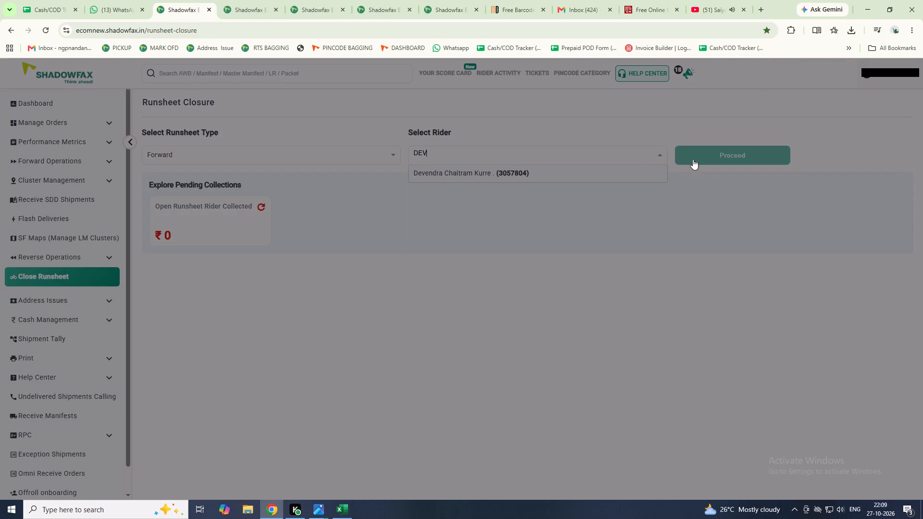
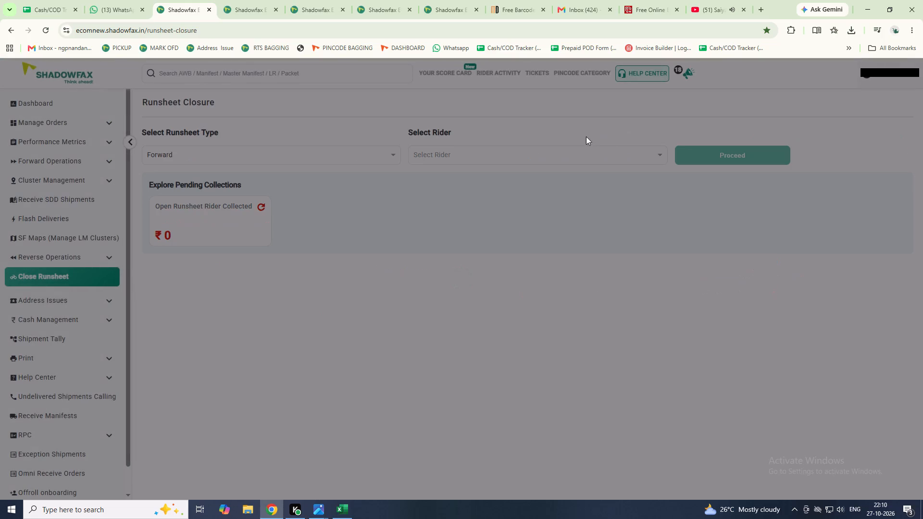
left_click(518, 154)
type("RAJU")
left_click(474, 222)
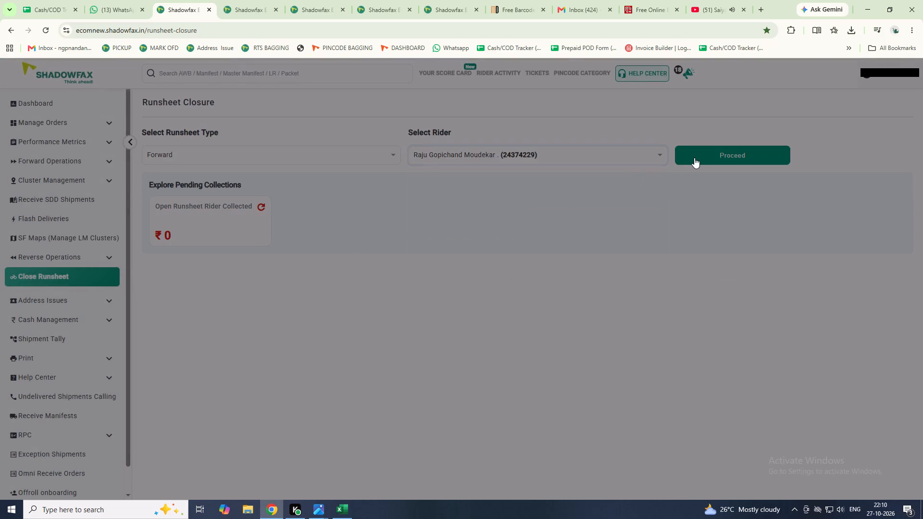
left_click(694, 158)
triple_click(764, 158)
left_click(772, 158)
double_click(775, 157)
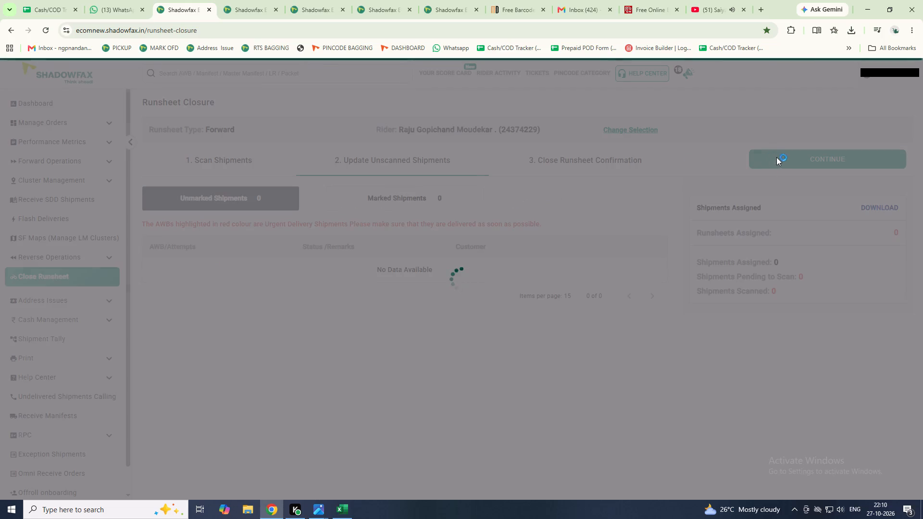
double_click(776, 160)
left_click(777, 163)
left_click(780, 166)
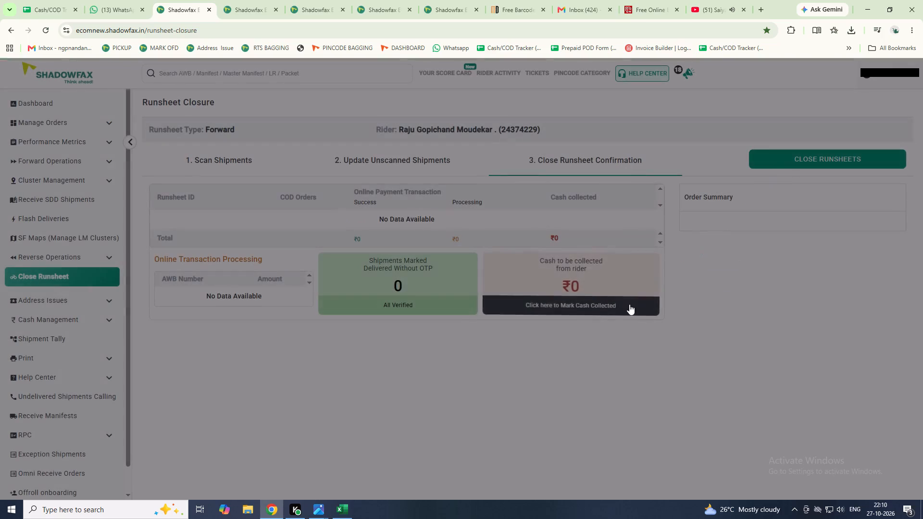
left_click(629, 304)
left_click(772, 143)
left_click(776, 161)
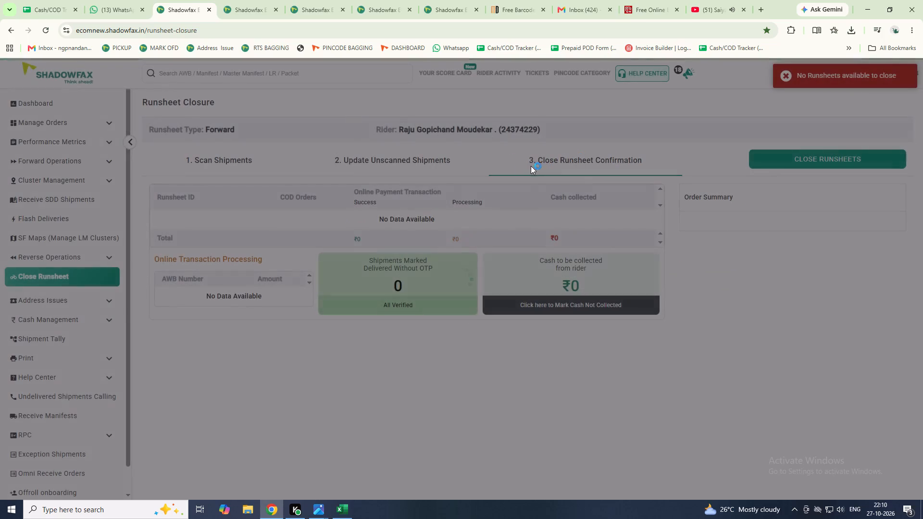
Change the selection to rider Amol and close his Forward runsheets with the cash marked as collected.
left_click(350, 157)
double_click(615, 132)
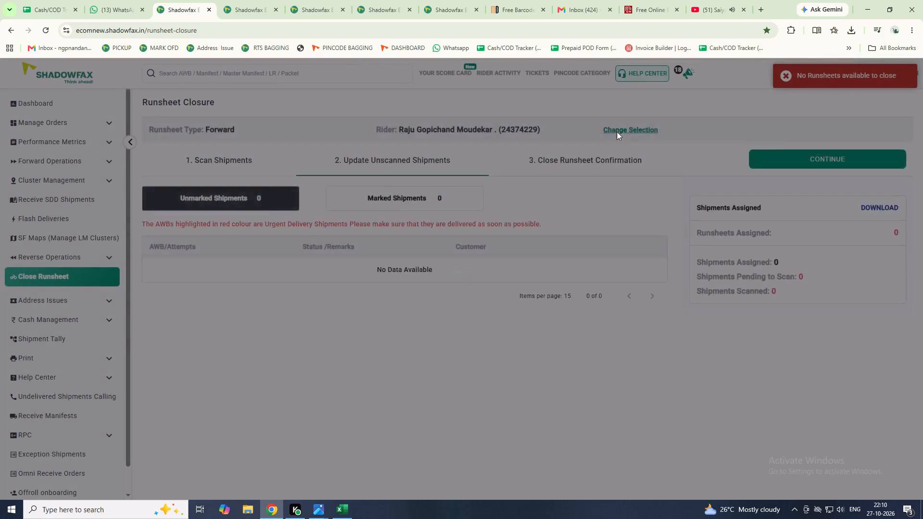
left_click(574, 157)
type("AMOL")
left_click_drag(559, 167, 568, 167)
left_click(669, 151)
left_click(703, 158)
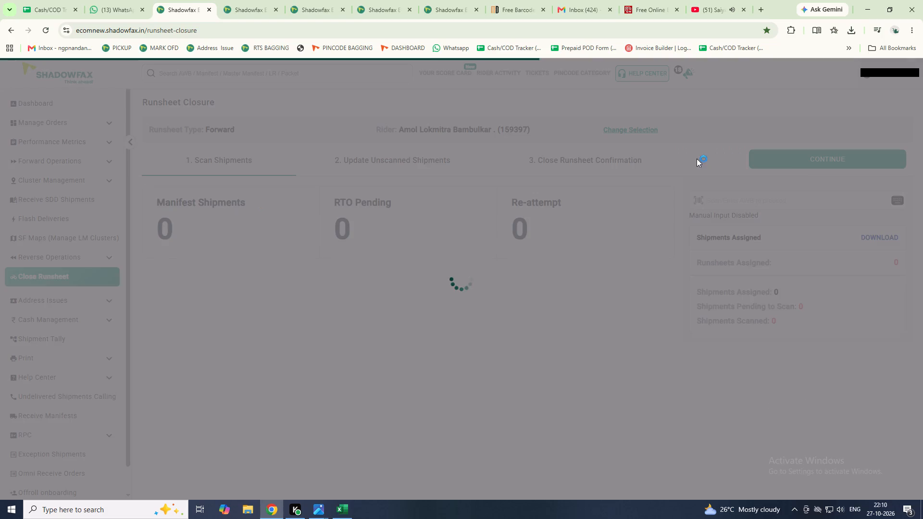
left_click(786, 162)
triple_click(781, 164)
triple_click(769, 162)
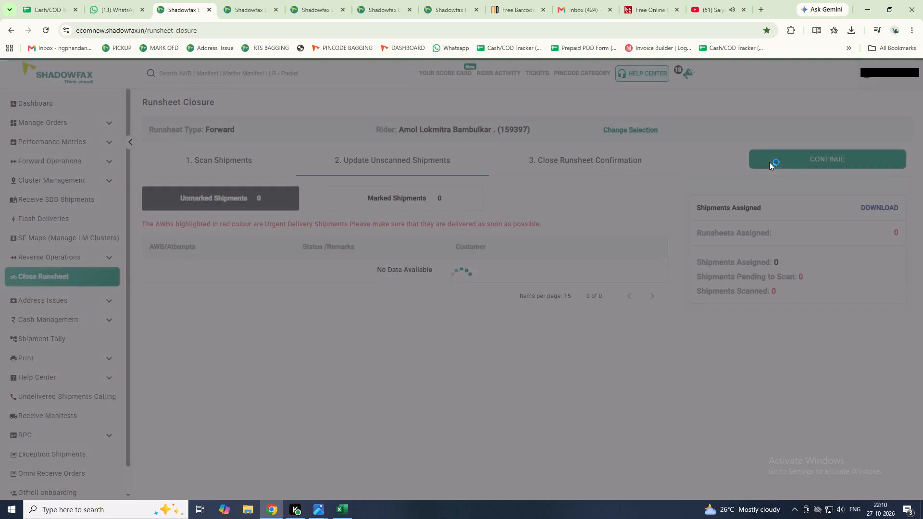
double_click(769, 162)
left_click(595, 306)
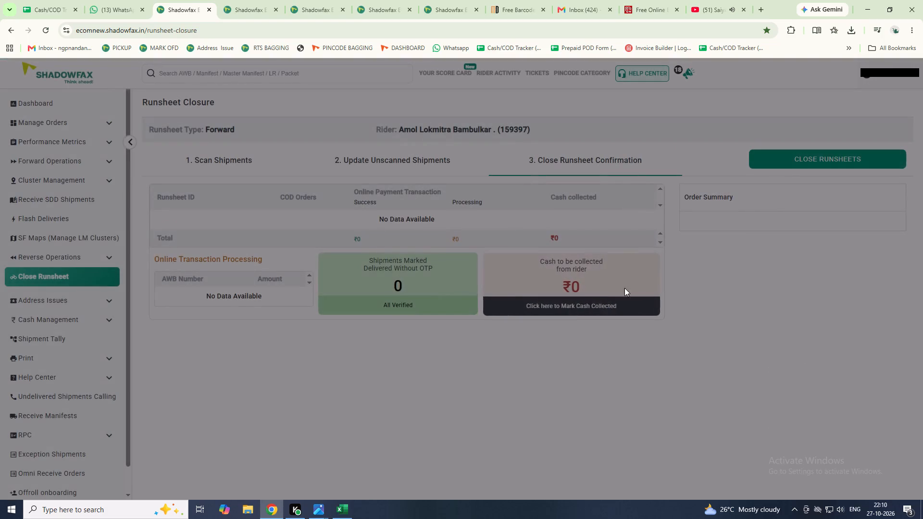
left_click(796, 157)
Check the tracker sheet for the rider after Amol, and close Mangesh's Forward runsheets with the cash marked as collected.
left_click(52, 8)
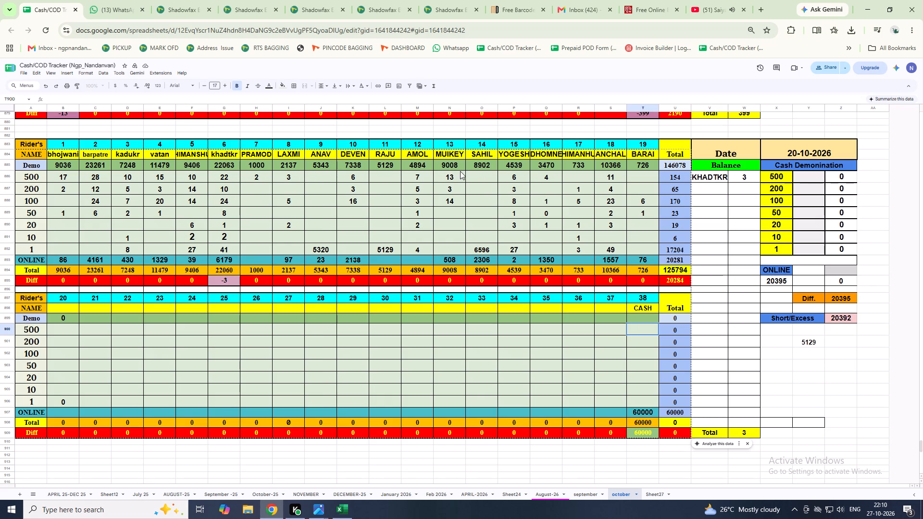
left_click(161, 8)
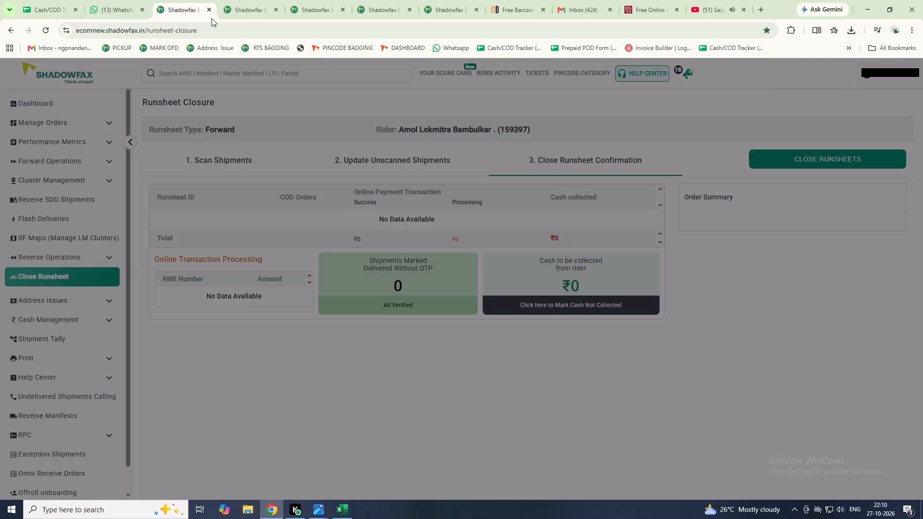
left_click(414, 161)
double_click(617, 131)
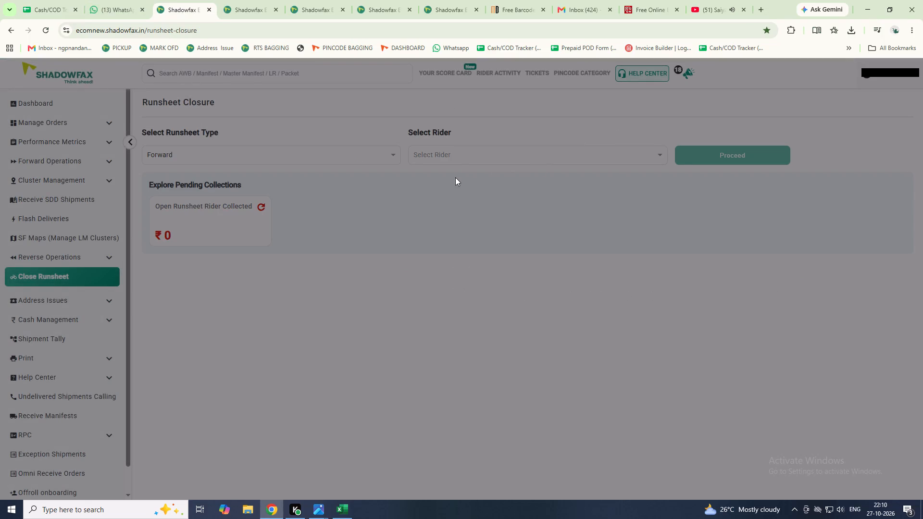
left_click(455, 155)
type("MAN")
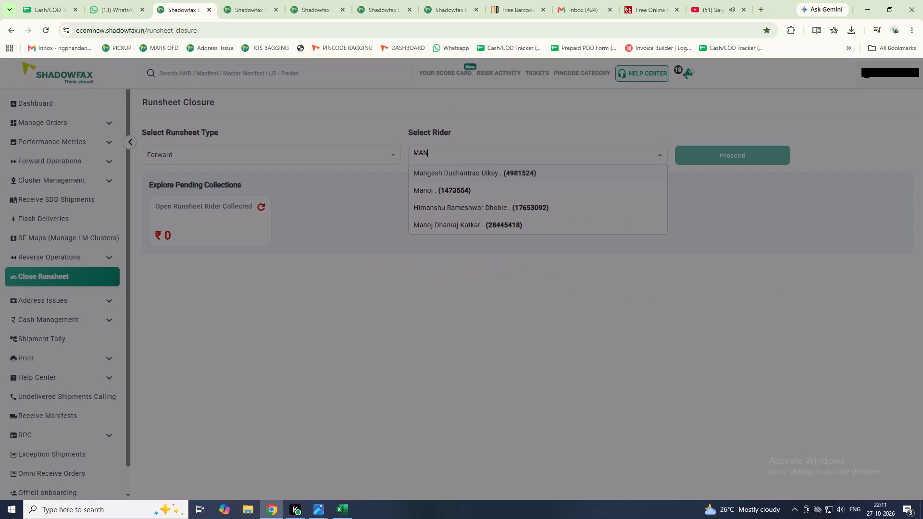
left_click_drag(460, 168, 464, 169)
left_click(720, 142)
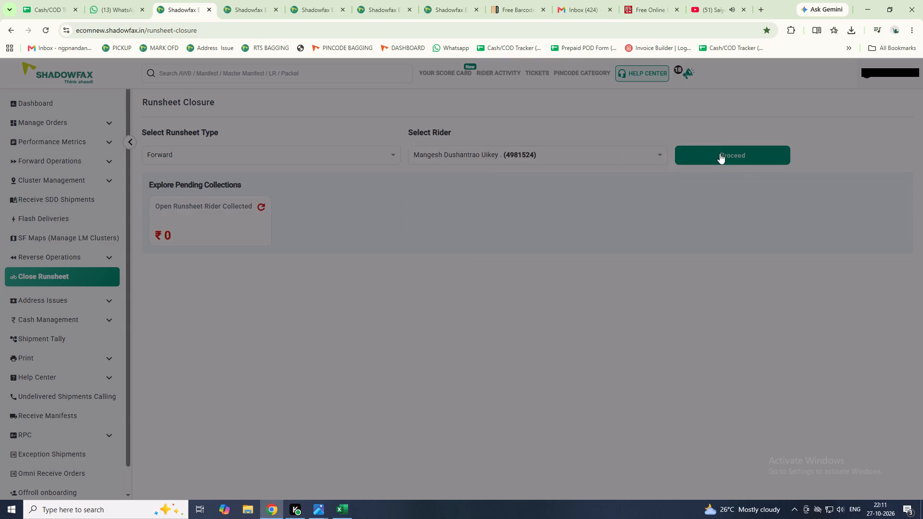
left_click(720, 154)
triple_click(776, 162)
triple_click(778, 160)
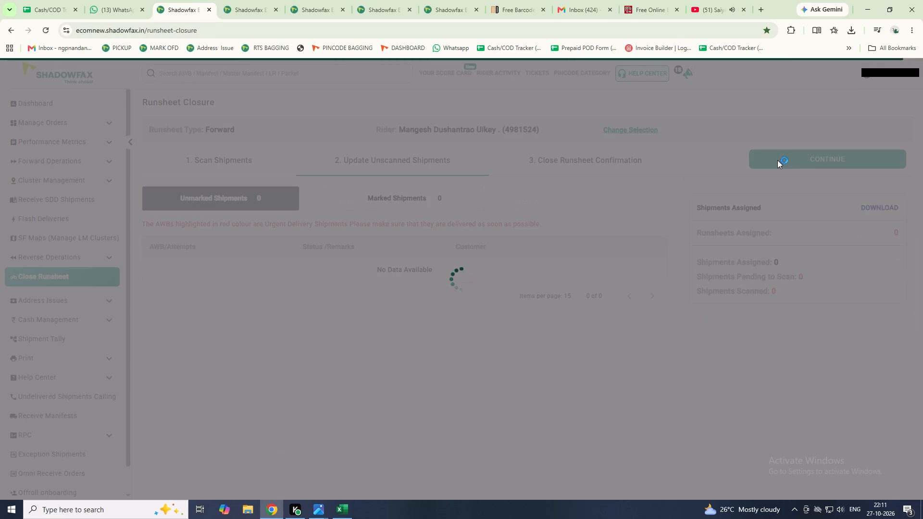
double_click(777, 161)
left_click(612, 157)
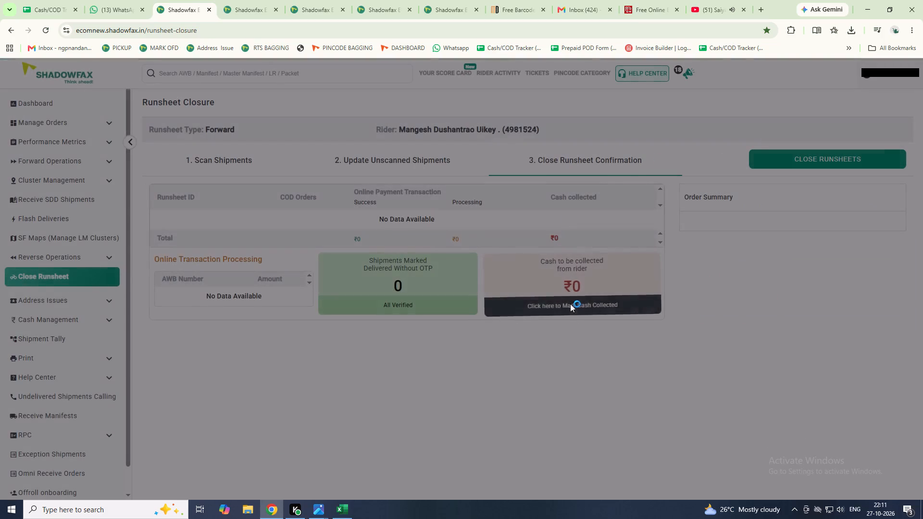
left_click(570, 304)
left_click(764, 154)
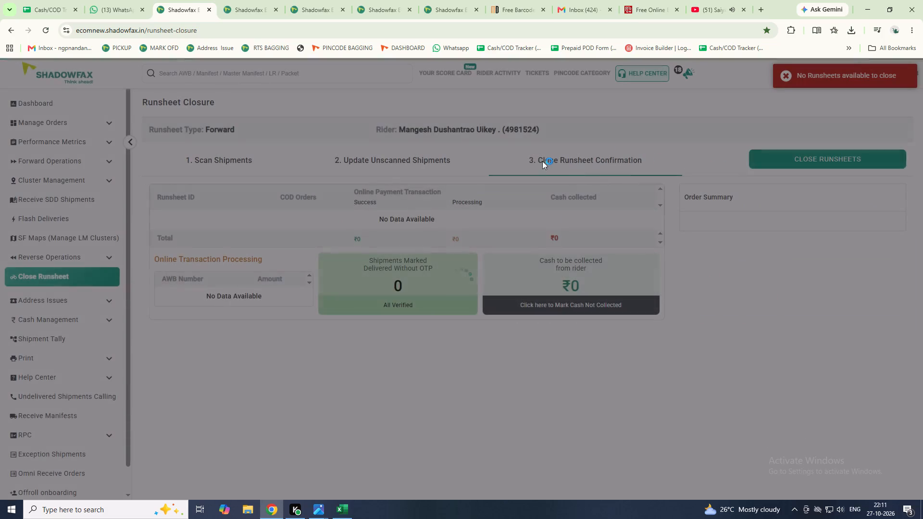
Change the selection to rider Sahil and close his Forward runsheets with the cash marked as collected.
left_click(423, 166)
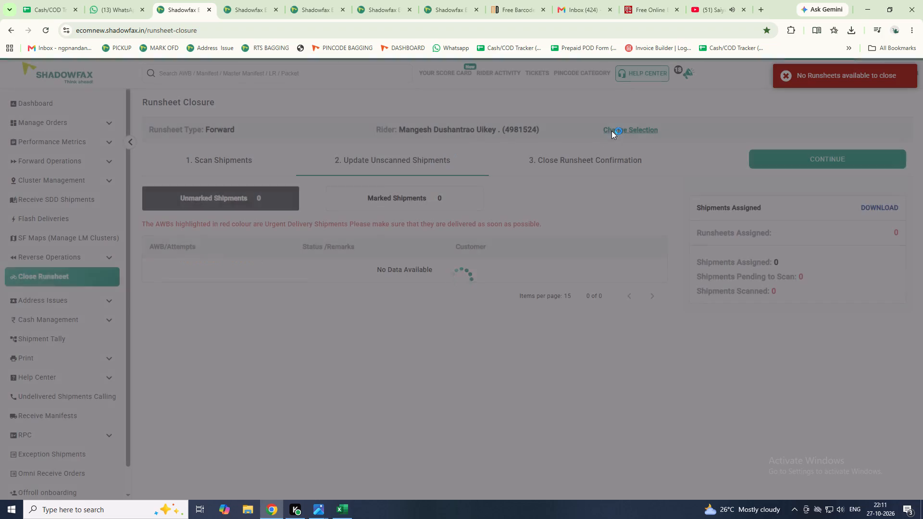
double_click(612, 130)
left_click(494, 156)
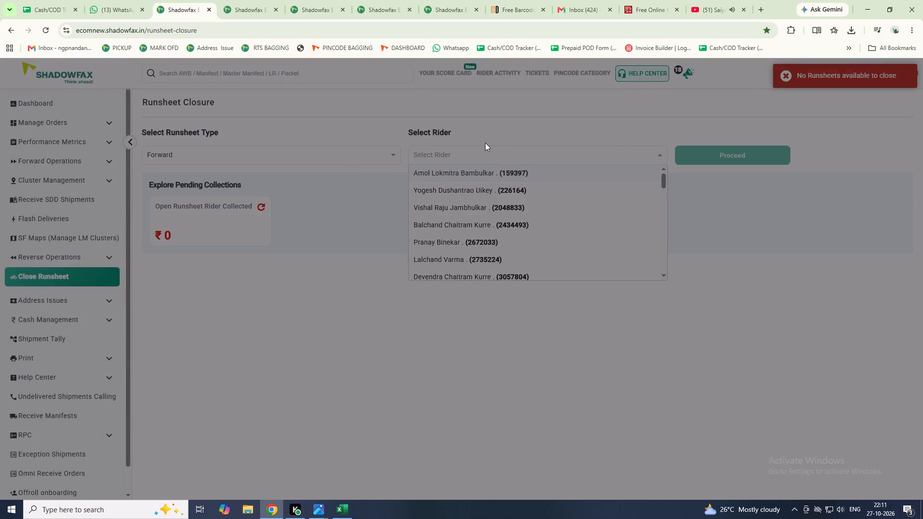
type("SAHIL")
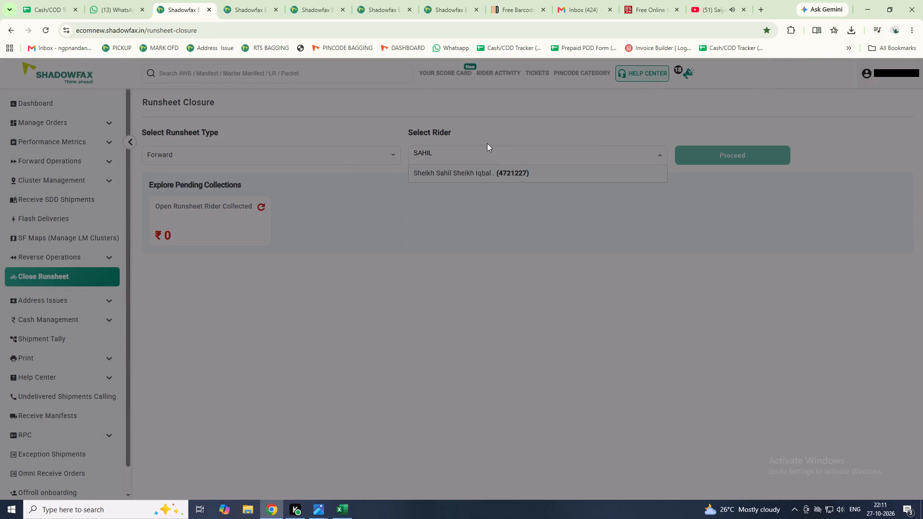
left_click(500, 169)
left_click(673, 153)
left_click(687, 155)
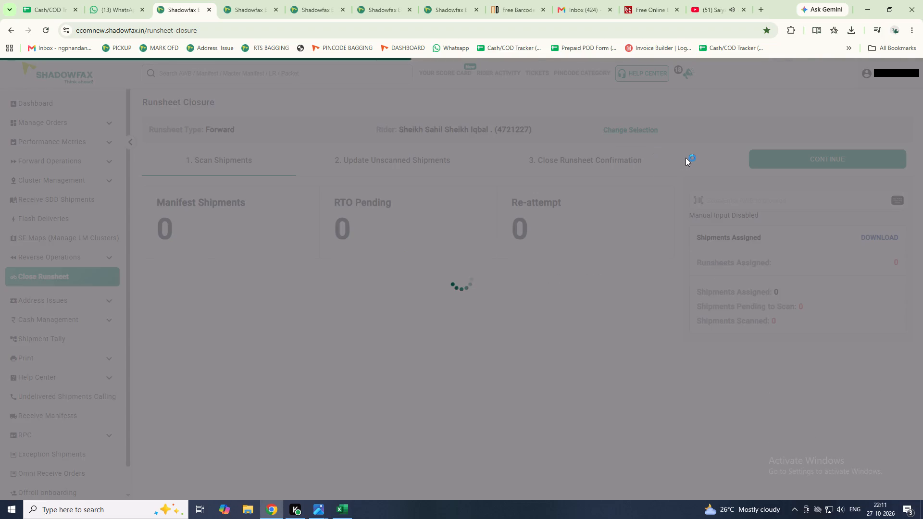
triple_click(580, 160)
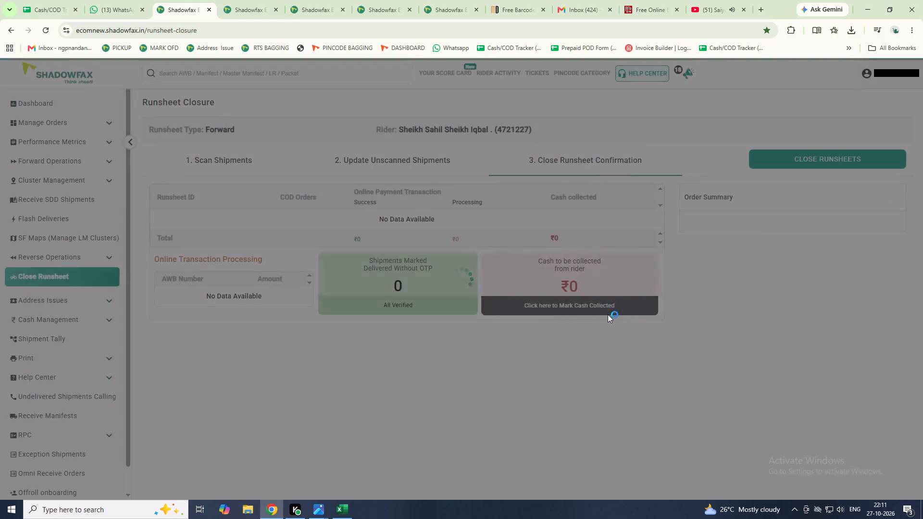
left_click(617, 306)
left_click(769, 162)
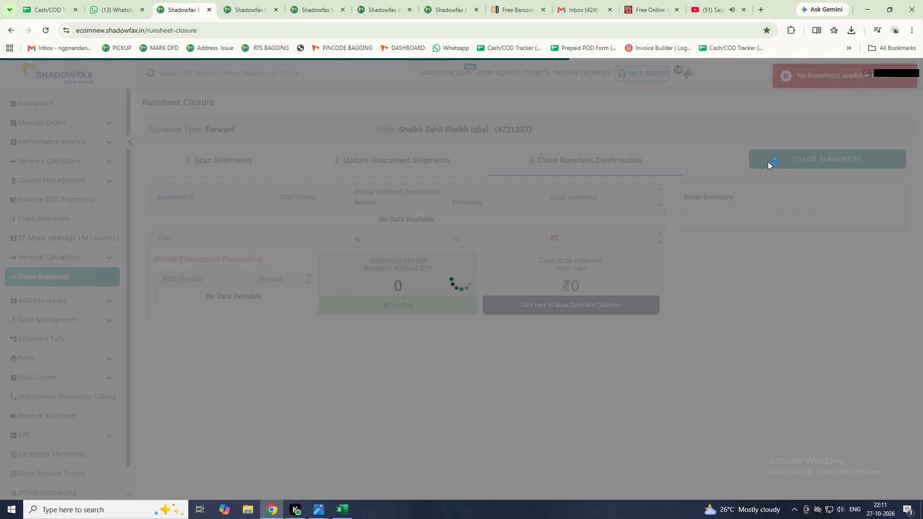
Check the tracker sheet for the rider after Sahil, and close Yogesh's Forward runsheets with the cash marked as collected.
left_click(51, 11)
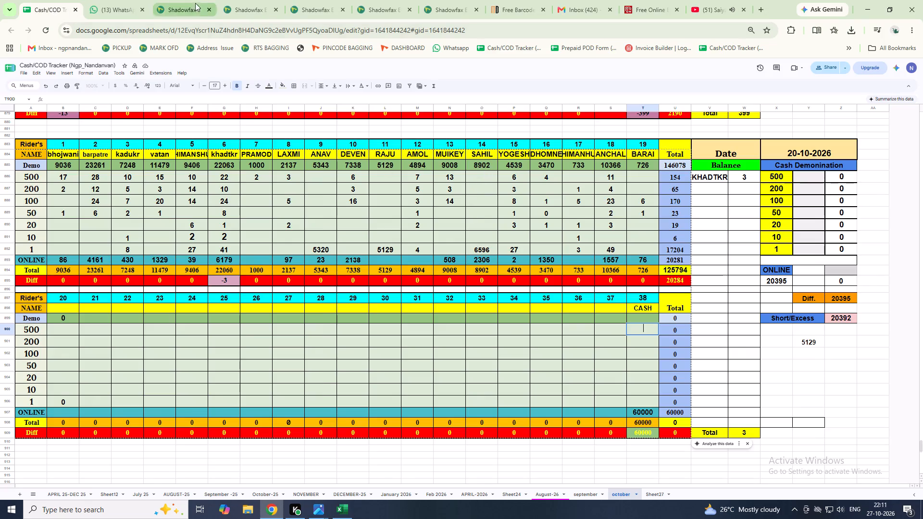
left_click(178, 4)
left_click_drag(400, 157, 408, 160)
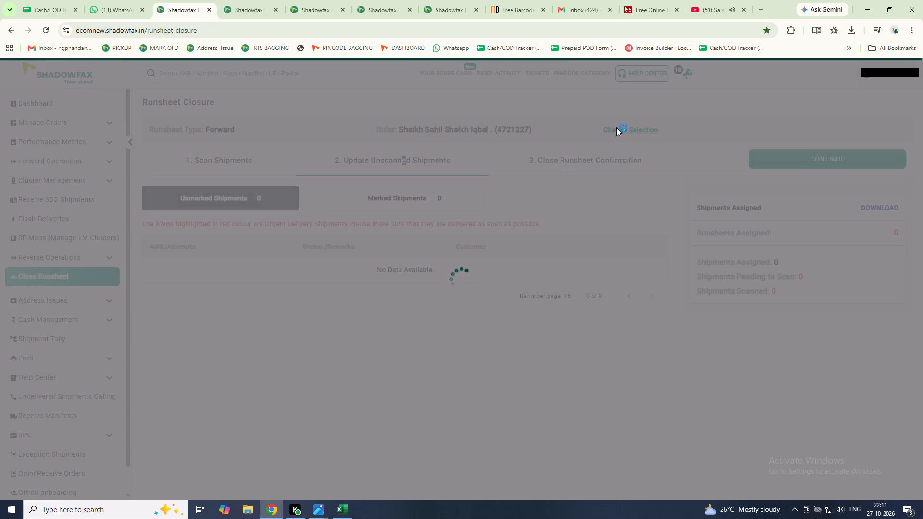
triple_click(620, 130)
left_click(445, 159)
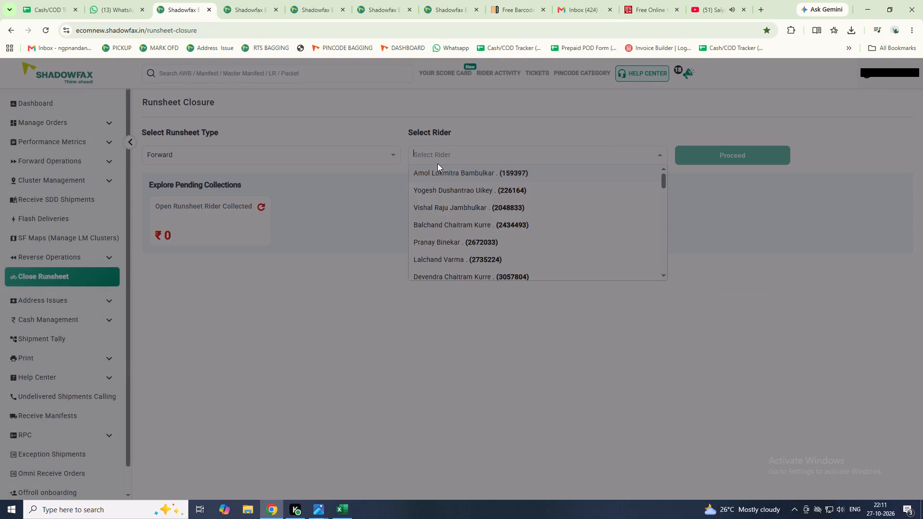
type("YOGES")
left_click(442, 173)
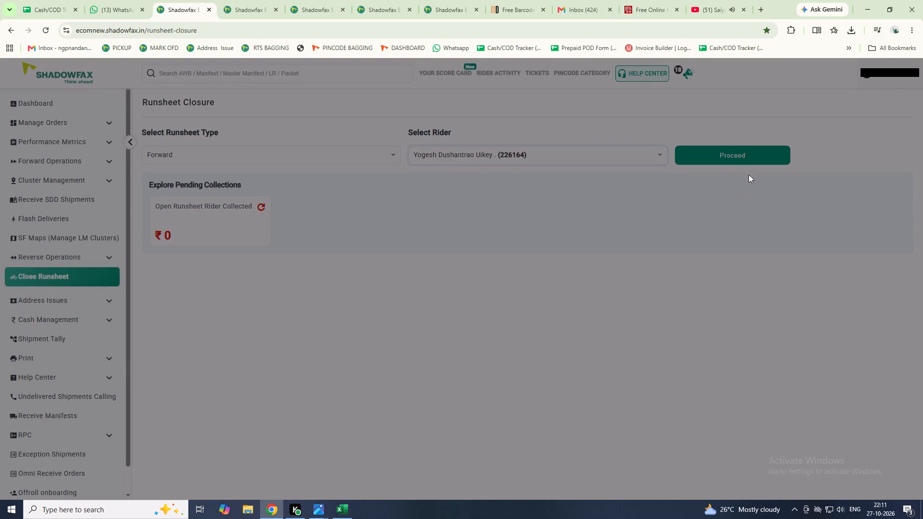
left_click(719, 147)
left_click(599, 161)
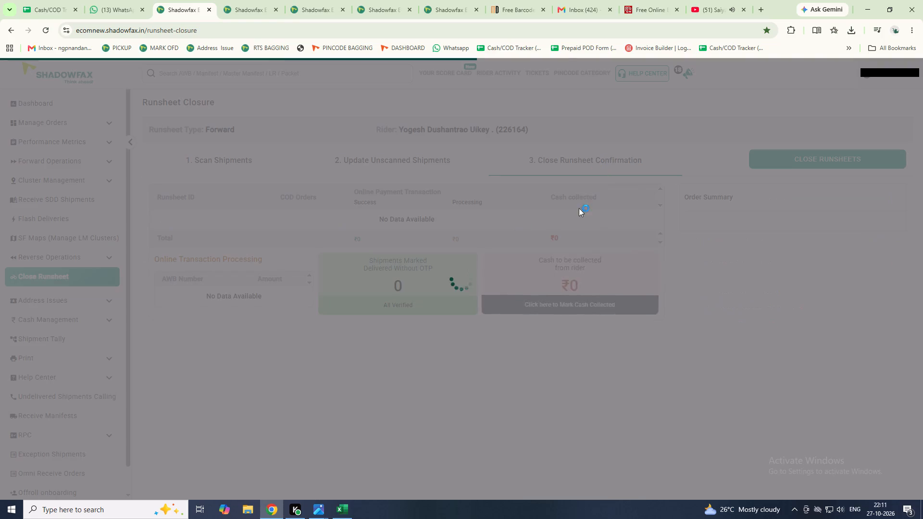
left_click(596, 306)
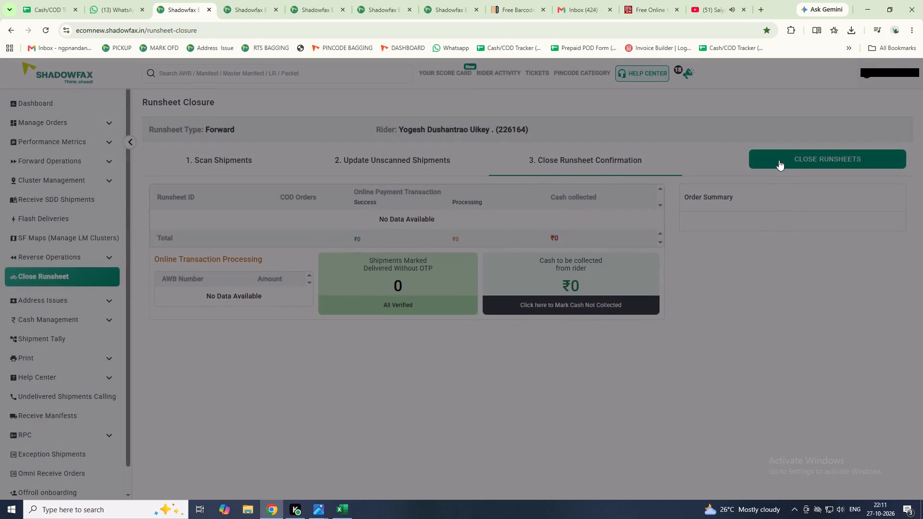
left_click(776, 158)
Change the selection to rider Sachin and close his Forward runsheets with the cash marked as collected.
left_click(418, 160)
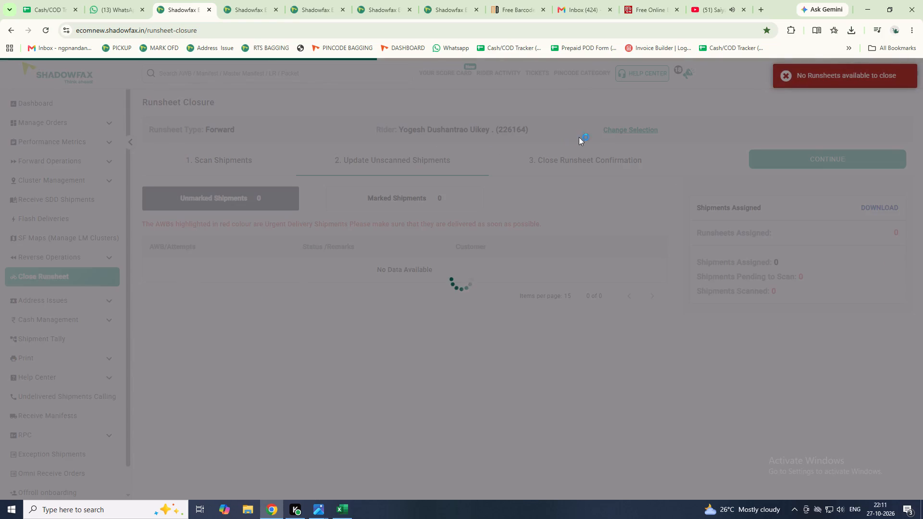
triple_click(619, 132)
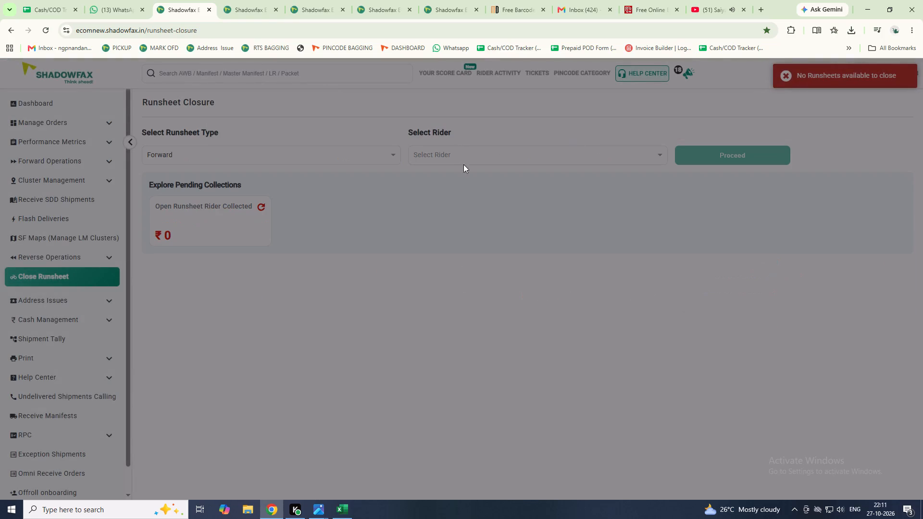
left_click(463, 164)
type("SH")
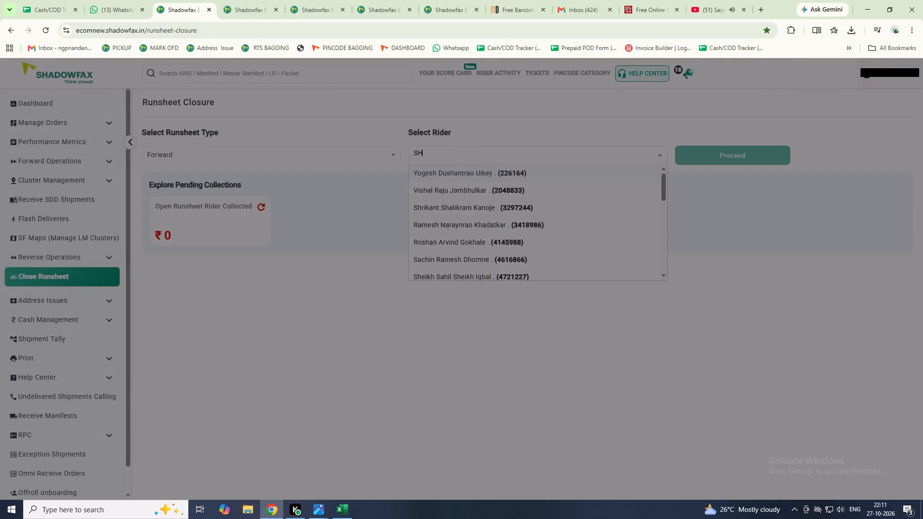
key("BackSpace")
key("BackSpace")
key("BackSpace")
key("BackSpace")
key("BackSpace")
type("ACHI")
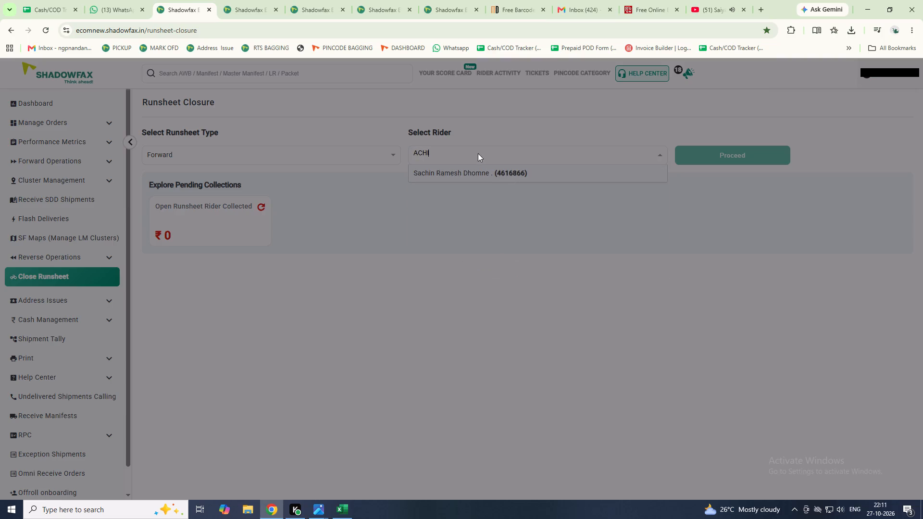
left_click(478, 153)
left_click(489, 176)
left_click(696, 160)
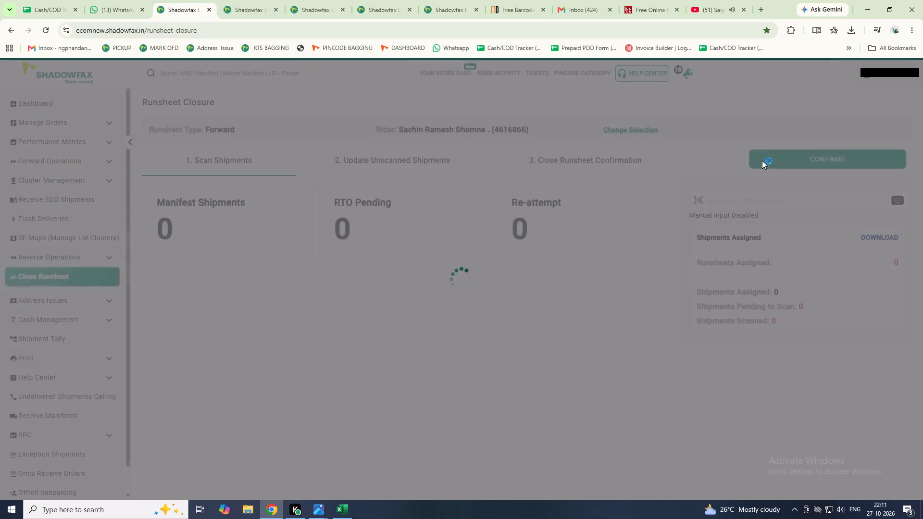
triple_click(770, 161)
triple_click(770, 159)
triple_click(769, 160)
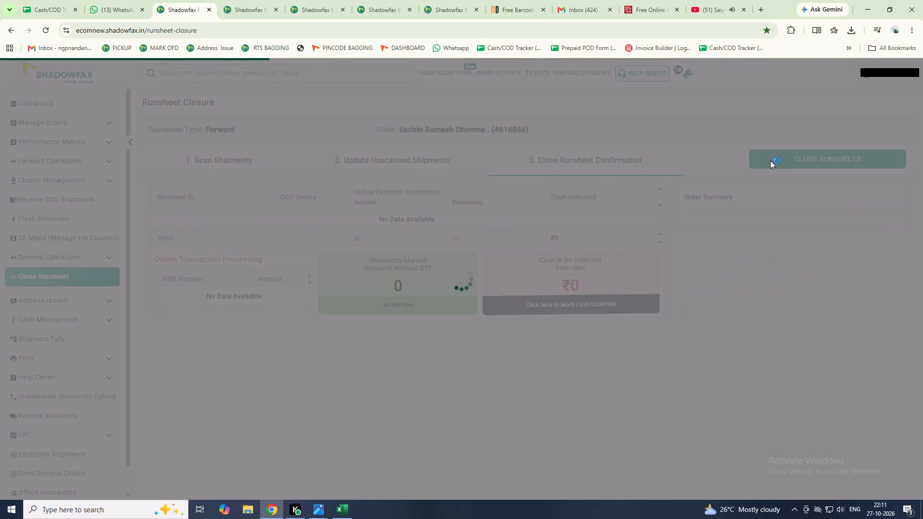
left_click(770, 161)
left_click(615, 307)
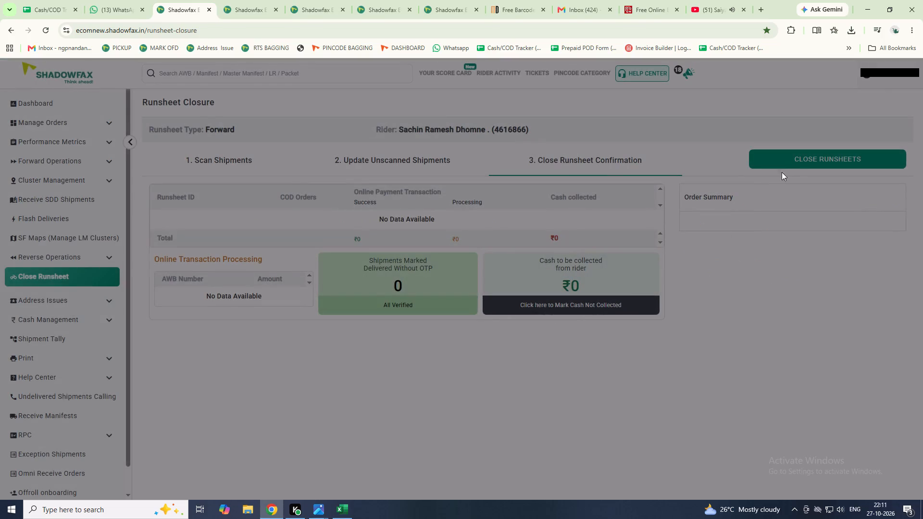
left_click(782, 157)
Check the tracker sheet for the remaining riders, and close Barai's Forward runsheets with the cash marked as collected.
left_click(49, 11)
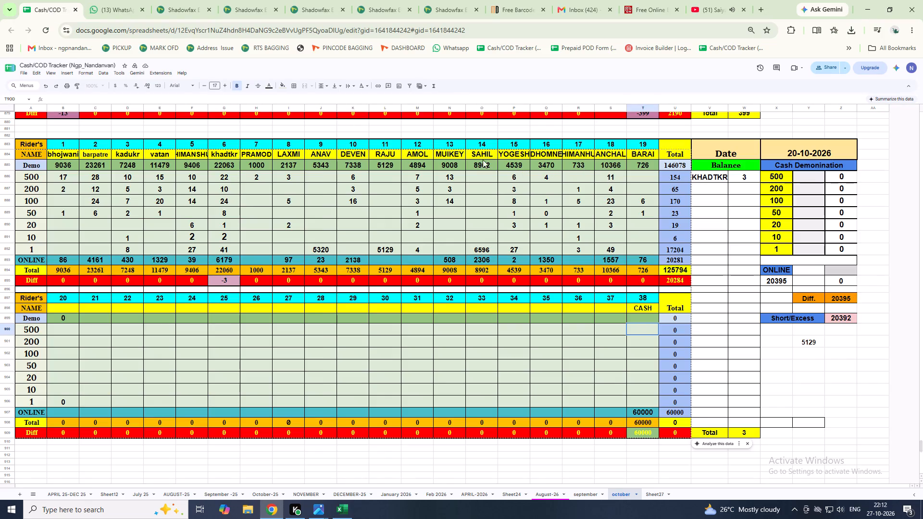
left_click(179, 1)
left_click(436, 161)
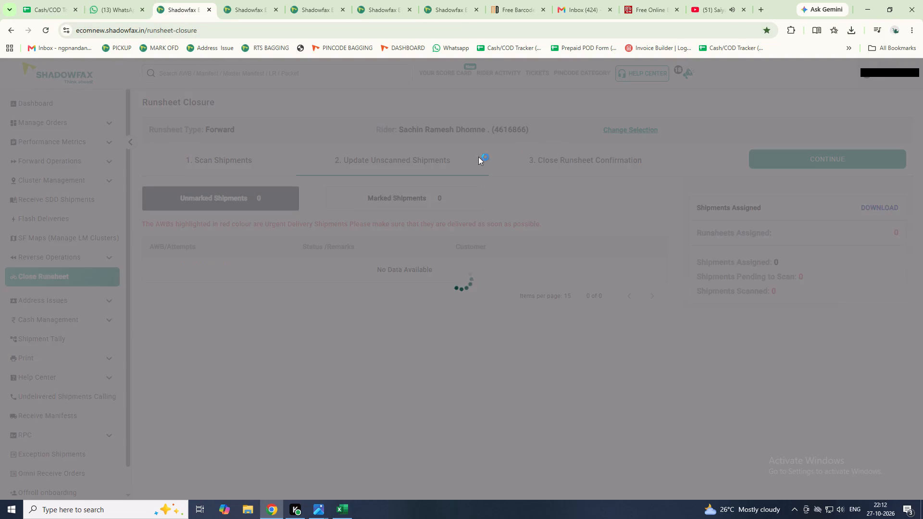
left_click(620, 132)
left_click(469, 163)
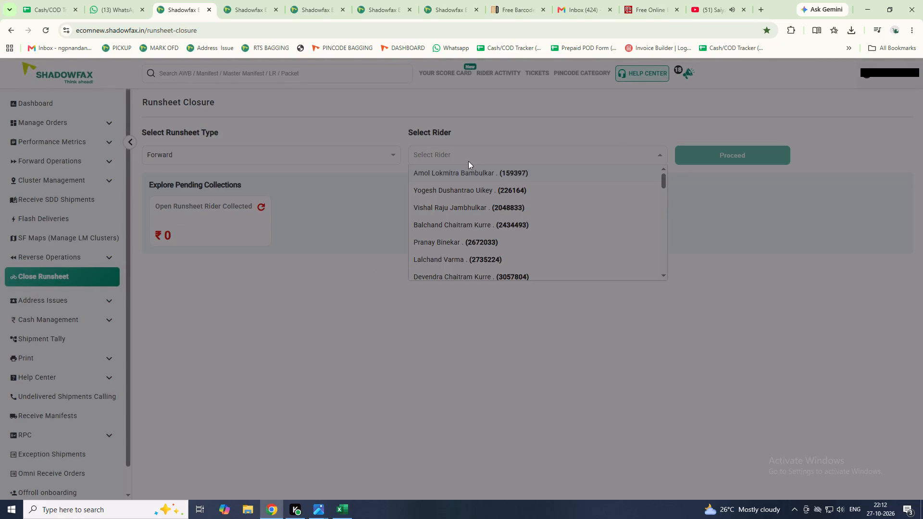
type("BAR")
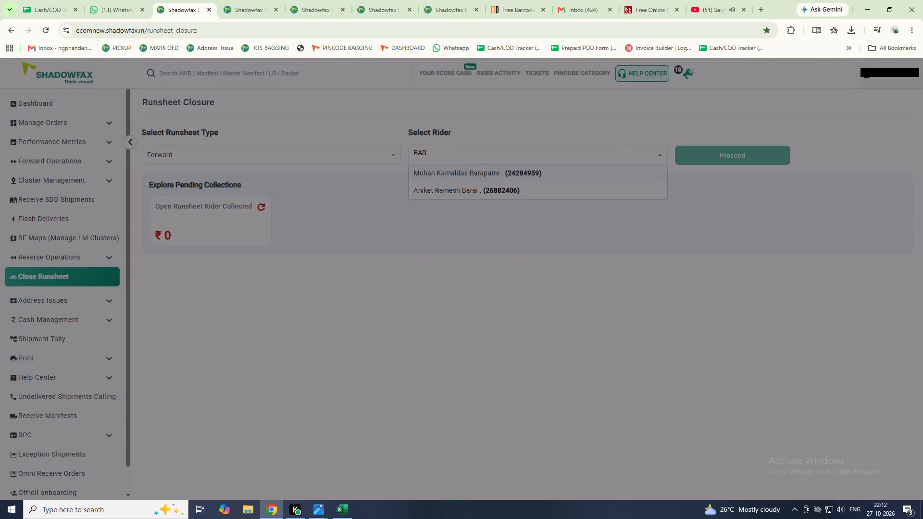
left_click_drag(492, 187, 497, 187)
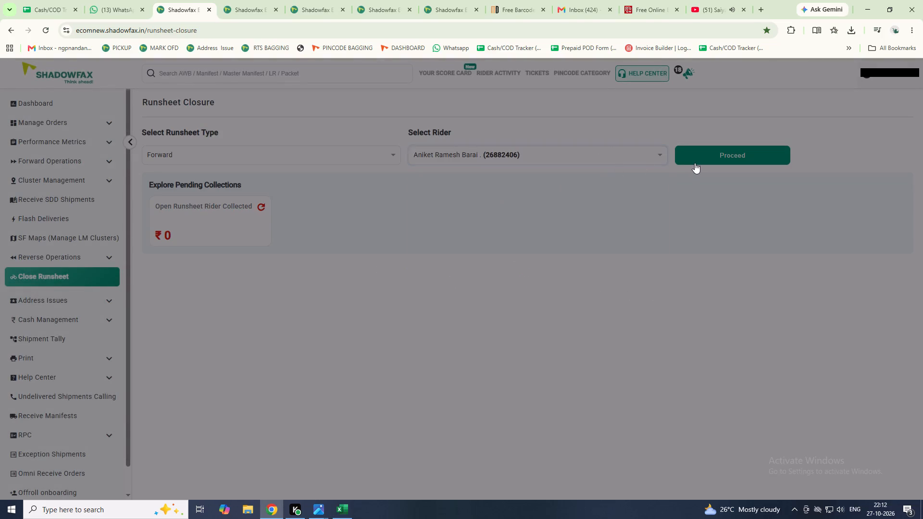
left_click(695, 162)
left_click(554, 159)
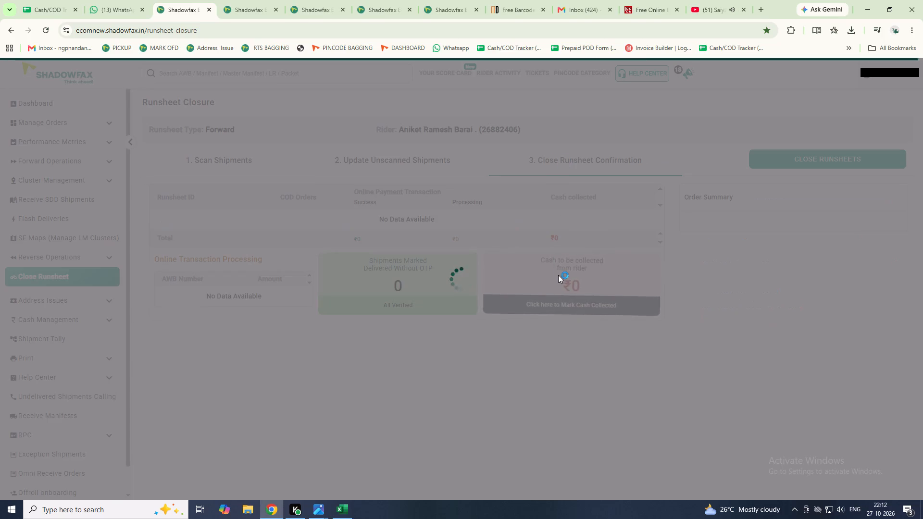
left_click(589, 304)
left_click(771, 161)
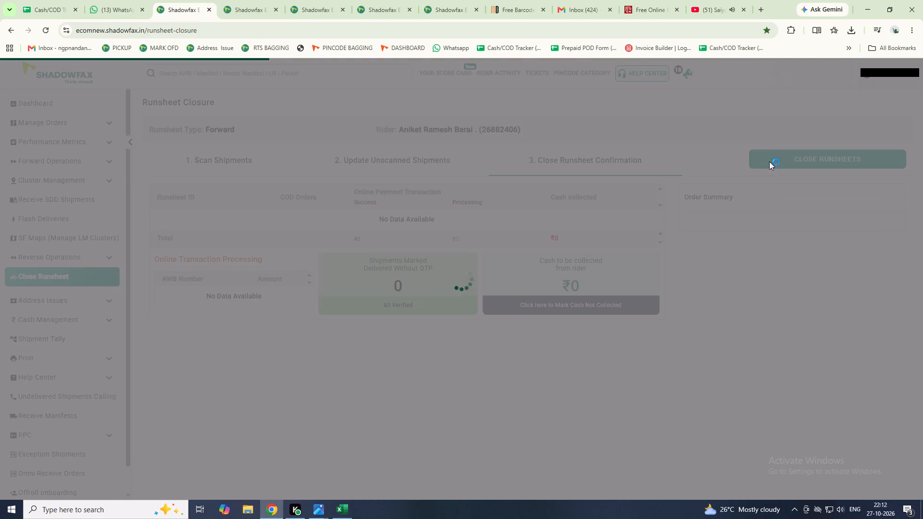
Change the selection to rider Omprakash and close his Forward runsheets with the cash marked as collected.
left_click(437, 155)
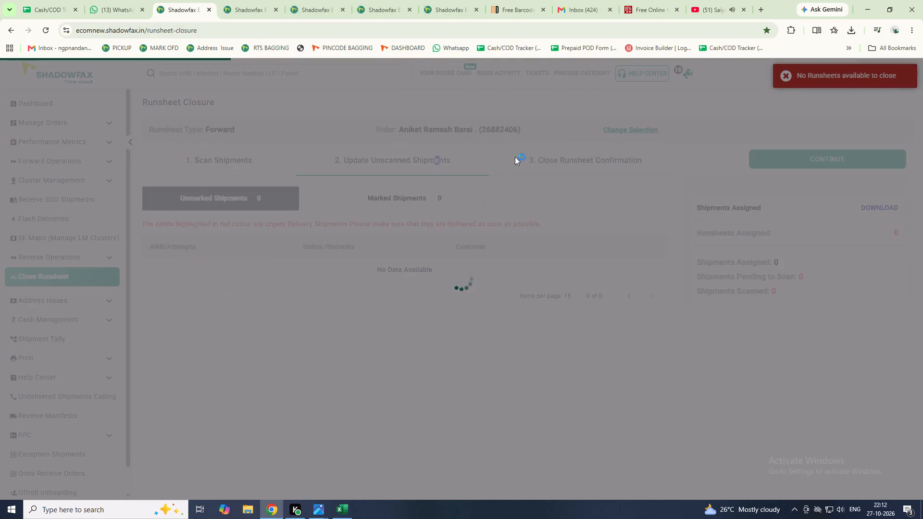
double_click(632, 128)
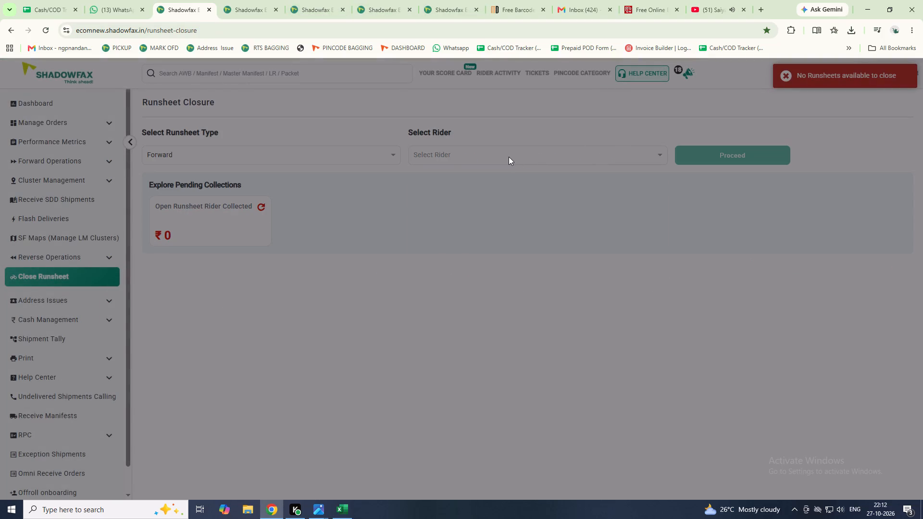
left_click(509, 157)
type("OM")
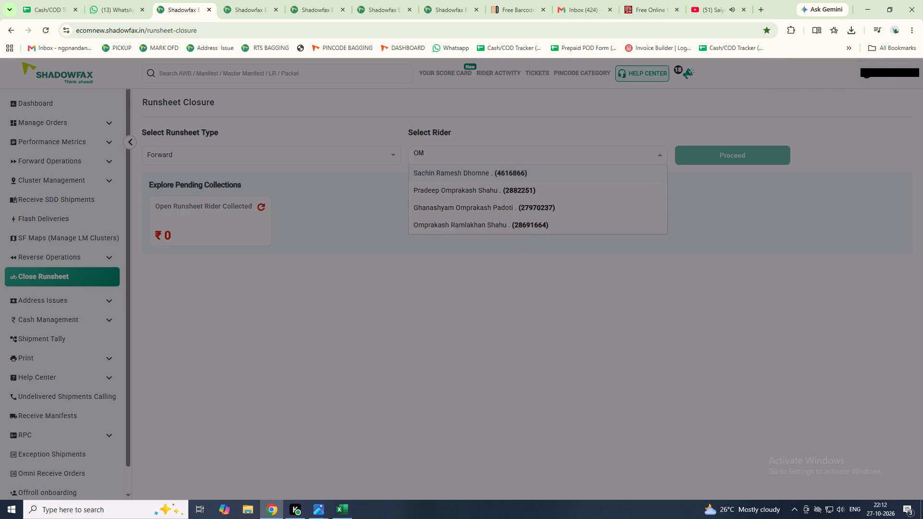
left_click(498, 220)
left_click(712, 156)
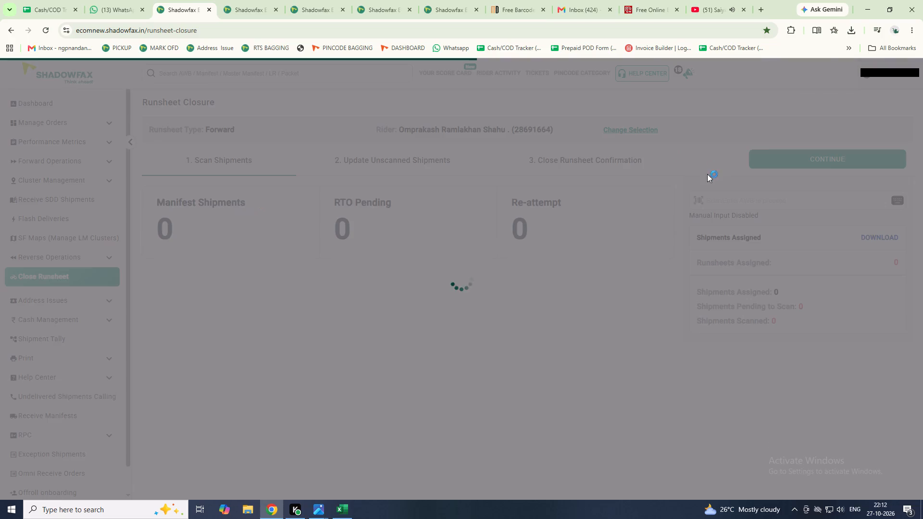
triple_click(804, 159)
triple_click(804, 160)
left_click(801, 159)
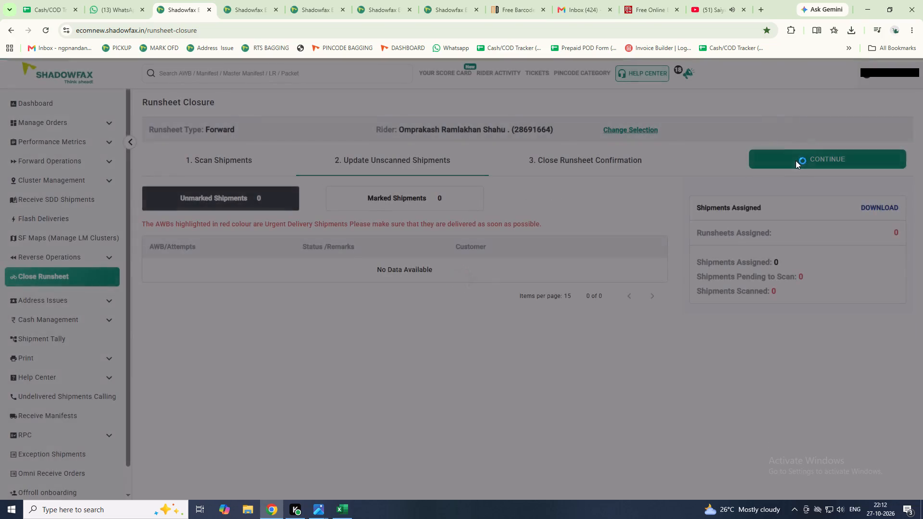
triple_click(796, 161)
double_click(796, 161)
left_click(603, 307)
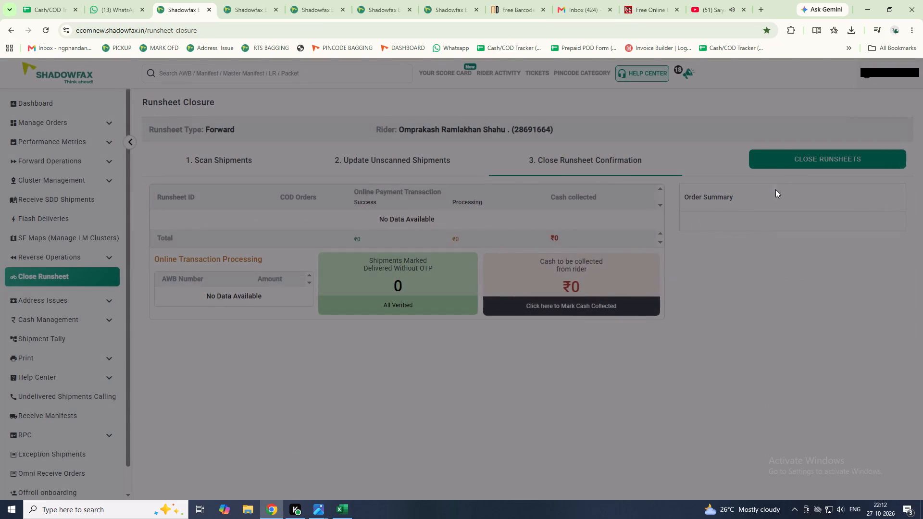
left_click(775, 154)
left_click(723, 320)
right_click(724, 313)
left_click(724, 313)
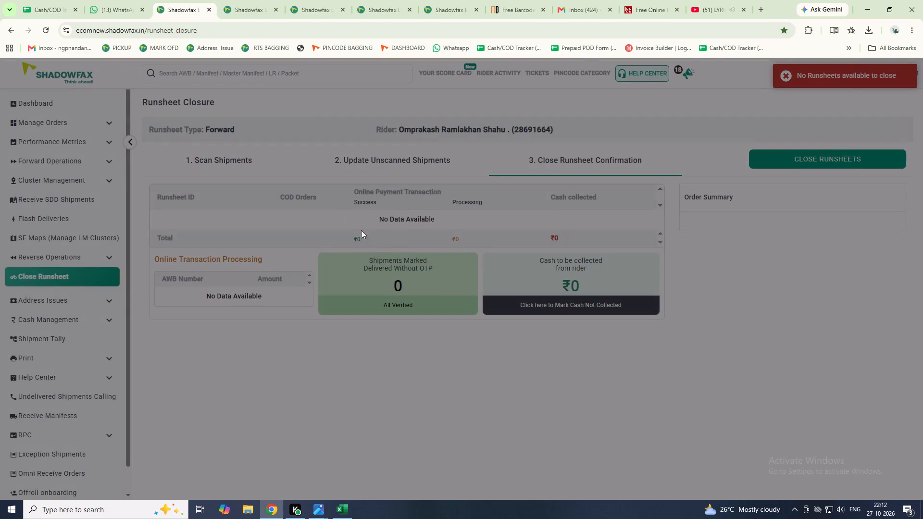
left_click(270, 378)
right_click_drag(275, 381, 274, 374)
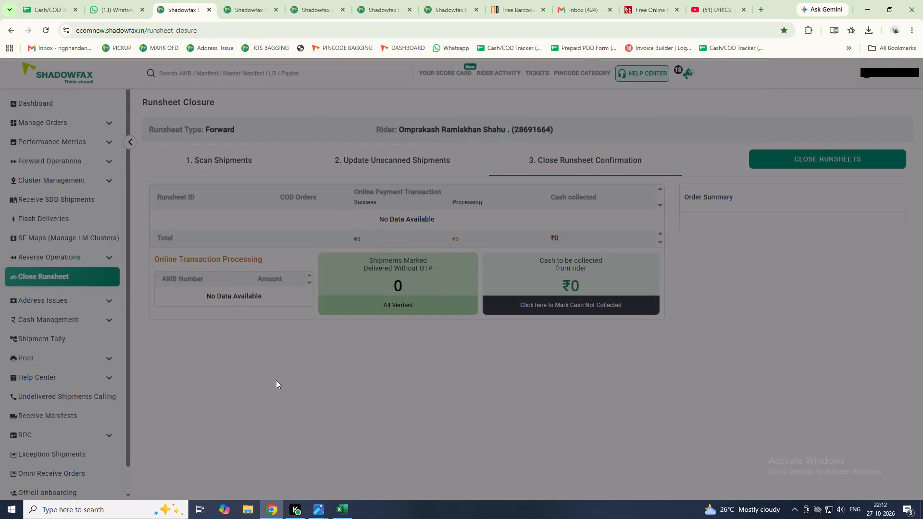
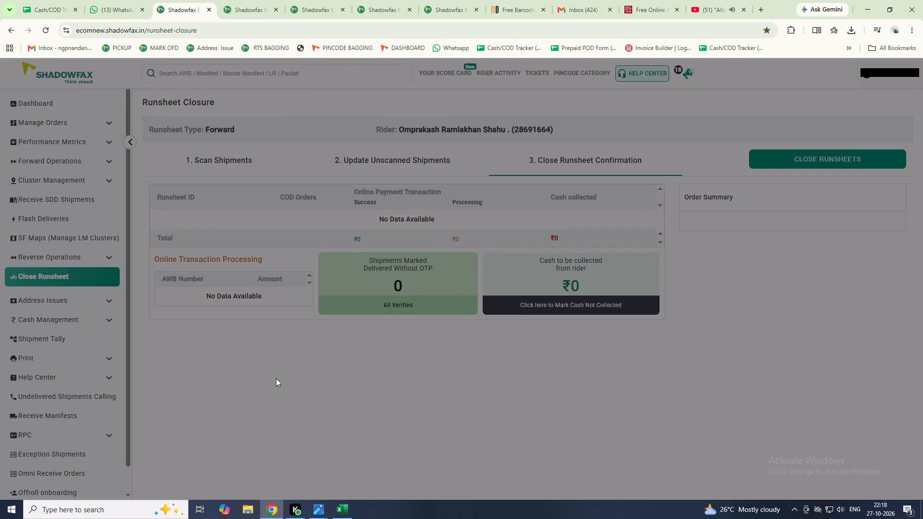
Open Runsheets in OFP from the hub dashboard and list the reverse runsheets with status OFP to check their riders.
left_click(399, 49)
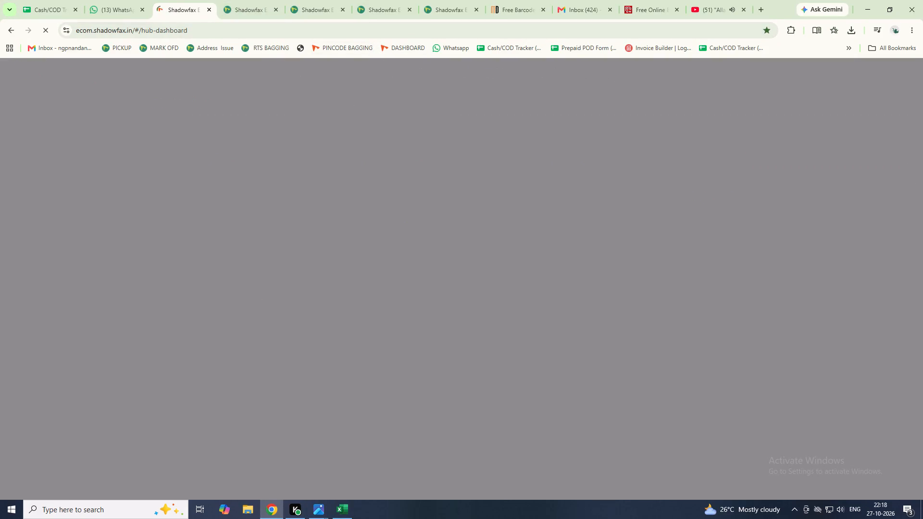
left_click_drag(181, 8, 251, 8)
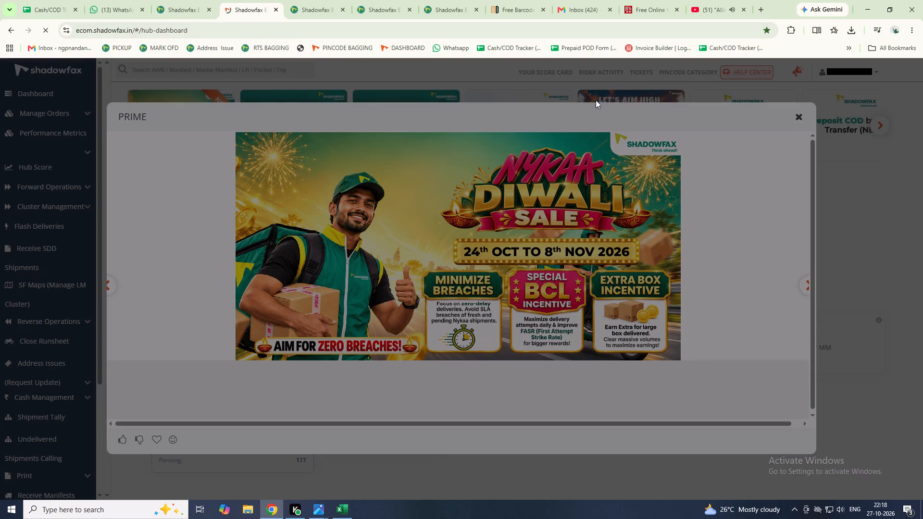
left_click(798, 118)
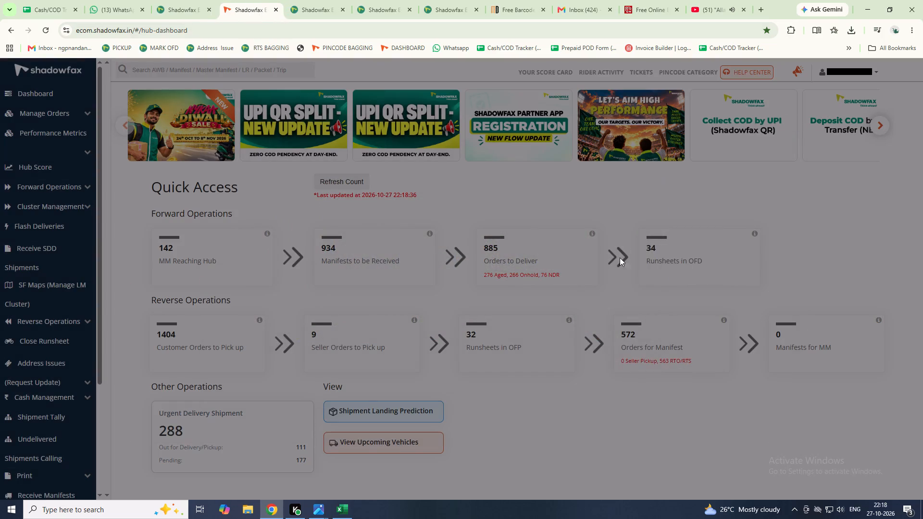
left_click(531, 337)
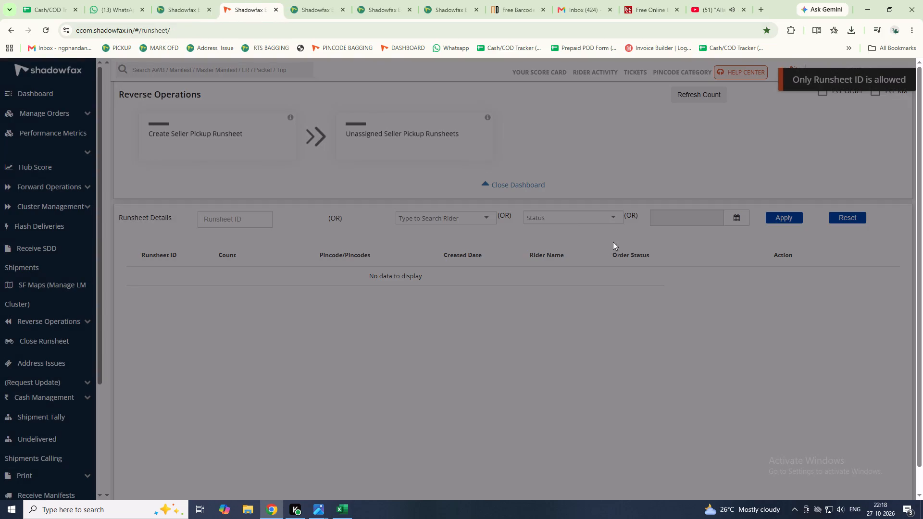
left_click(585, 218)
left_click(552, 288)
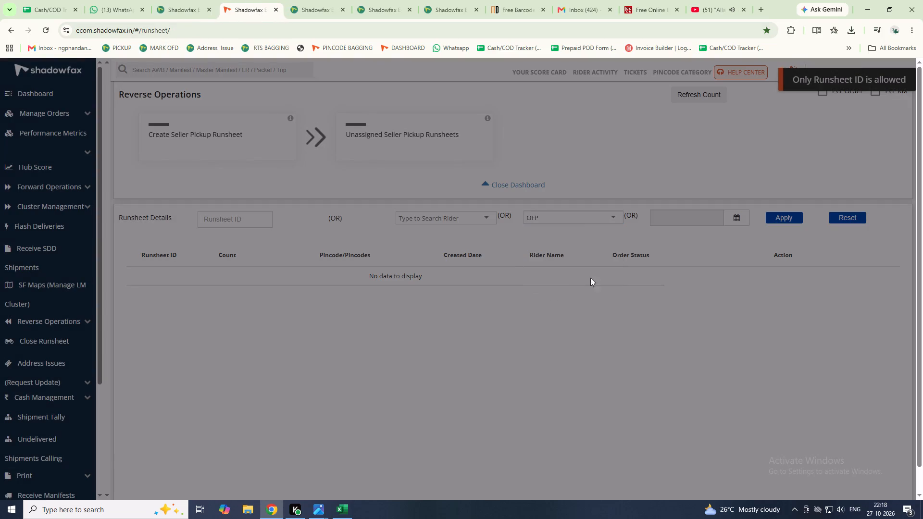
left_click(776, 218)
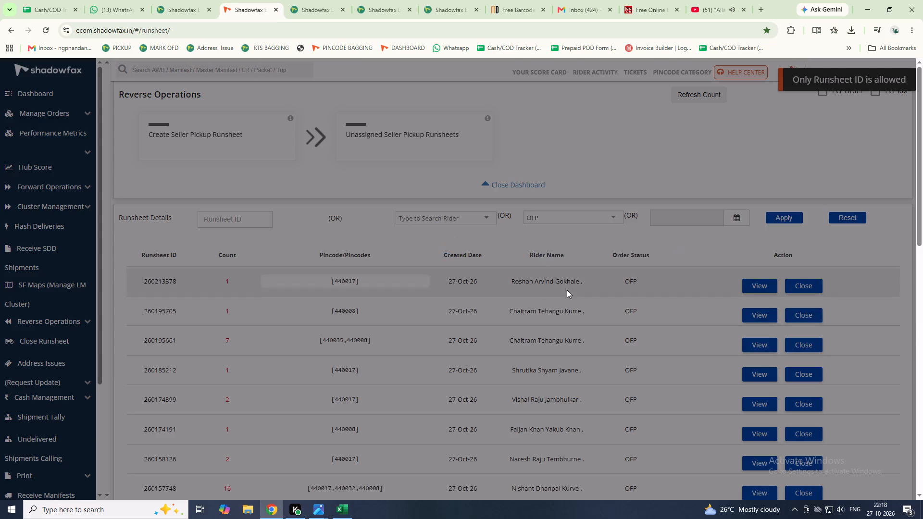
scroll(840, 313, "down", 6)
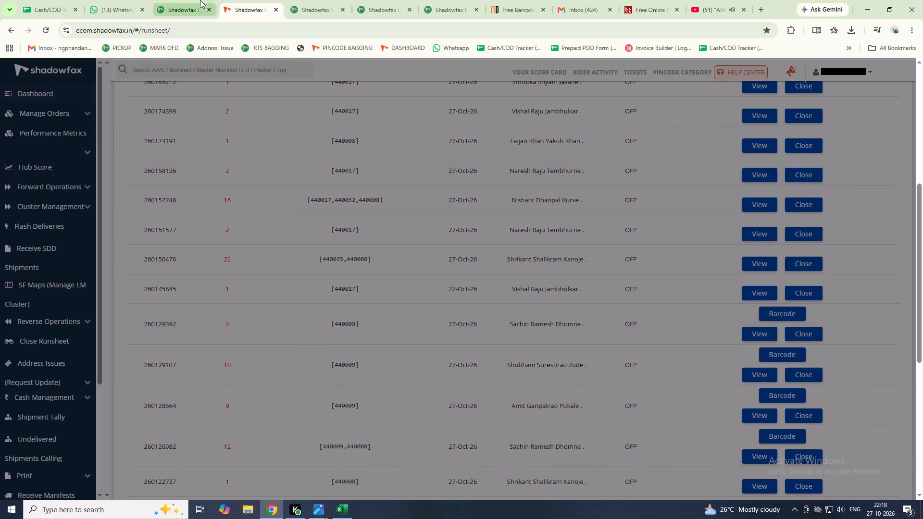
Open Close Seller Runsheet under Reverse Operations and close all eligible runsheets for rider Sachin.
left_click(187, 8)
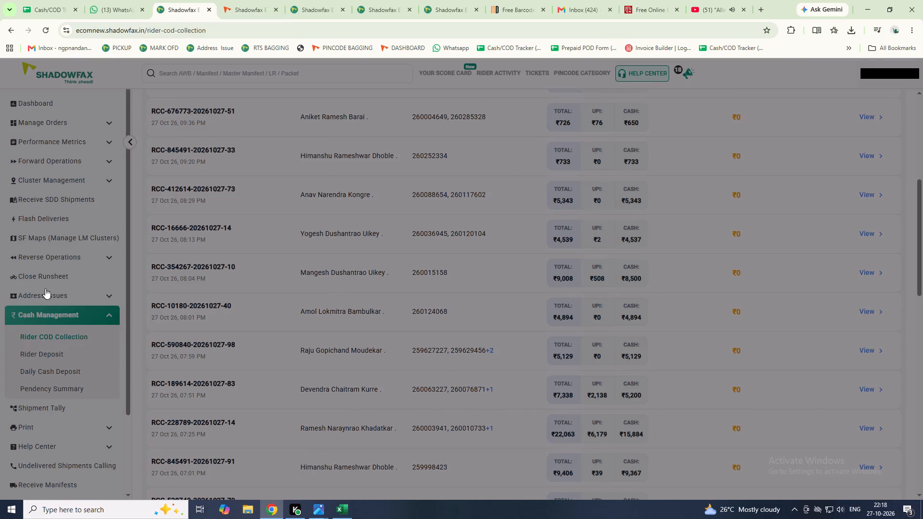
left_click(50, 283)
left_click(50, 279)
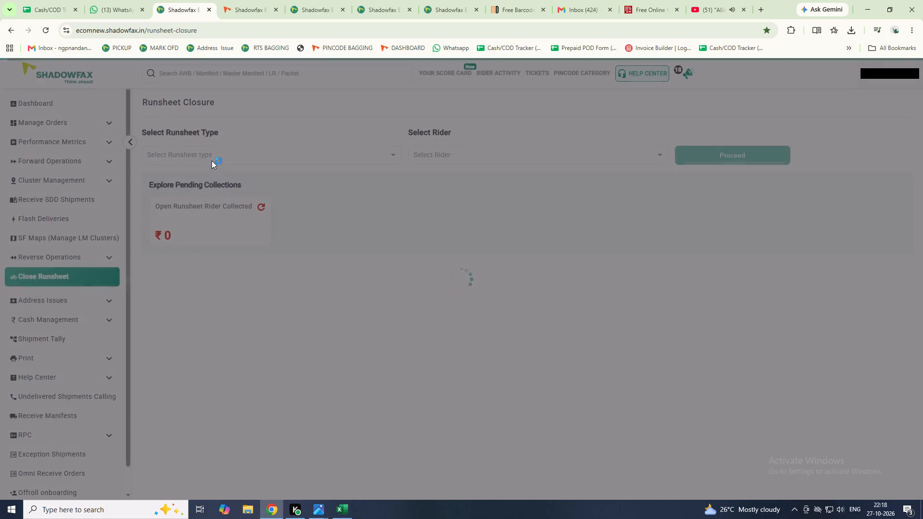
left_click(50, 256)
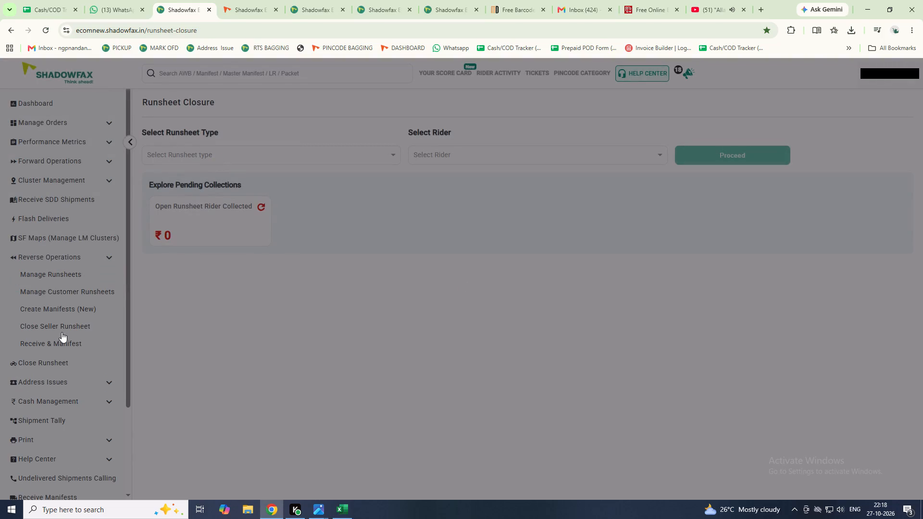
left_click(60, 326)
left_click(210, 156)
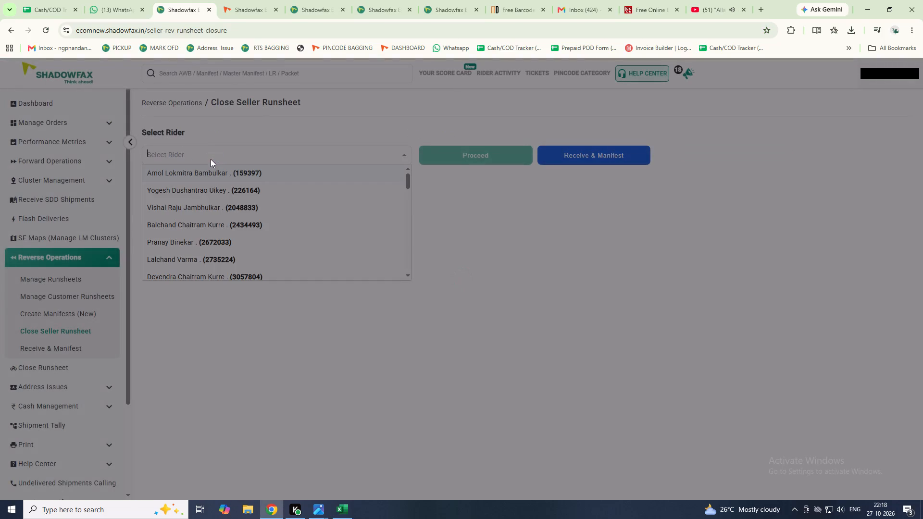
type("SACHI")
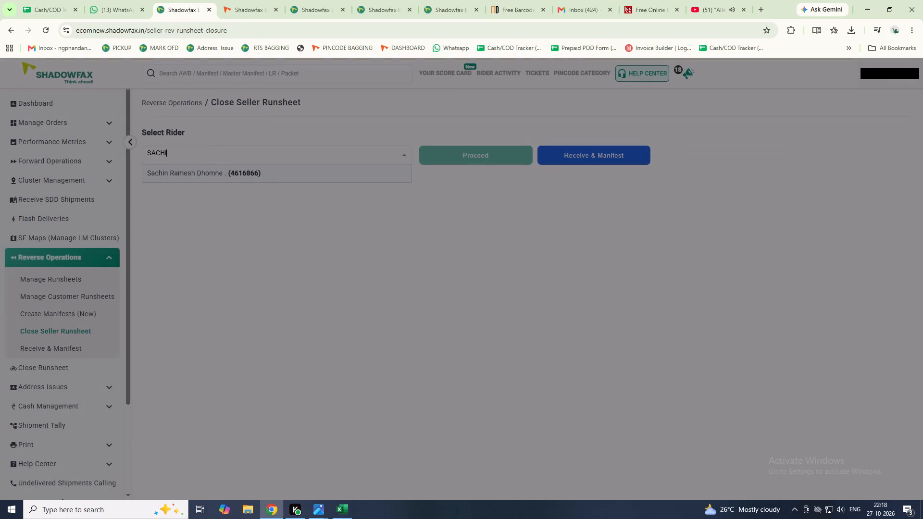
left_click_drag(239, 168, 252, 166)
left_click(459, 145)
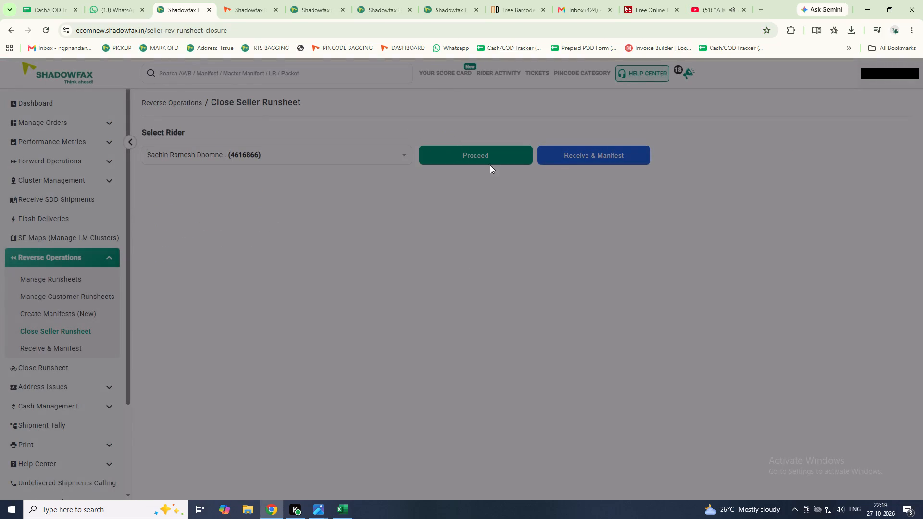
left_click(490, 165)
left_click(494, 155)
triple_click(784, 171)
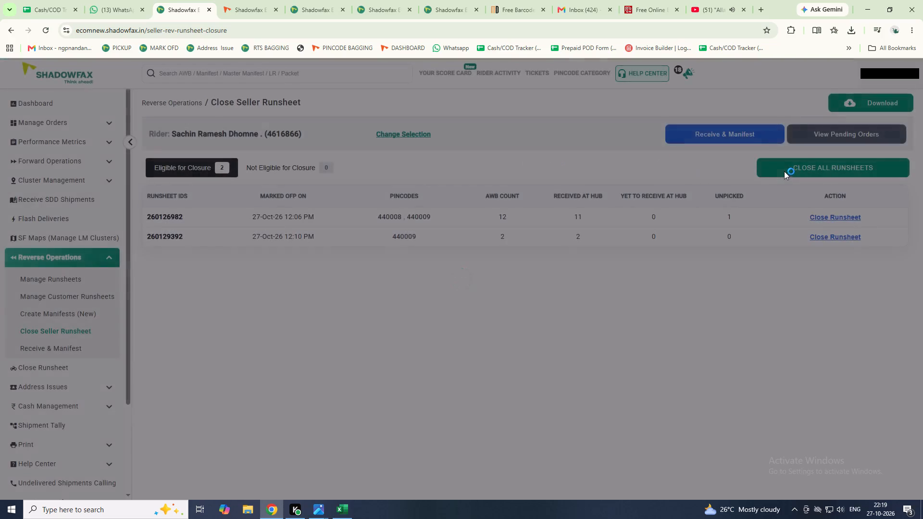
left_click(574, 343)
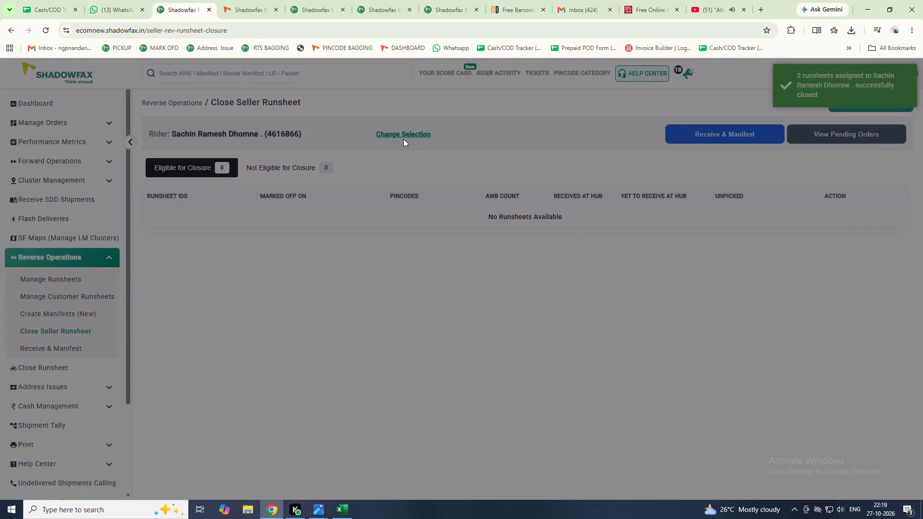
Change the selection from Sachin to allow choosing another rider for seller runsheet closure.
left_click(403, 139)
left_click(406, 137)
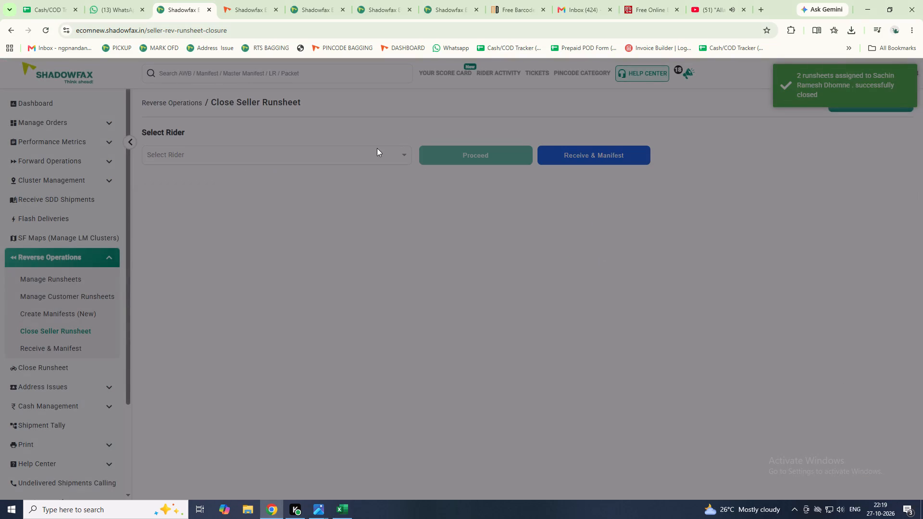
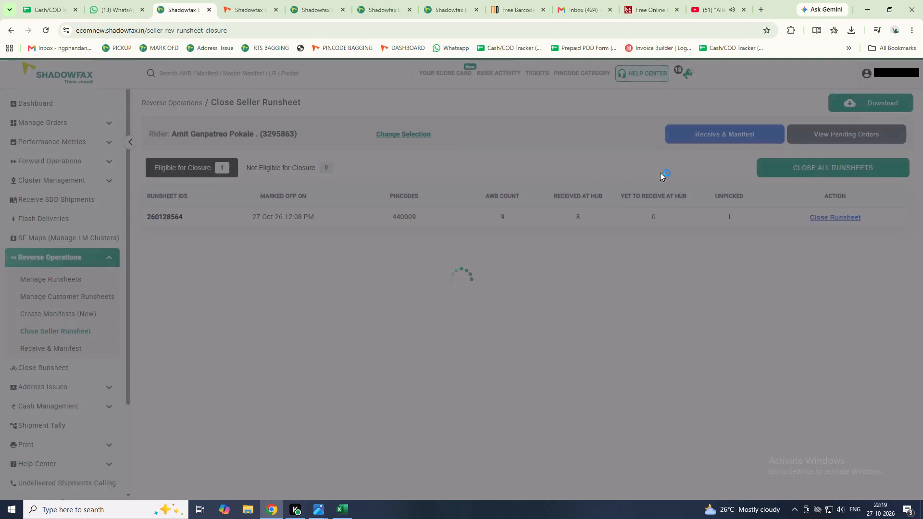
Close all eligible reverse seller runsheets for rider Amit and return to rider selection.
left_click(781, 174)
left_click(612, 339)
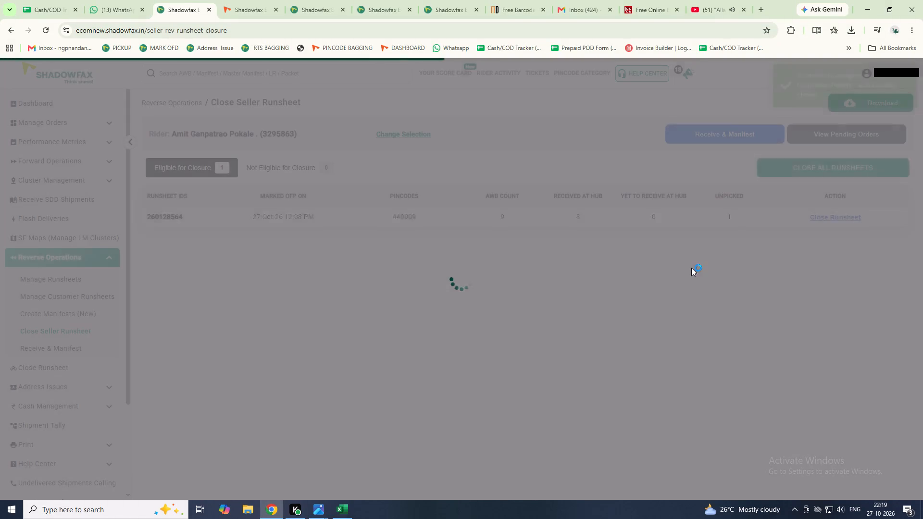
left_click(392, 134)
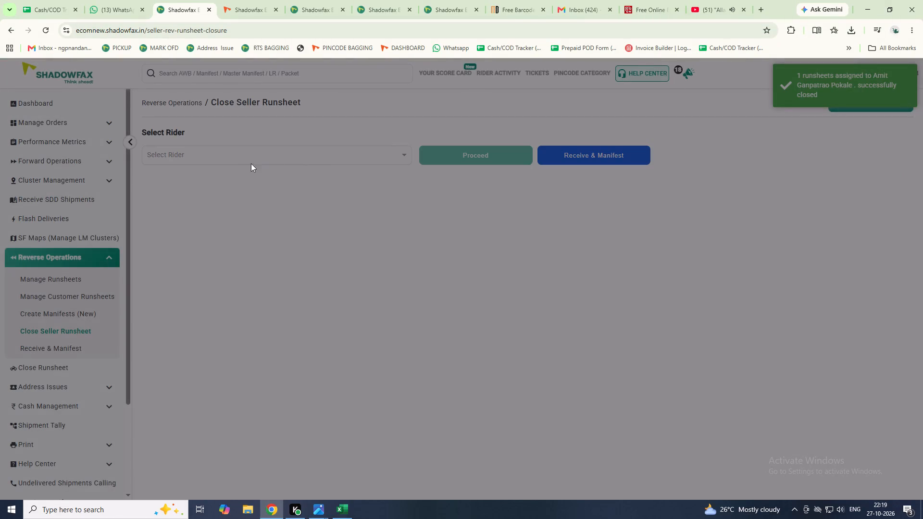
Open Close Seller Runsheet under Forward Operations and complete the runsheet closure for rider Sachin through all three stages.
left_click(70, 162)
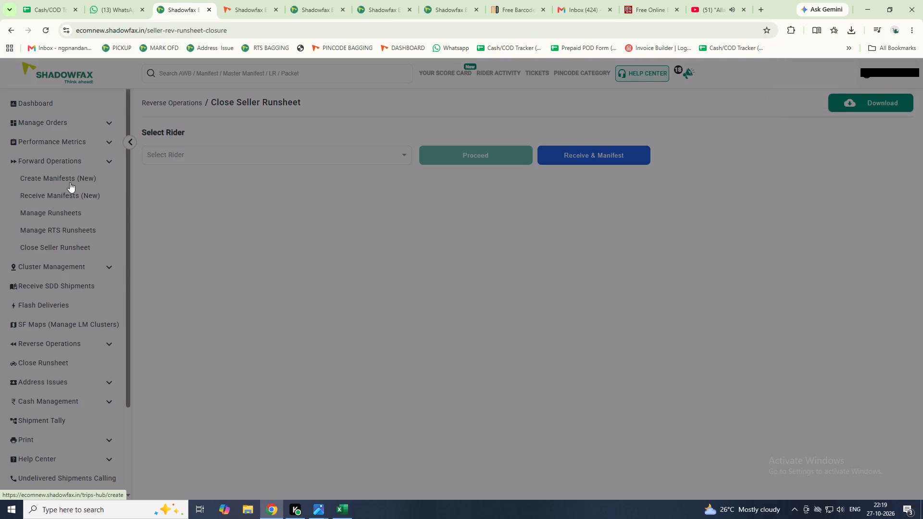
left_click(55, 247)
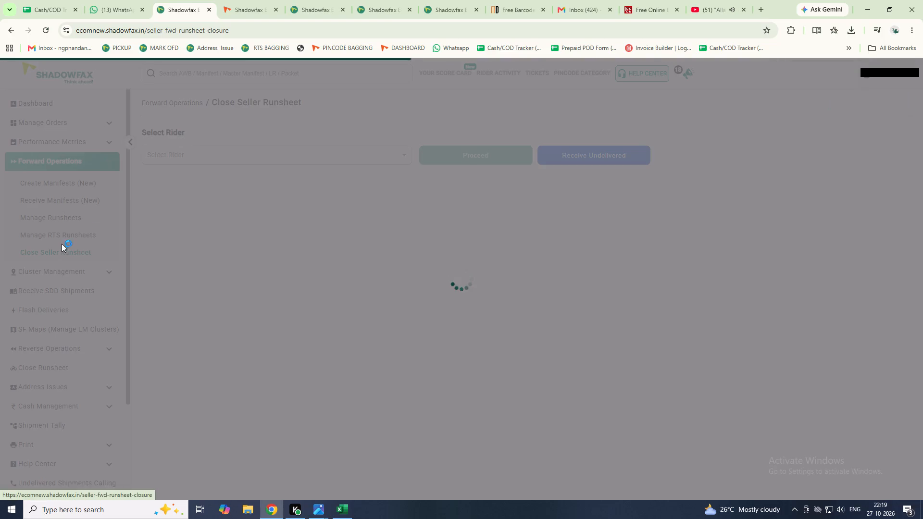
left_click(188, 161)
type("SACHI")
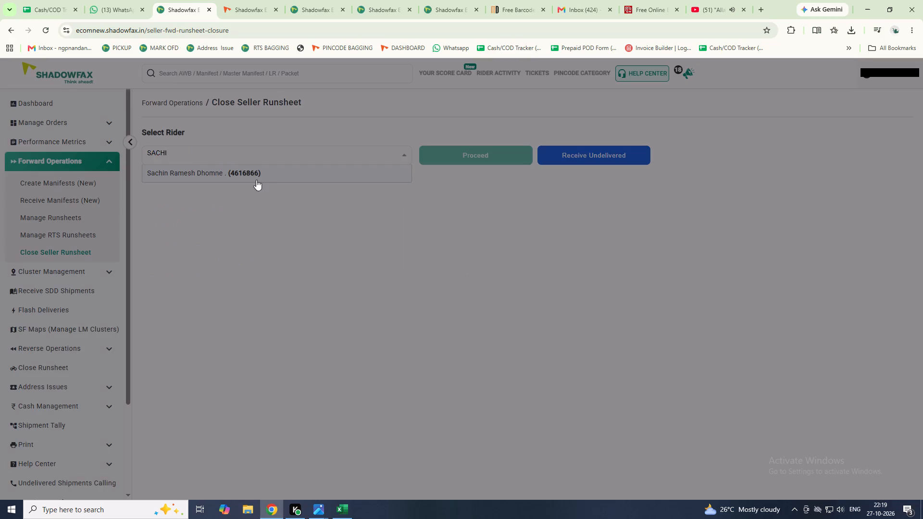
left_click(256, 179)
left_click(453, 160)
left_click(819, 163)
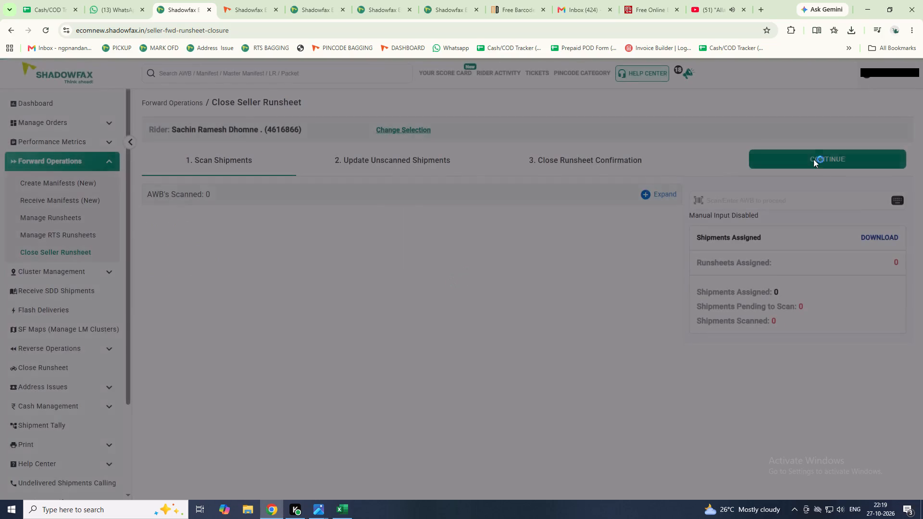
triple_click(810, 157)
triple_click(810, 159)
triple_click(810, 159)
left_click(810, 160)
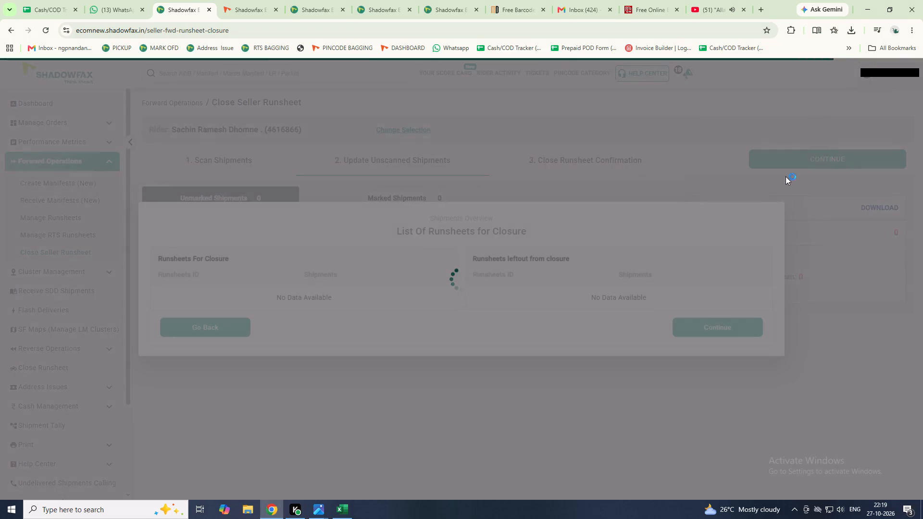
left_click(706, 331)
left_click(769, 152)
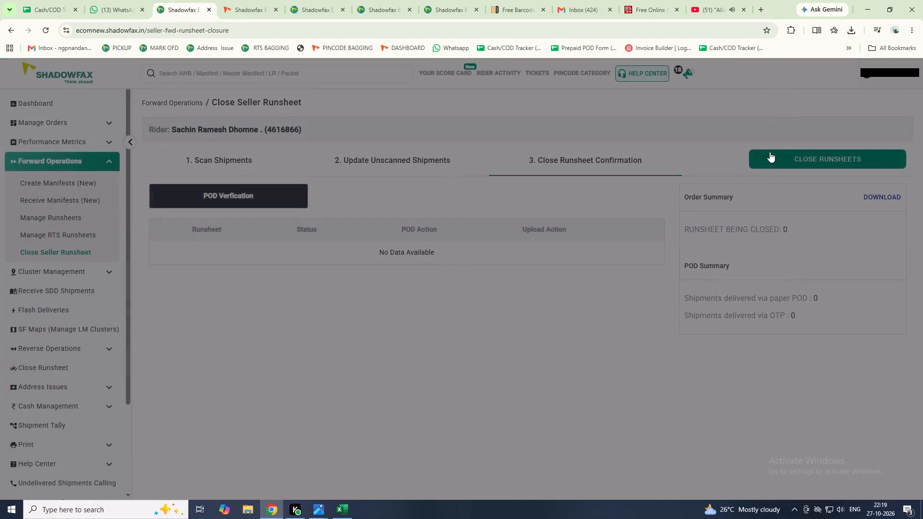
left_click(760, 157)
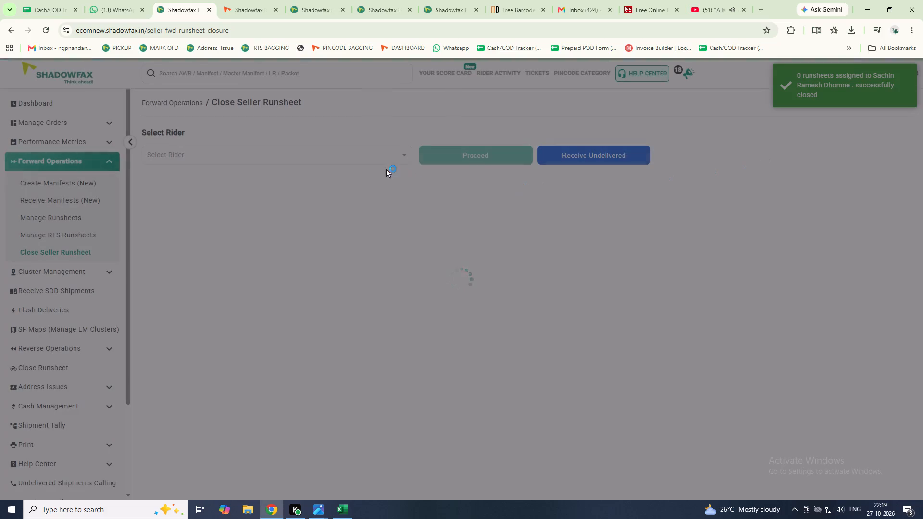
Select rider Amit and complete the Forward seller runsheet closure through to the final confirmation.
left_click(357, 158)
type("AMIT")
left_click_drag(329, 180, 350, 176)
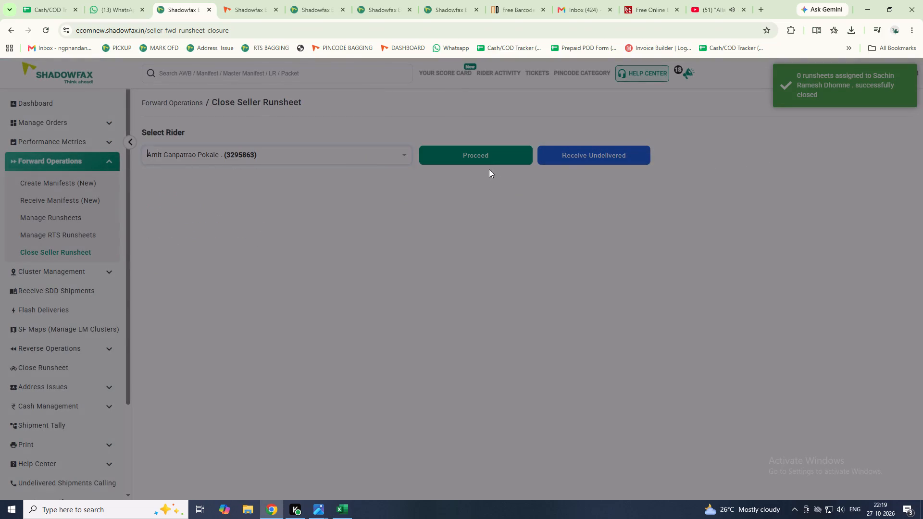
left_click_drag(491, 156, 496, 158)
left_click(797, 161)
triple_click(790, 161)
triple_click(788, 161)
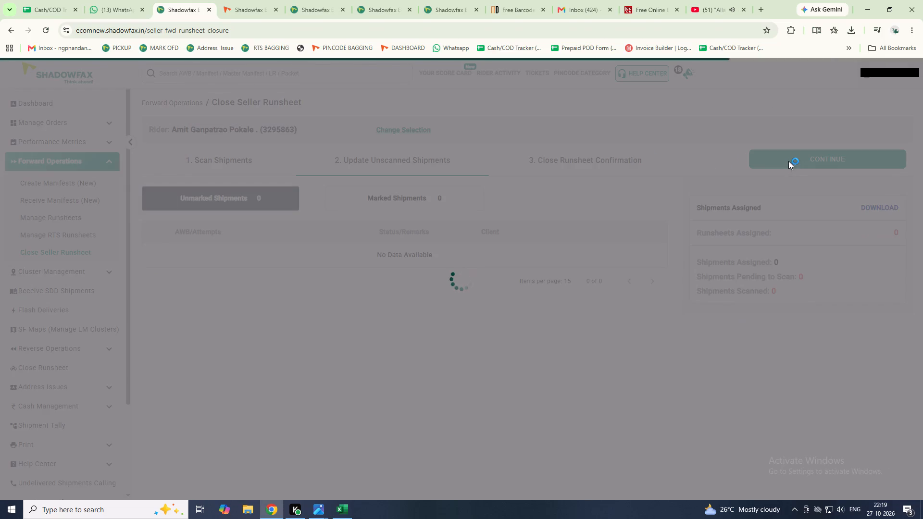
triple_click(789, 161)
left_click(789, 161)
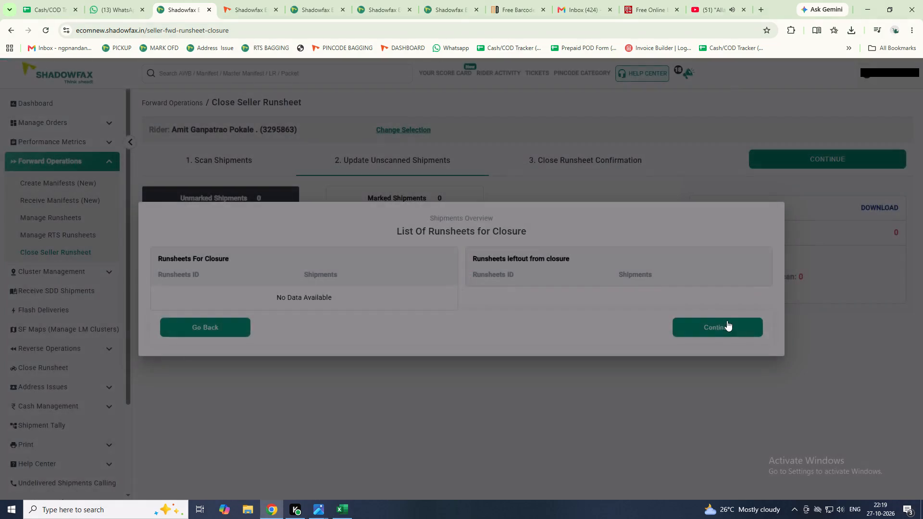
left_click(726, 323)
triple_click(777, 160)
triple_click(780, 159)
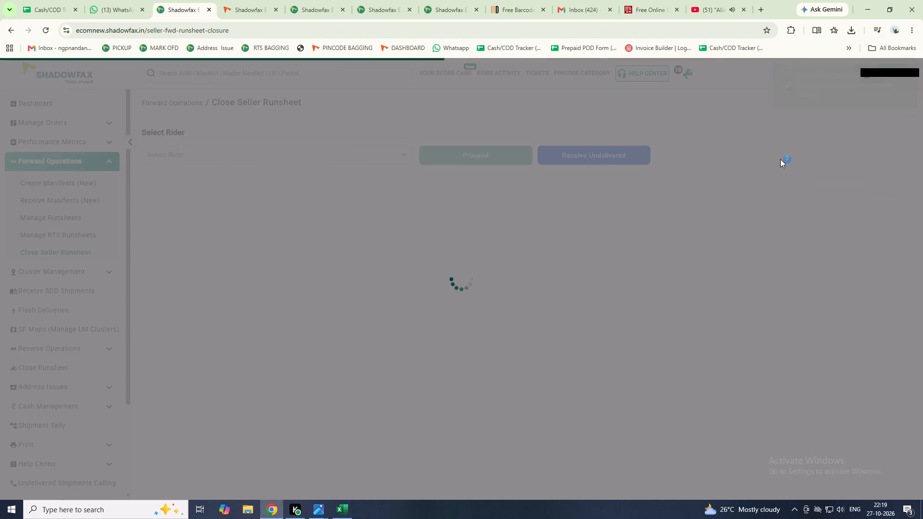
Go back to the OFP reverse runsheet list and look through both pages for riders whose runsheets remain open.
left_click(262, 0)
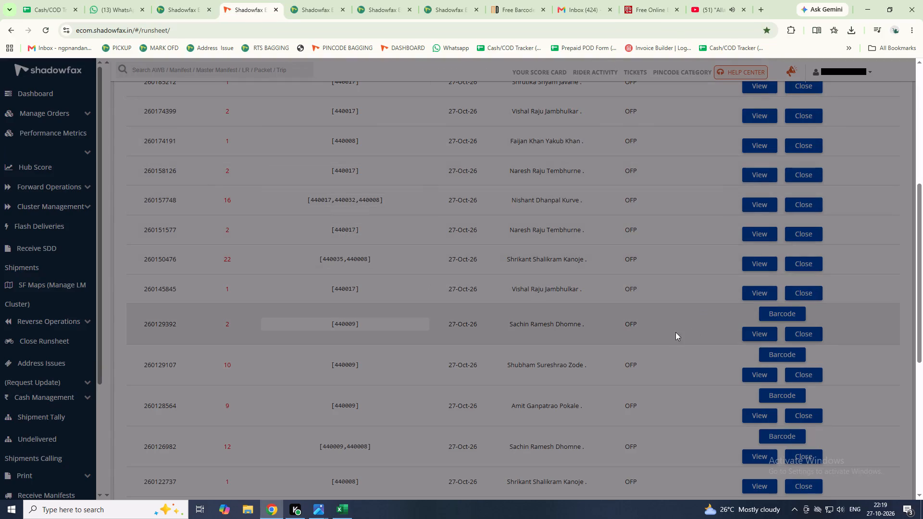
scroll(692, 399, "down", 3)
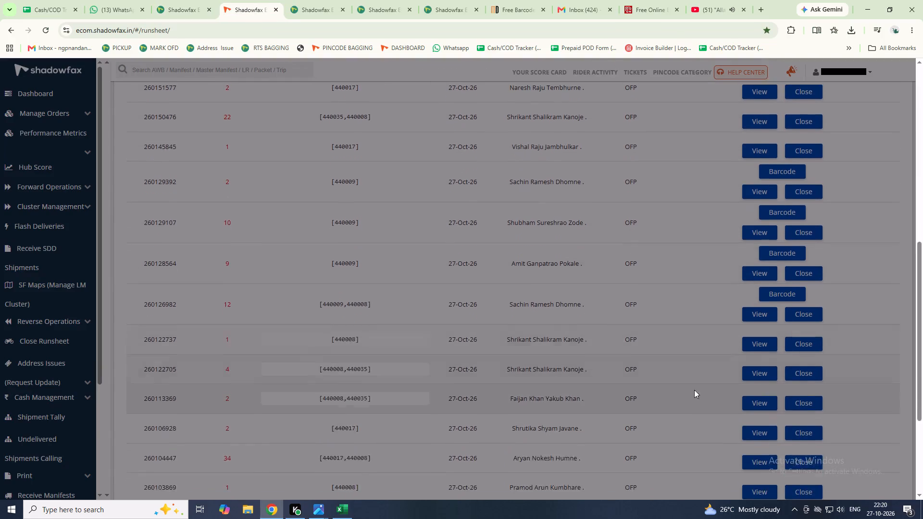
scroll(715, 348, "down", 3)
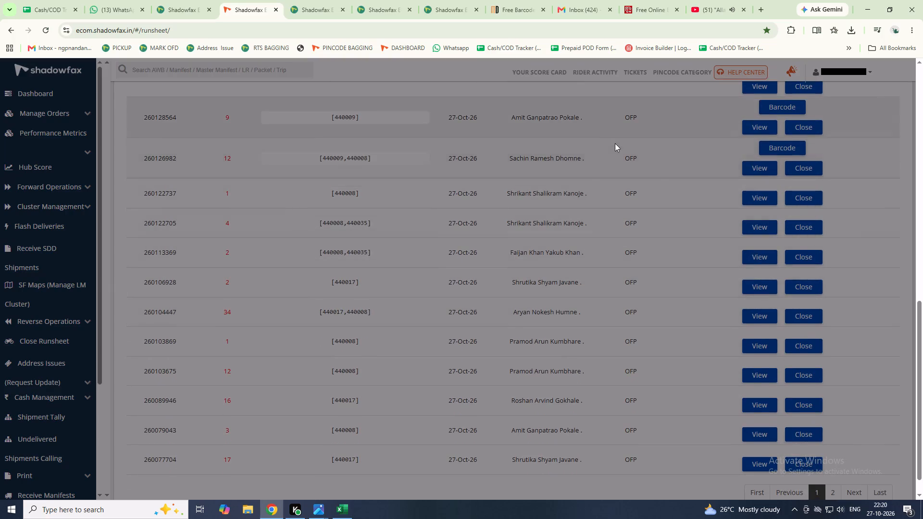
scroll(679, 299, "down", 4)
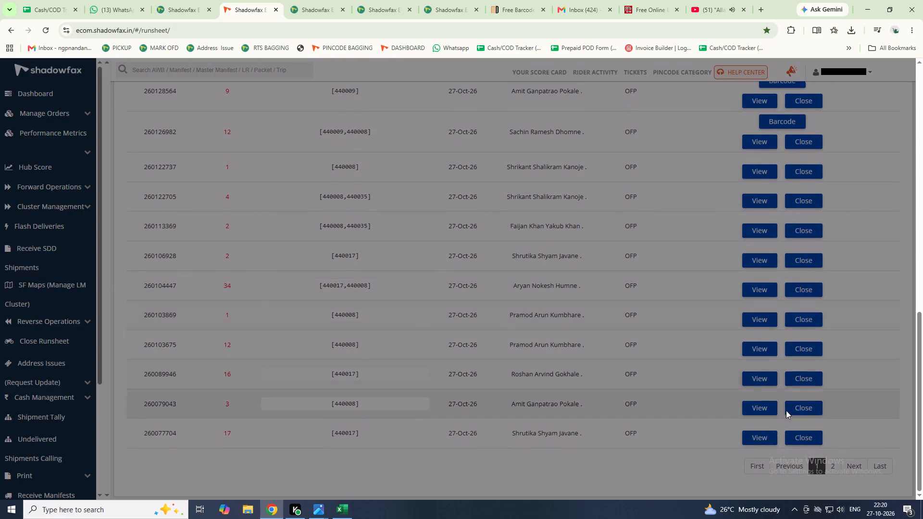
left_click(835, 468)
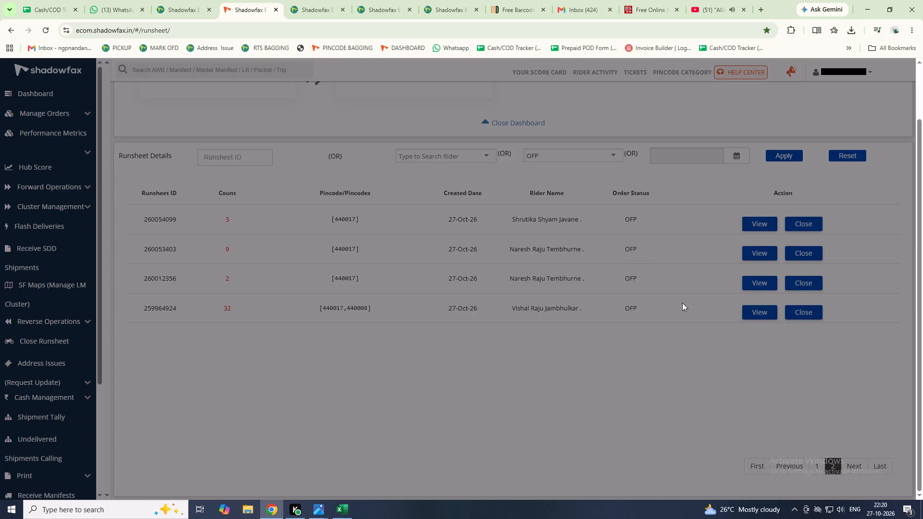
left_click(859, 471)
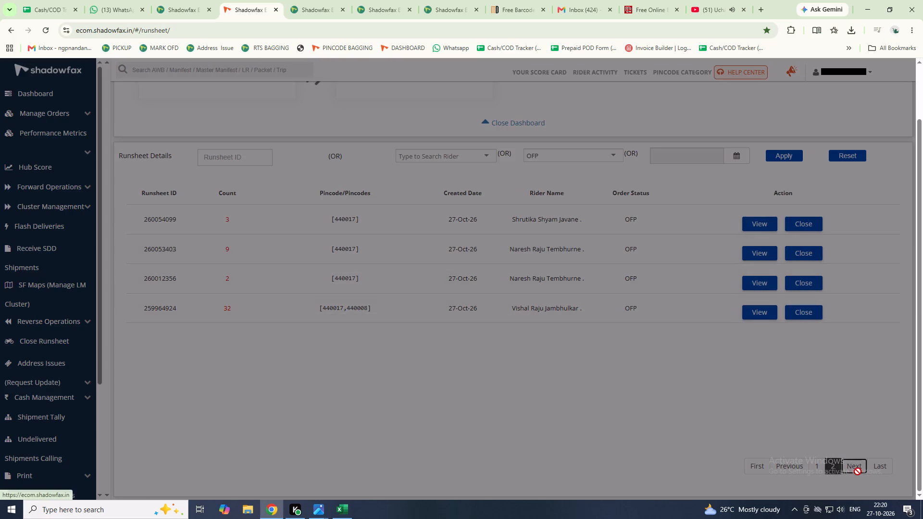
triple_click(858, 471)
left_click(856, 469)
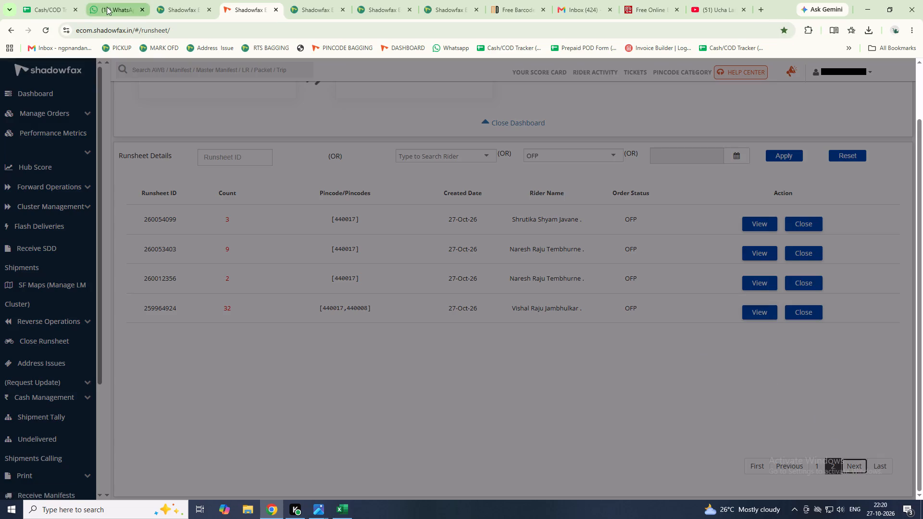
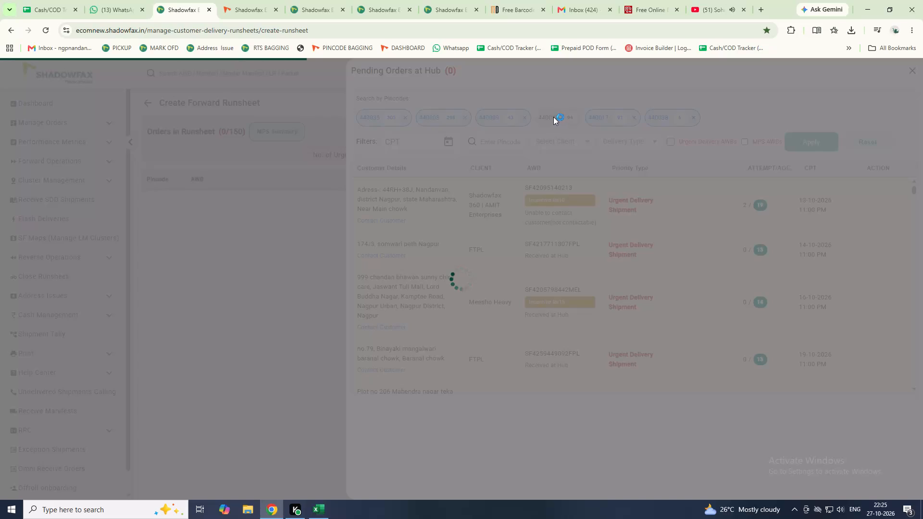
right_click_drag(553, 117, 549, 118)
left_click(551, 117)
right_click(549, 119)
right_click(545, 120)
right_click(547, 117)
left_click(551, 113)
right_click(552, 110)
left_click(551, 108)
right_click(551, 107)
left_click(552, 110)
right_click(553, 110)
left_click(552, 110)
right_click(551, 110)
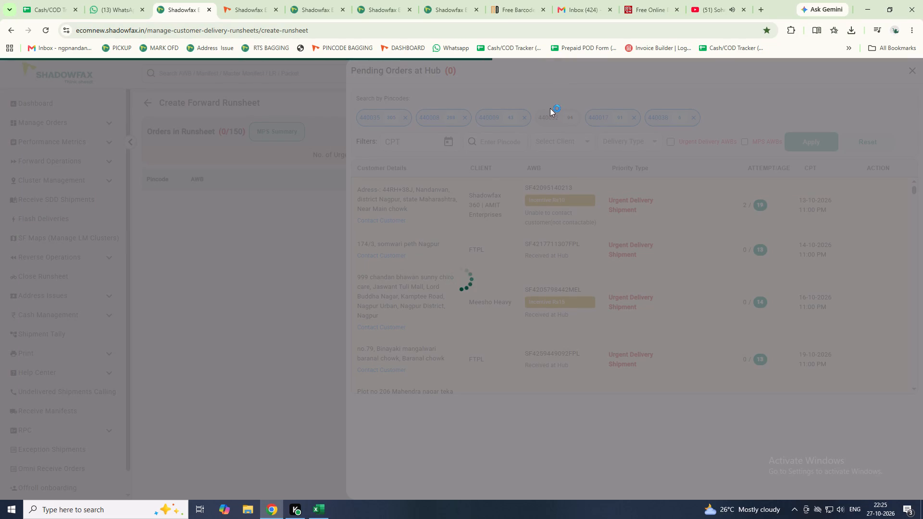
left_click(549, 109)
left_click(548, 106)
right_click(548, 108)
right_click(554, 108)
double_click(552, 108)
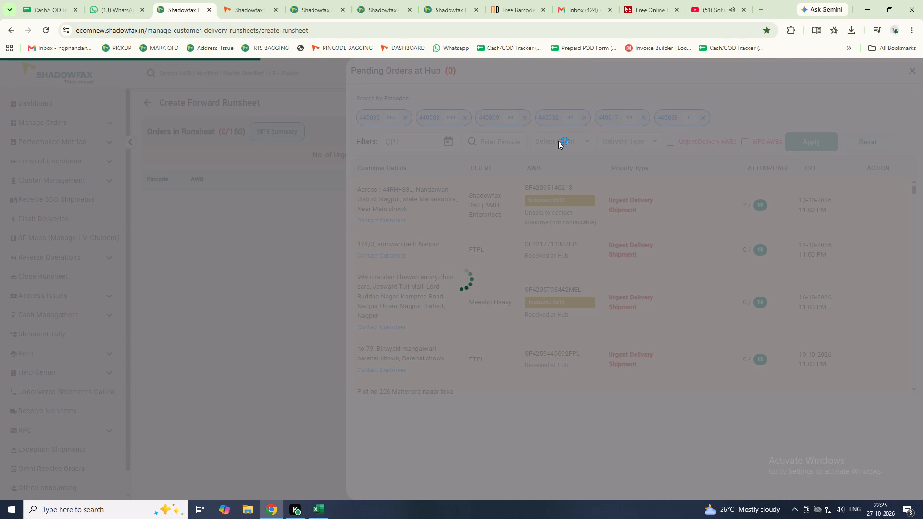
key("ctrl+f")
key("alt+Tab")
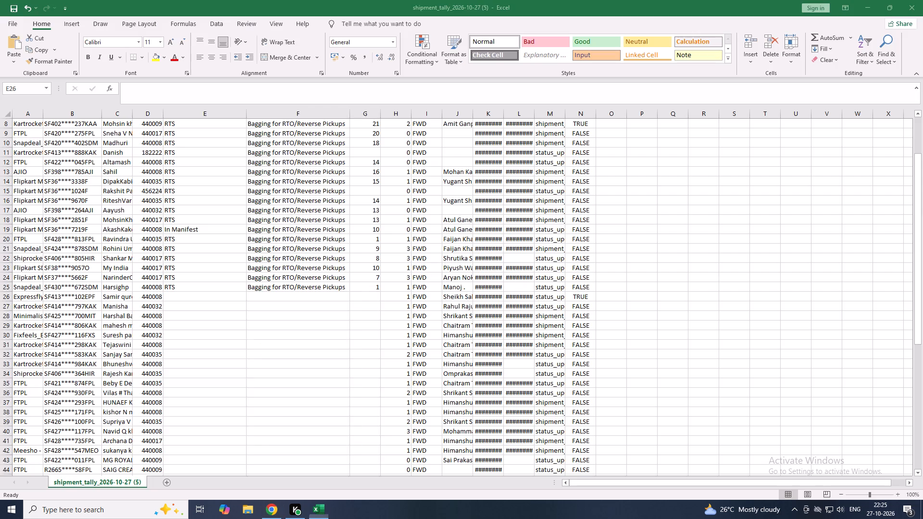
triple_click(86, 297)
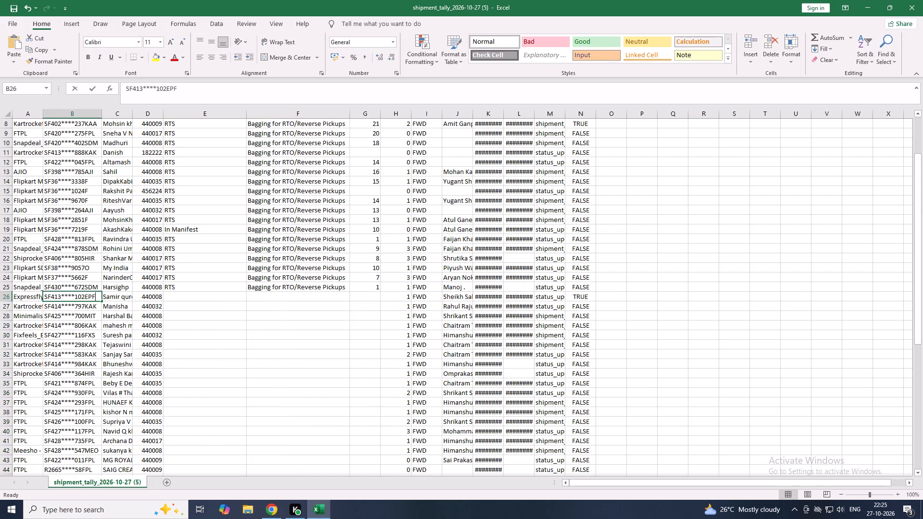
left_click(86, 297)
key("ctrl+c")
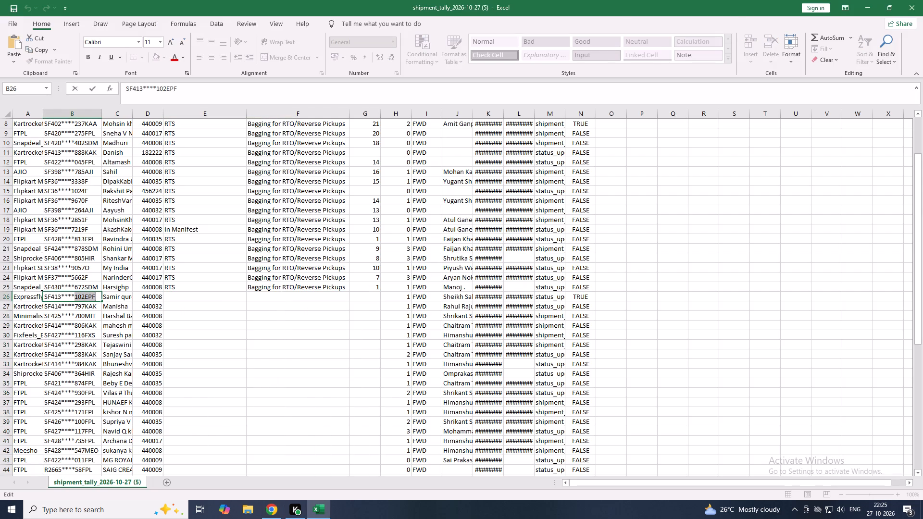
key("alt+Tab")
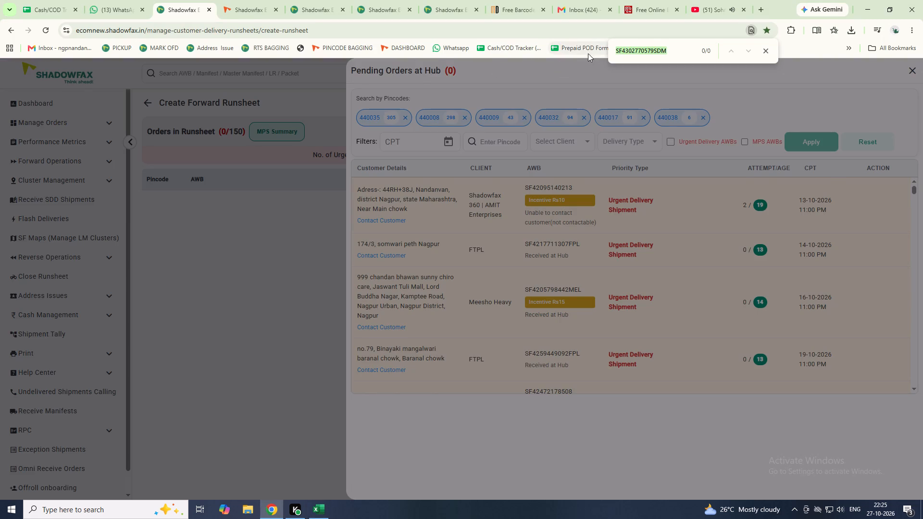
key("ctrl+v")
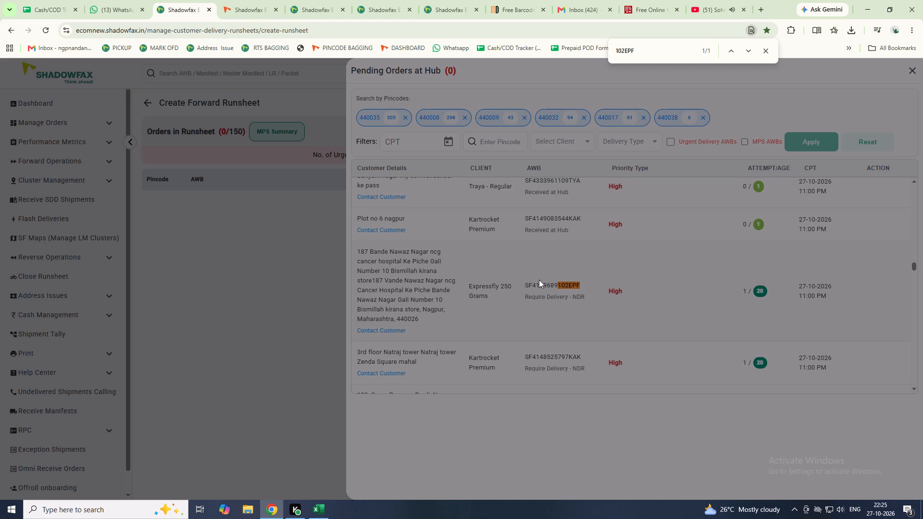
double_click(539, 278)
key("ctrl+c")
key("alt+Tab")
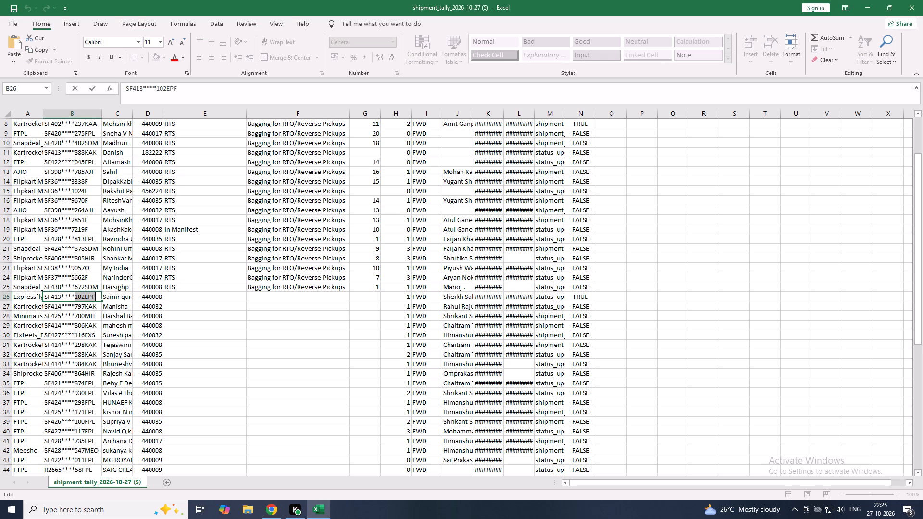
left_click(214, 296)
key("ctrl+v")
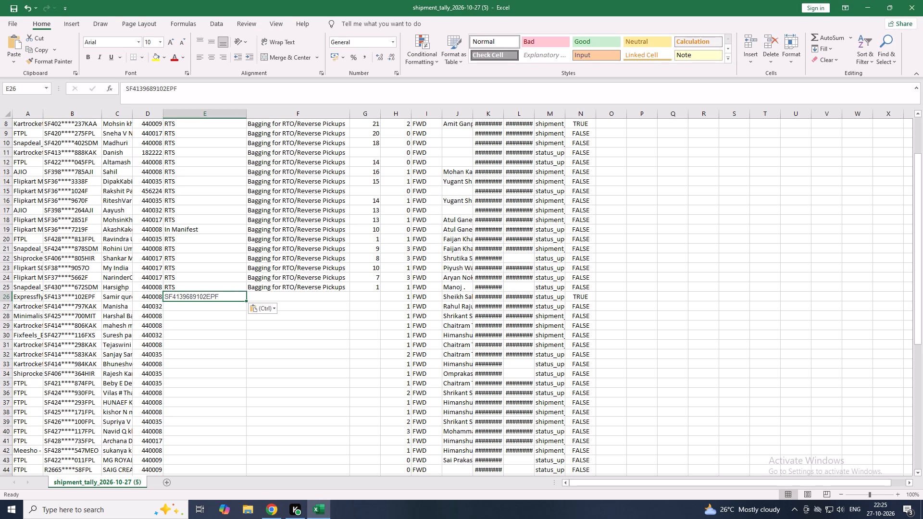
triple_click(88, 305)
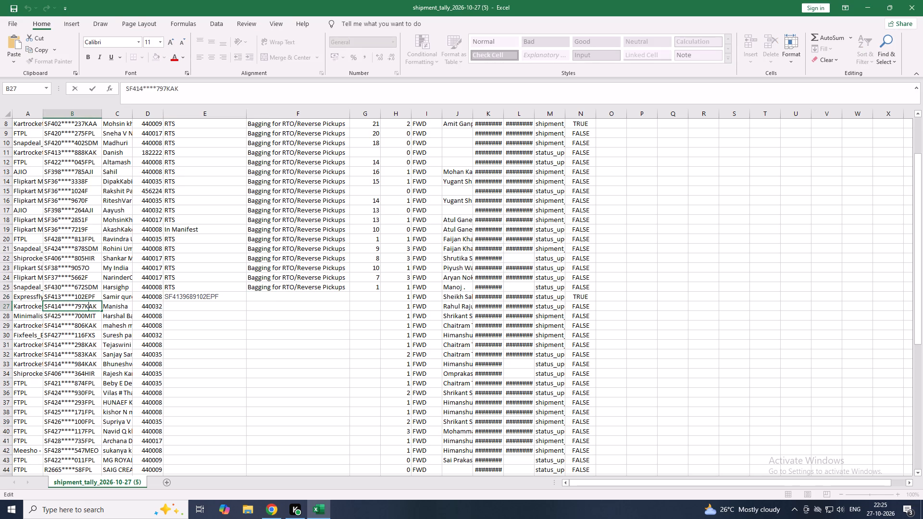
left_click(88, 305)
key("ctrl+c")
key("alt+Tab")
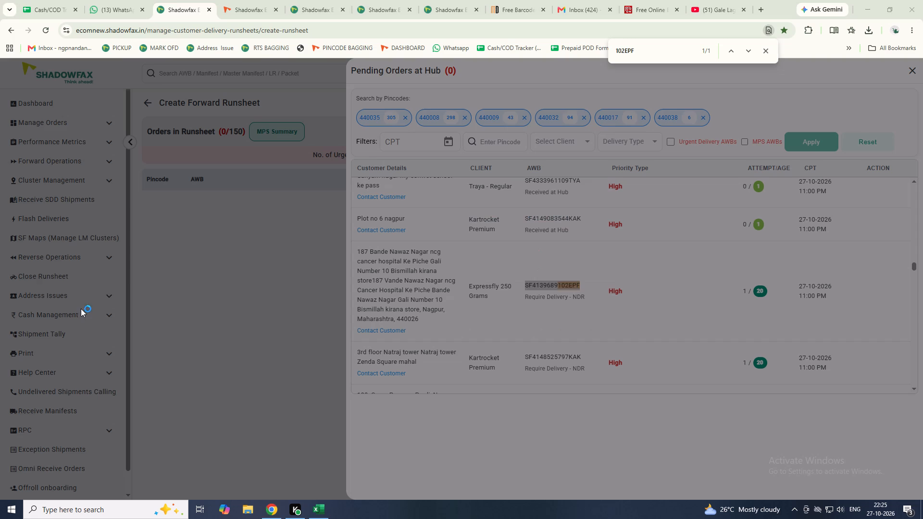
left_click(623, 48)
left_click(623, 48)
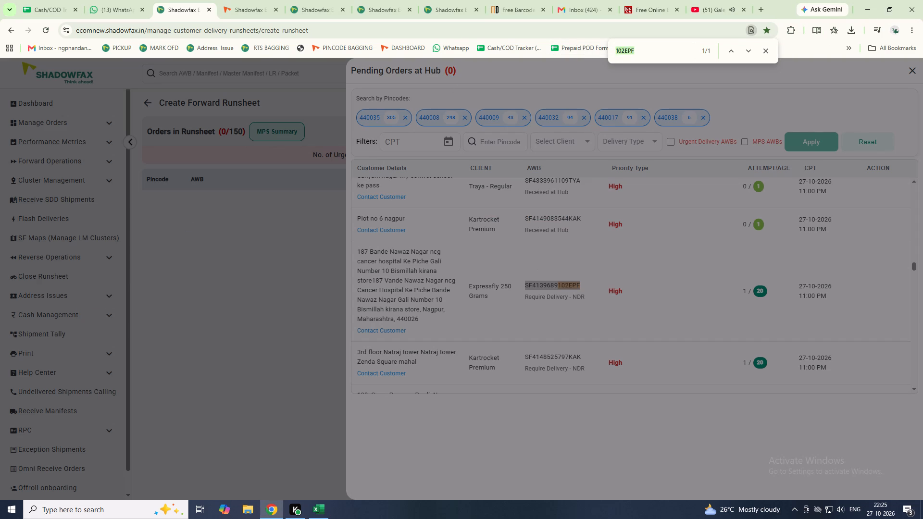
key("ctrl+v")
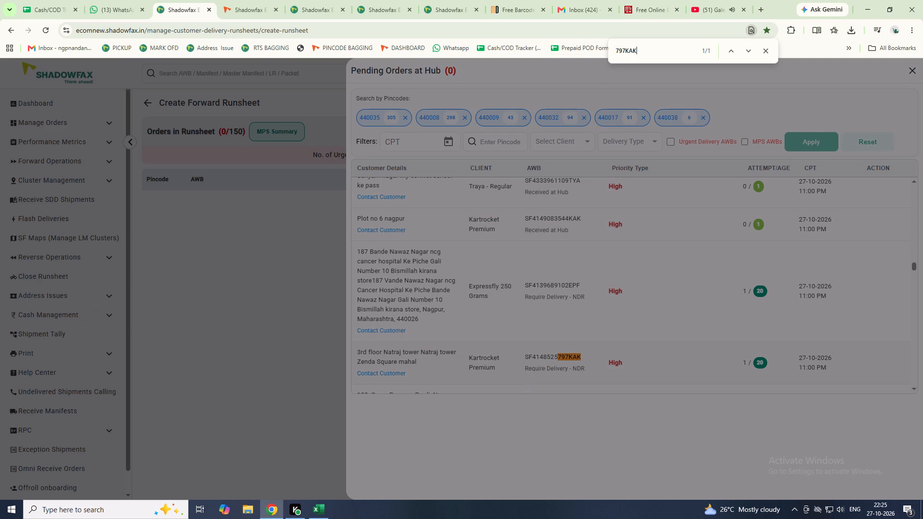
double_click(538, 354)
key("ctrl+c")
key("alt+Tab")
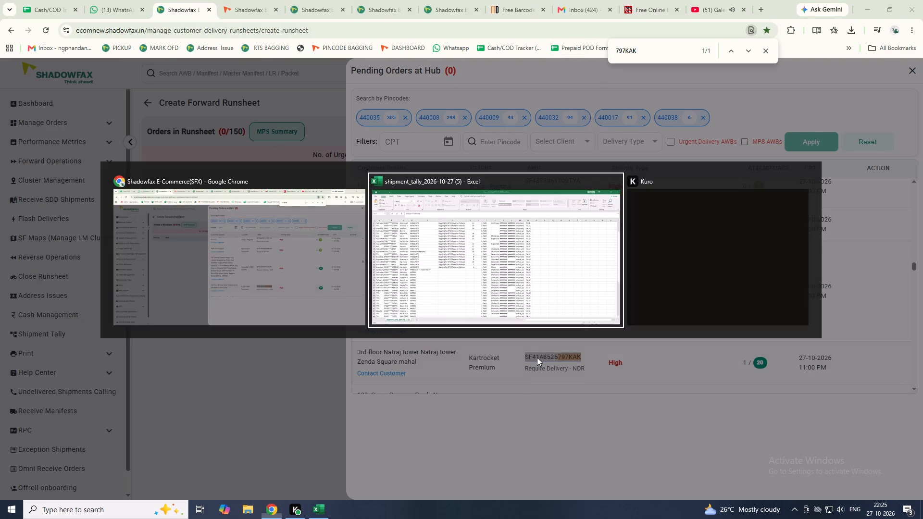
left_click(235, 306)
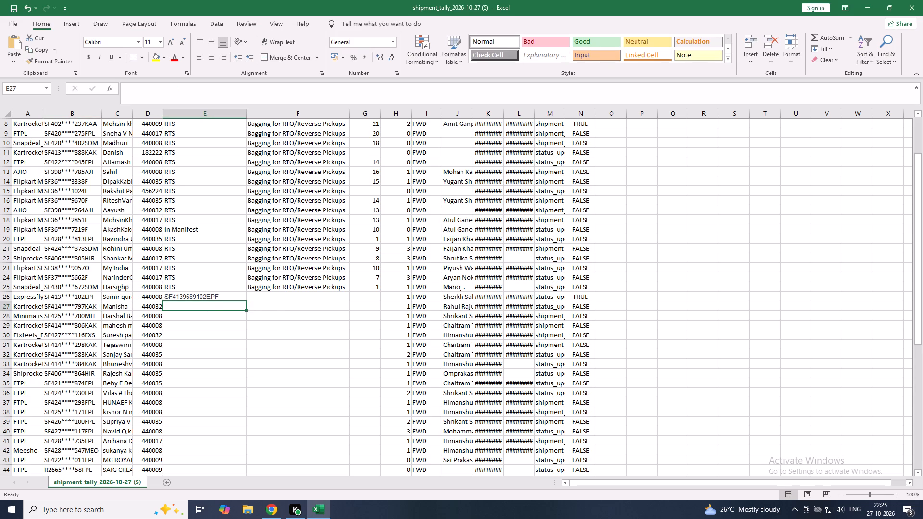
key("ctrl+v")
triple_click(91, 313)
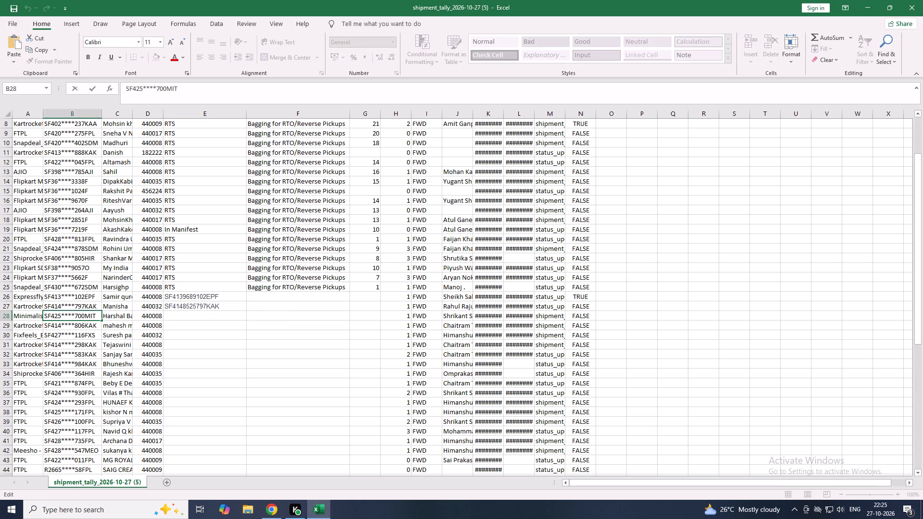
left_click(92, 314)
key("ctrl+c")
key("alt+Tab")
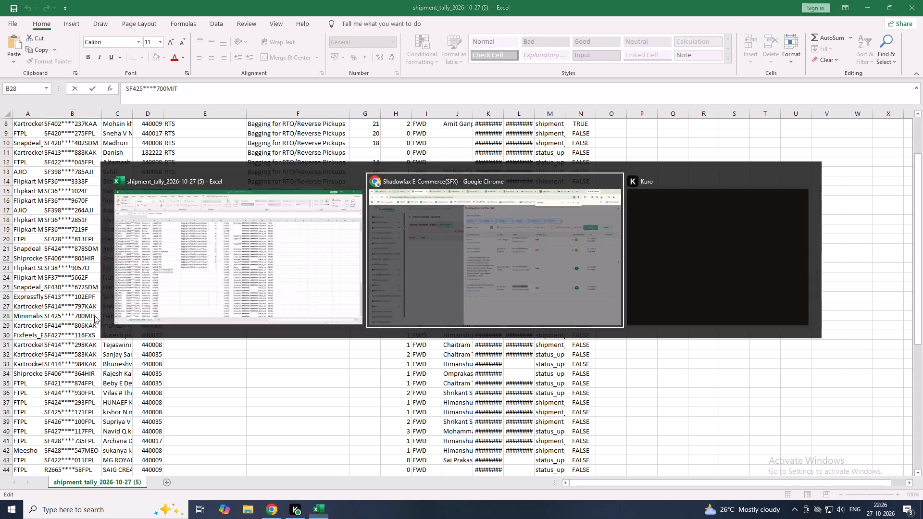
double_click(637, 51)
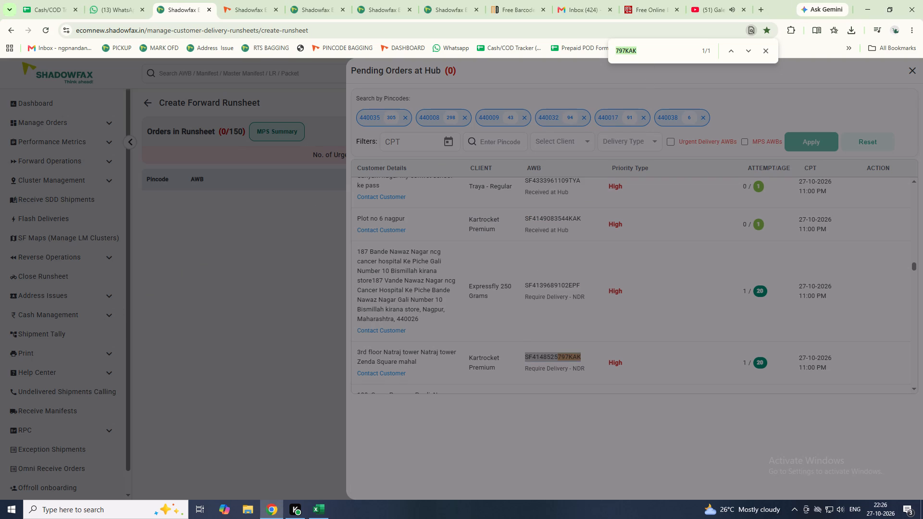
key("ctrl+v")
key("Return")
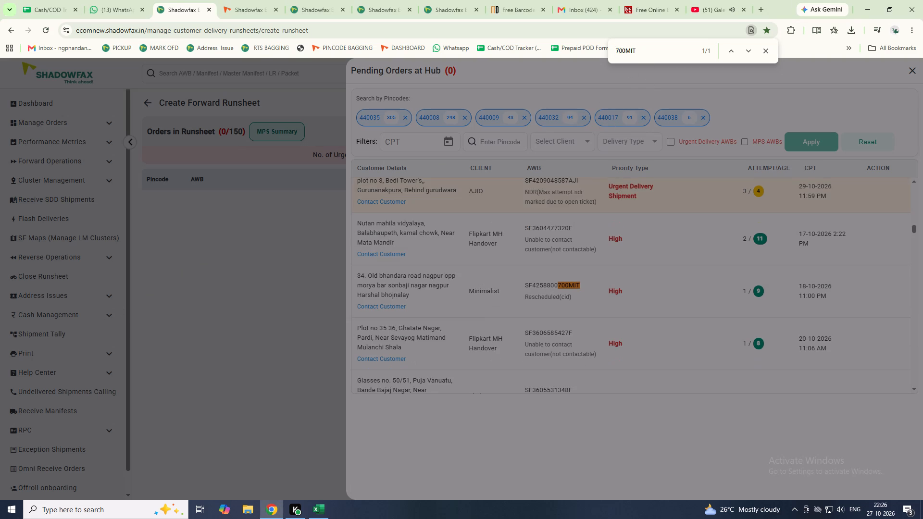
double_click(548, 284)
key("ctrl+c")
key("ctrl+v")
key("alt+Tab")
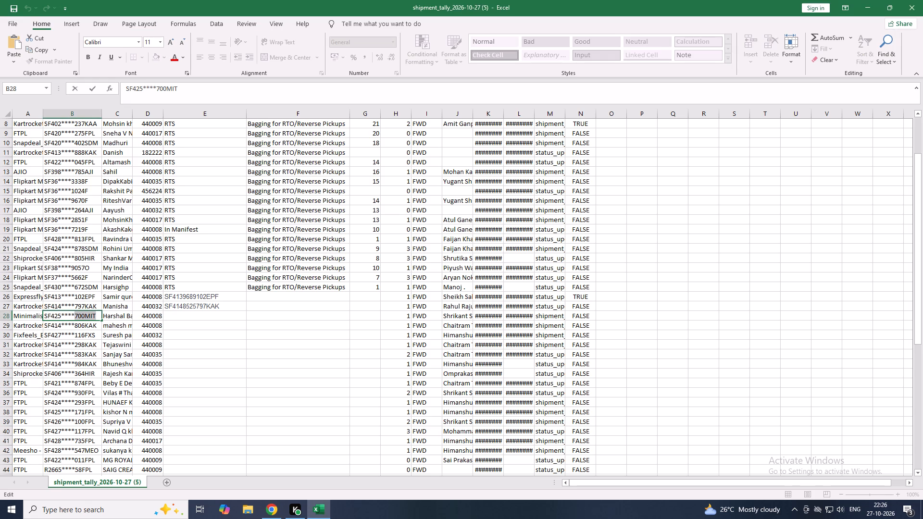
left_click(204, 313)
key("ctrl+v")
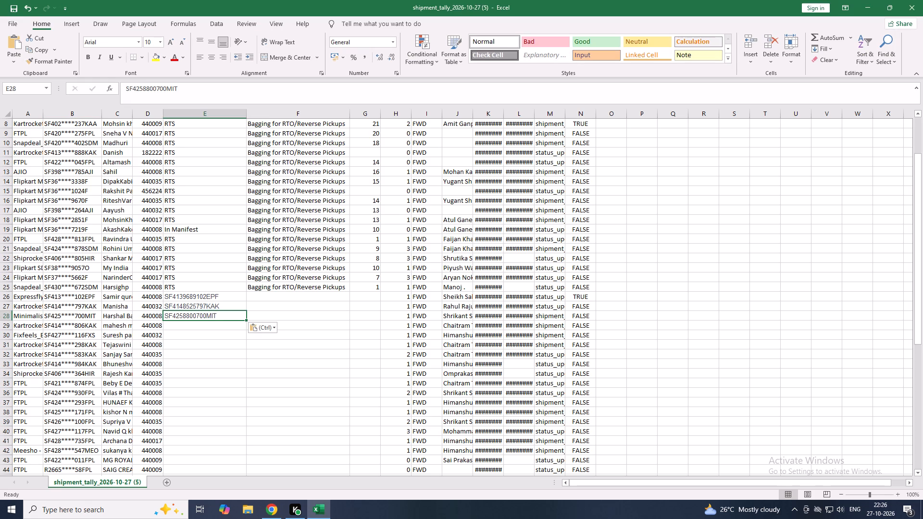
triple_click(82, 328)
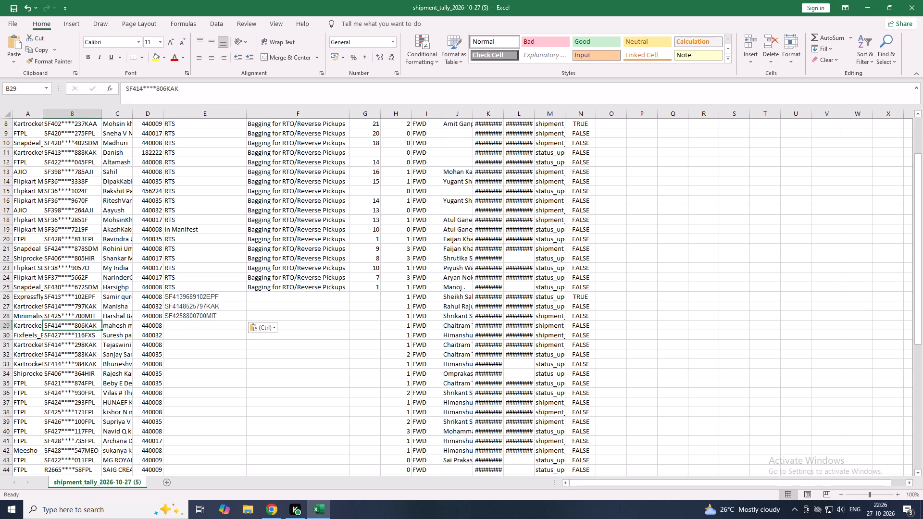
left_click(81, 325)
left_click(81, 325)
key("ctrl+c")
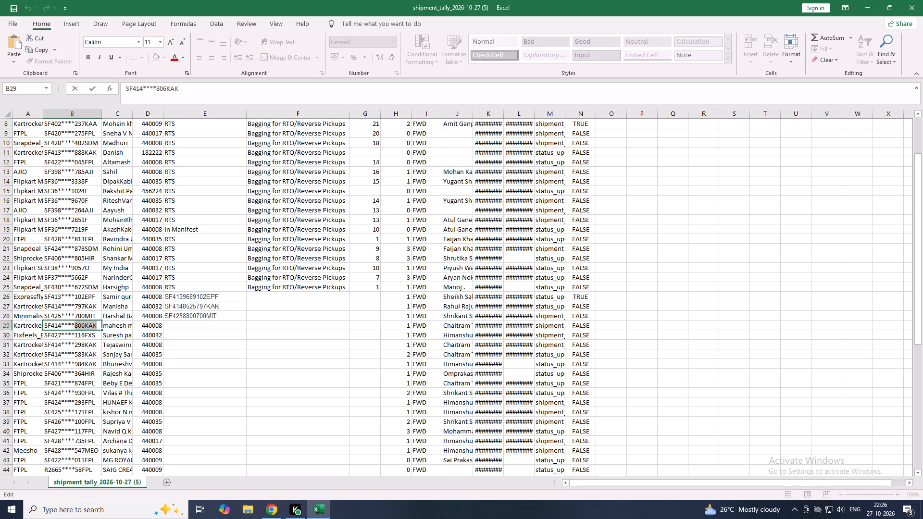
key("alt+Tab")
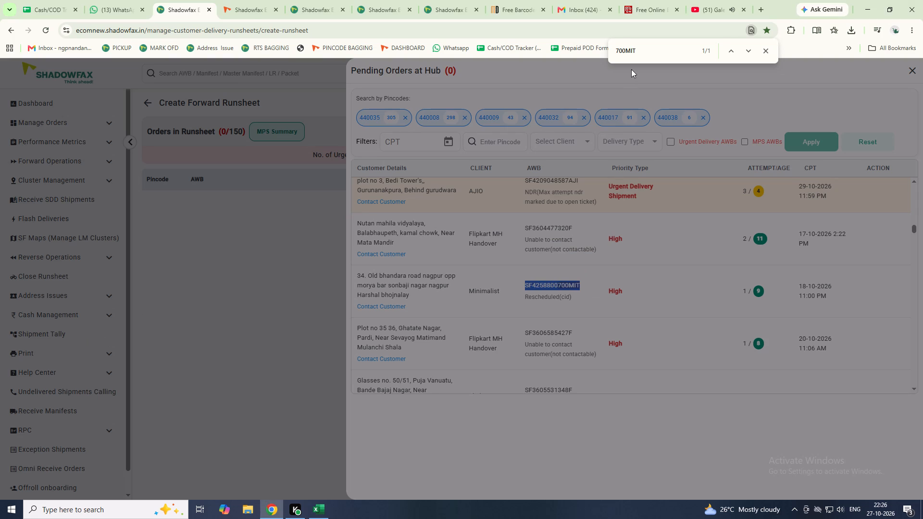
double_click(630, 60)
left_click(630, 59)
key("ctrl+v")
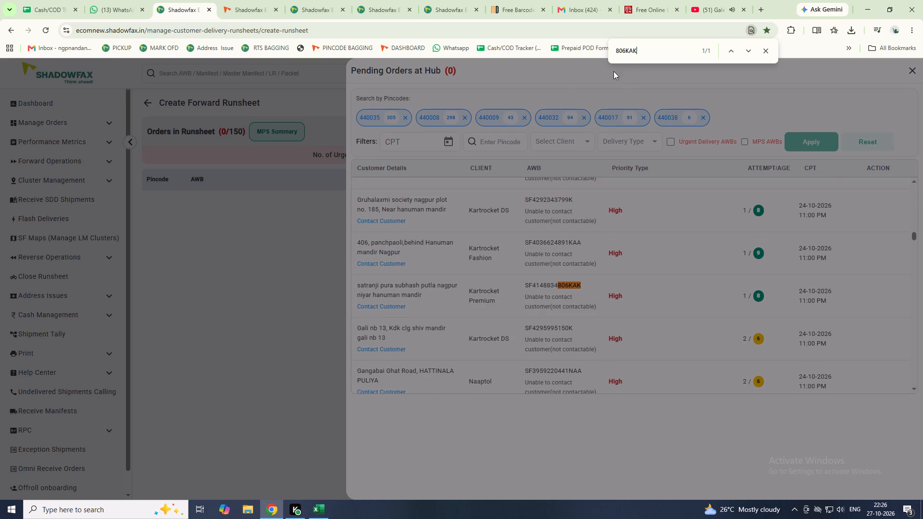
double_click(540, 284)
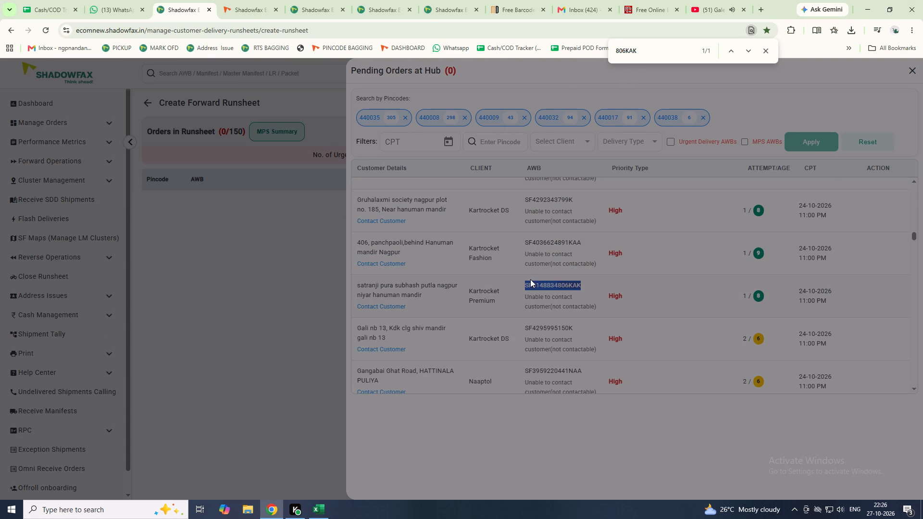
key("ctrl+c")
key("alt+Tab")
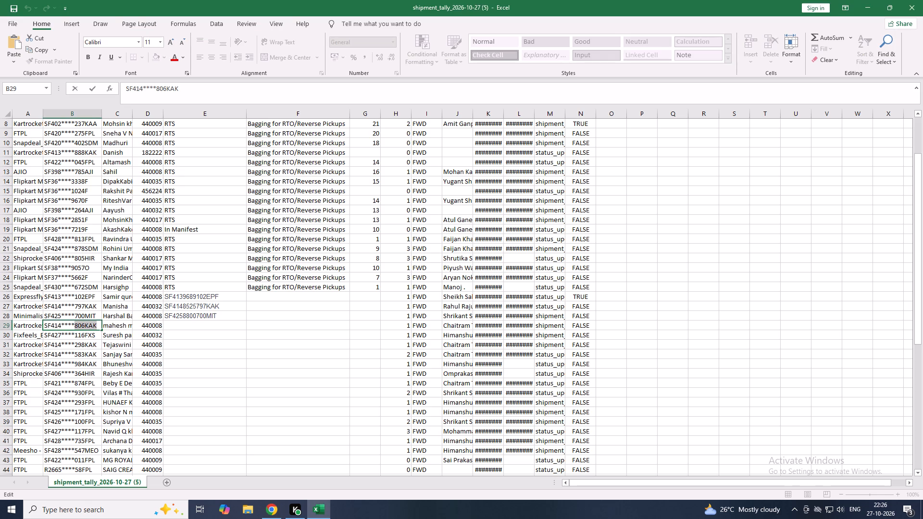
left_click(197, 327)
key("ctrl+v")
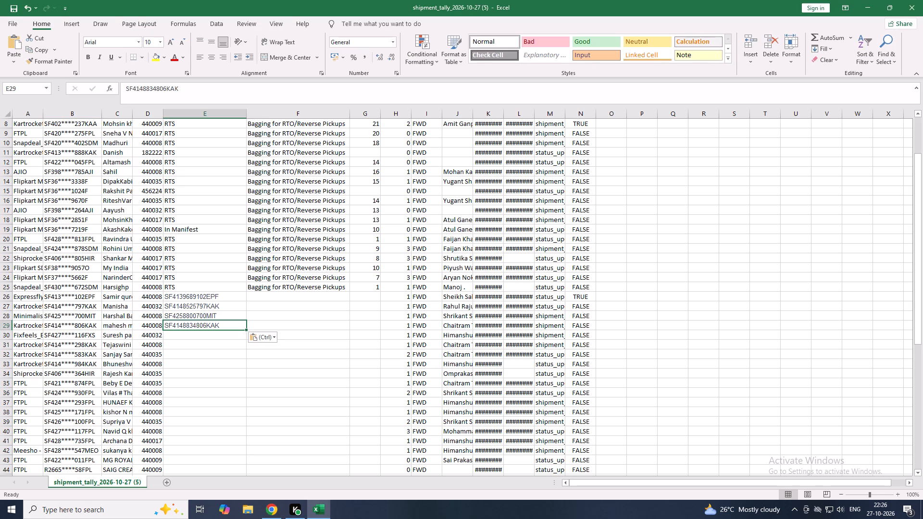
left_click(86, 338)
triple_click(84, 335)
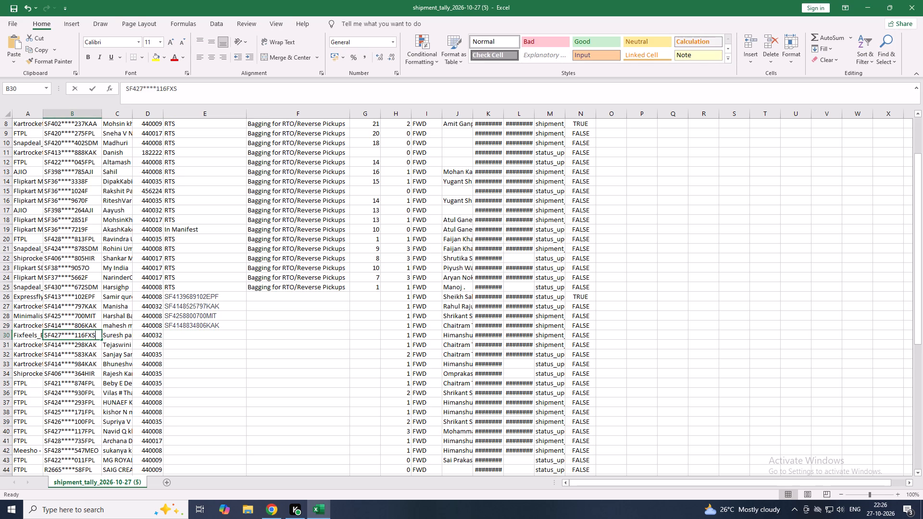
double_click(83, 335)
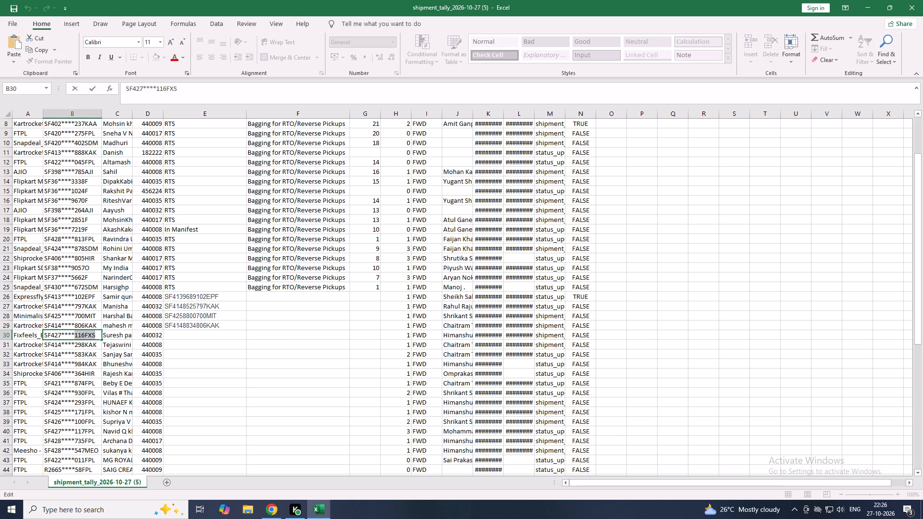
key("ctrl+c")
key("alt+Tab")
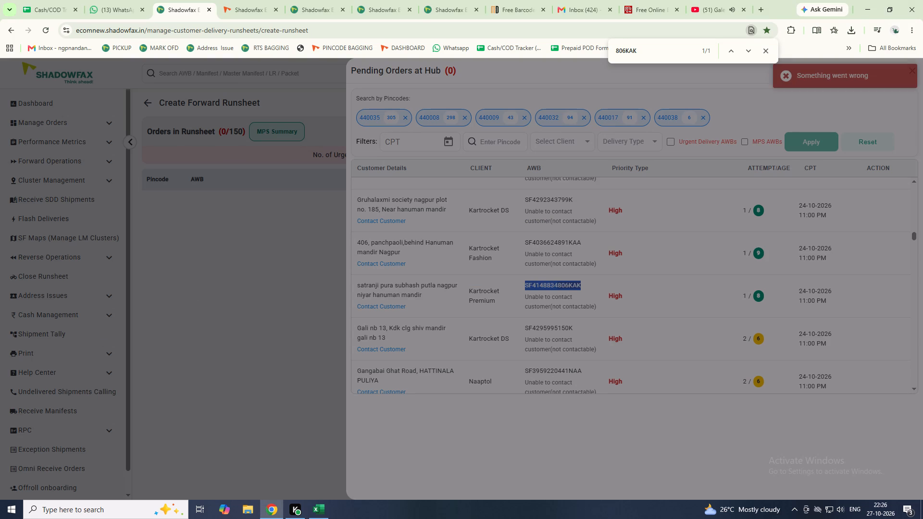
double_click(623, 47)
key("ctrl+v")
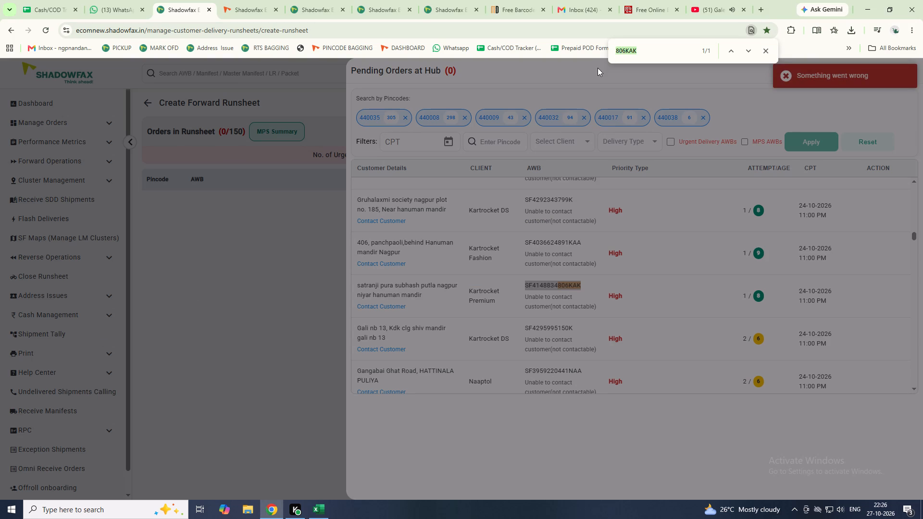
key("Return")
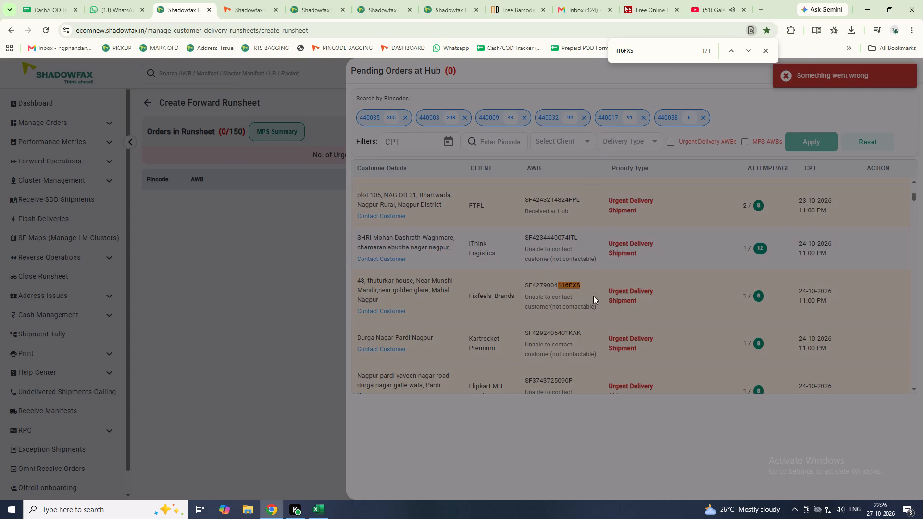
double_click(548, 285)
key("ctrl+c")
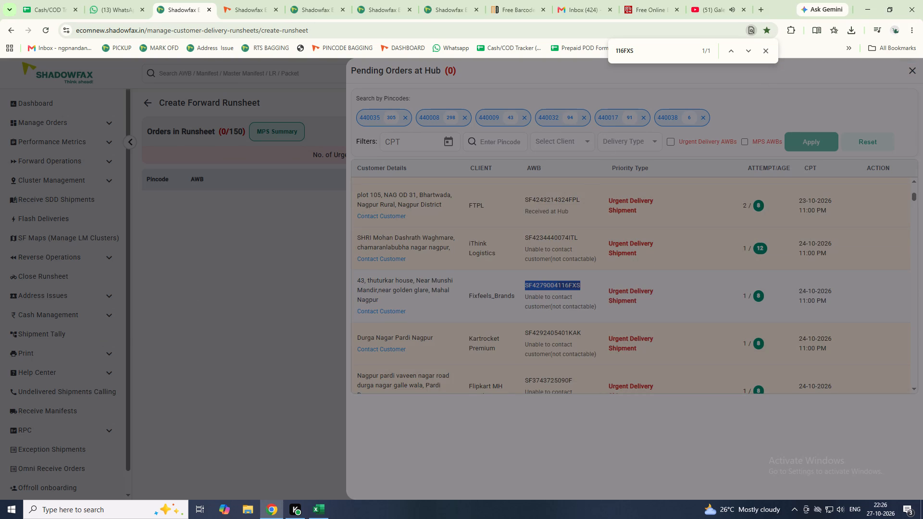
key("alt+Tab")
left_click(212, 336)
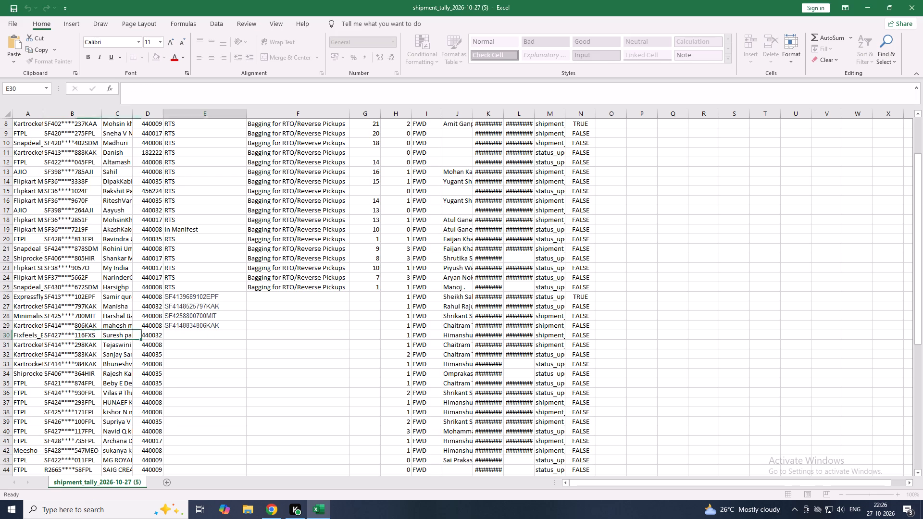
key("ctrl+v")
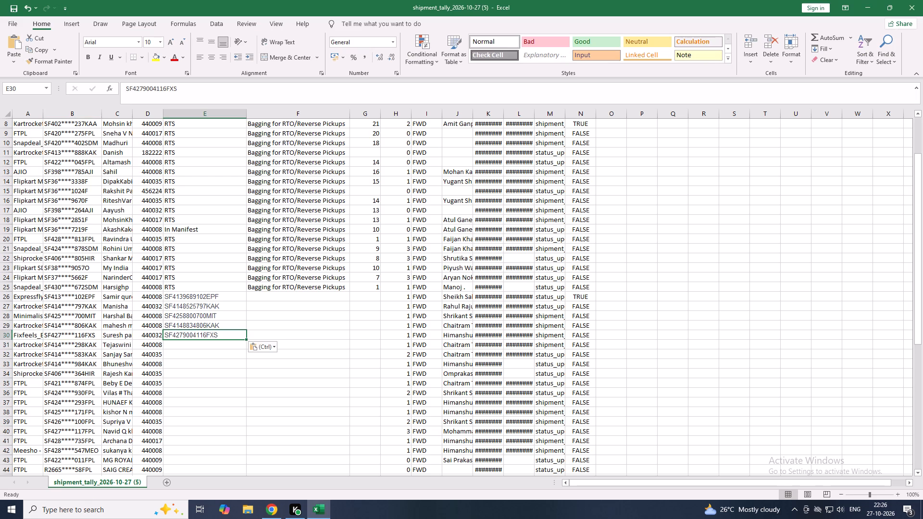
triple_click(84, 345)
left_click(83, 346)
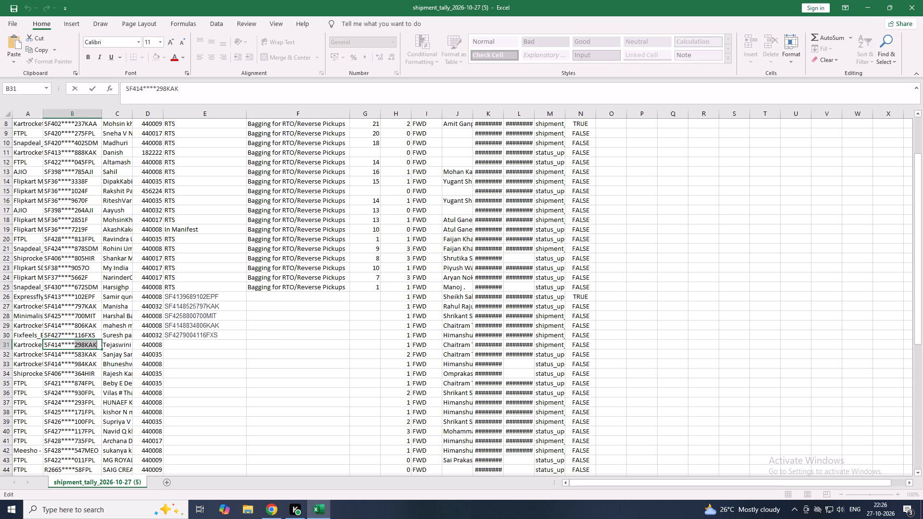
key("ctrl+c")
key("alt+Tab")
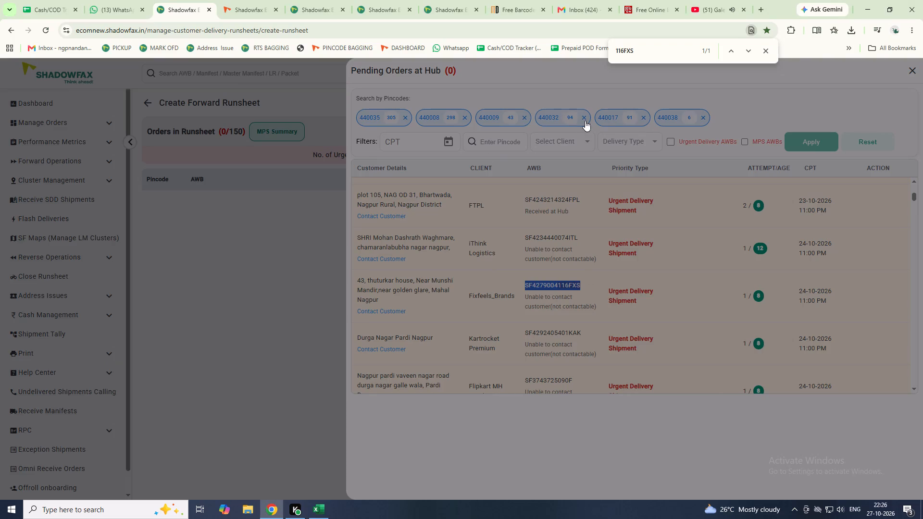
double_click(629, 50)
key("ctrl+v")
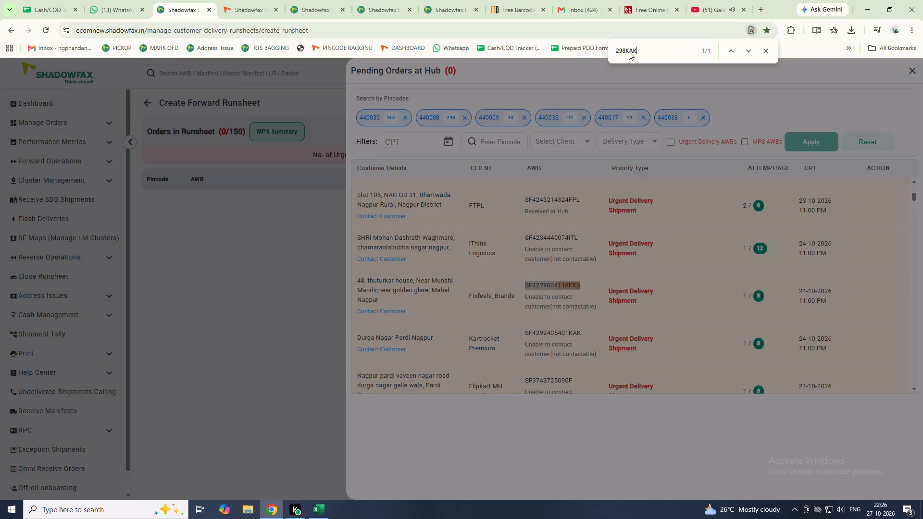
key("Return")
double_click(553, 279)
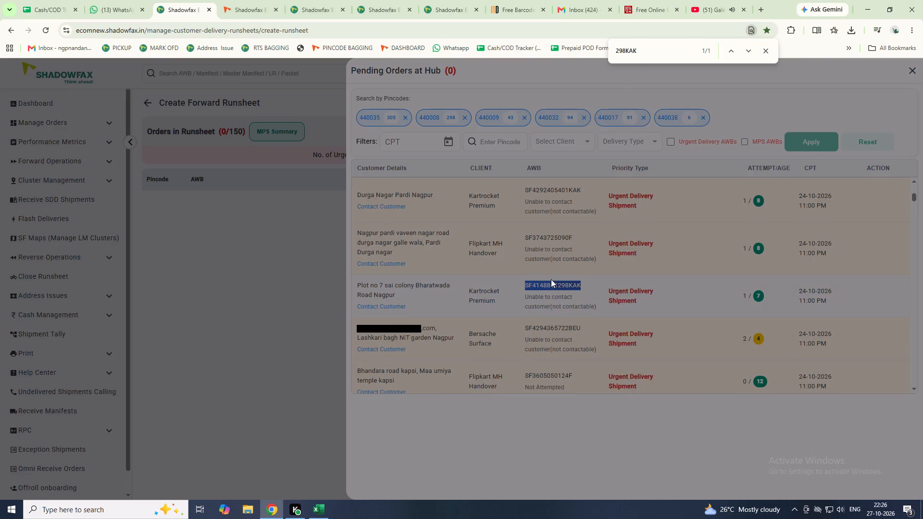
key("ctrl+c")
key("alt+Tab")
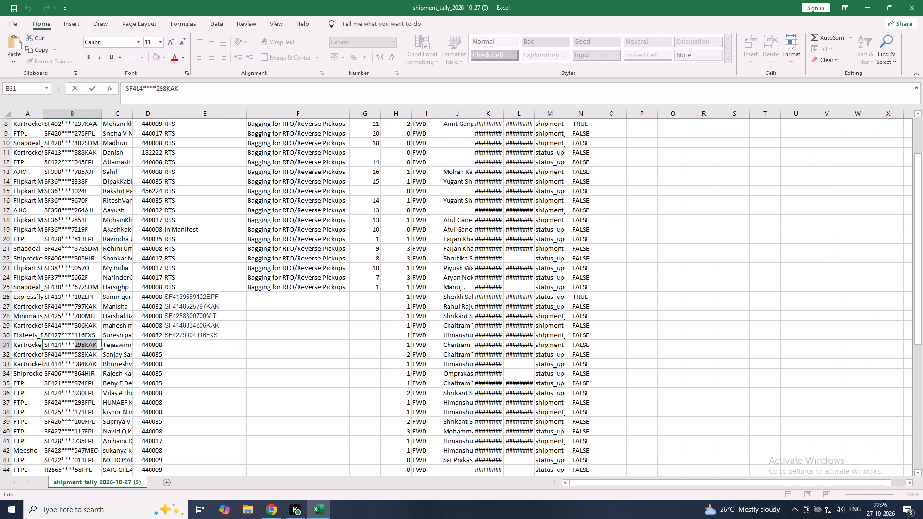
left_click(210, 342)
key("ctrl+v")
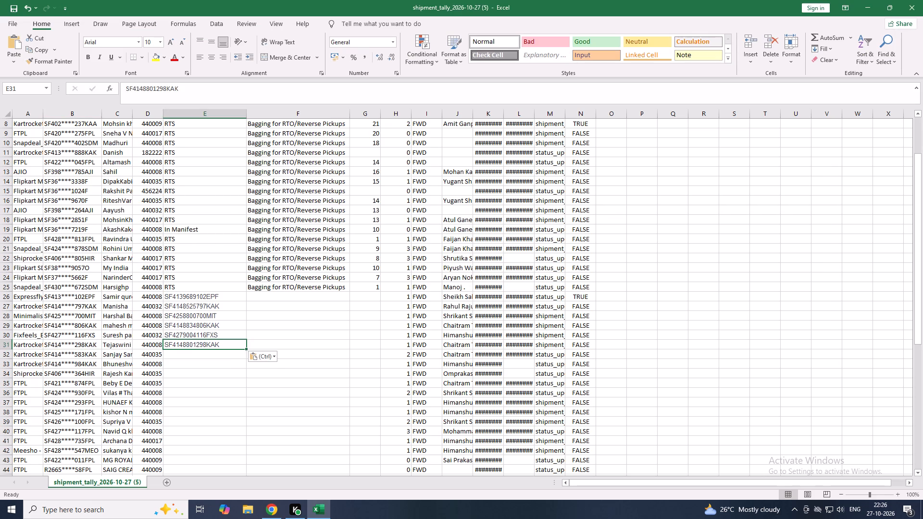
triple_click(84, 356)
left_click(84, 356)
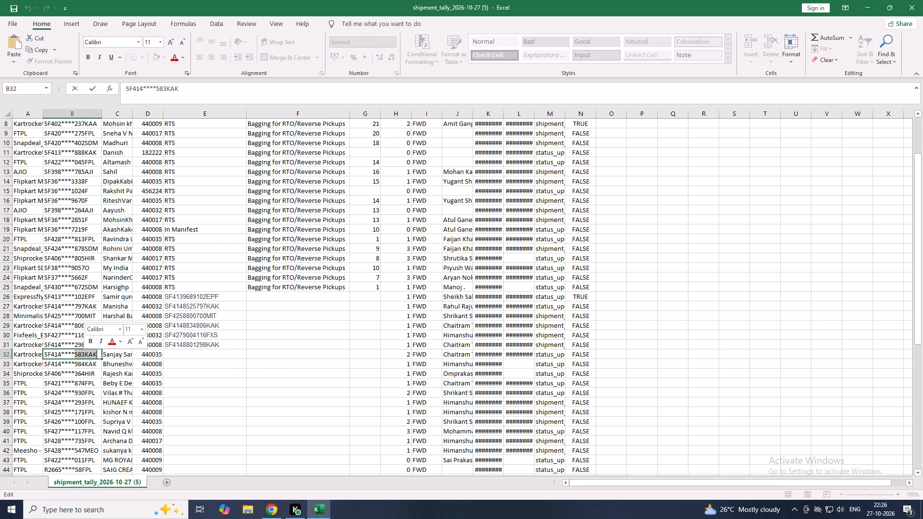
key("ctrl+c")
key("ctrl+v")
key("alt+Tab")
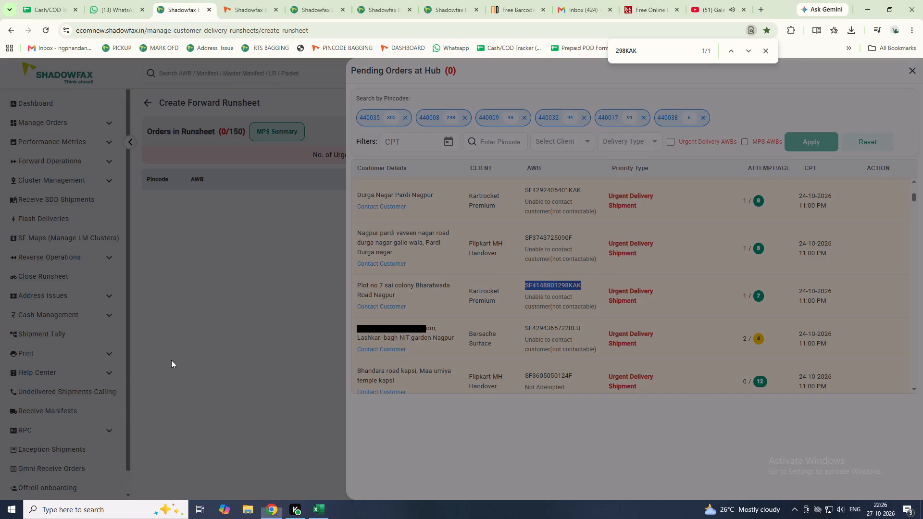
double_click(673, 45)
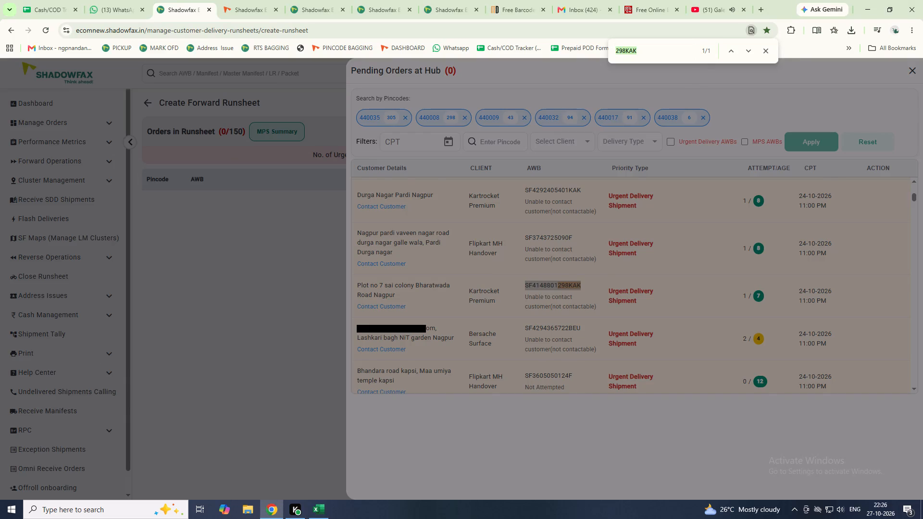
key("ctrl+v")
key("Return")
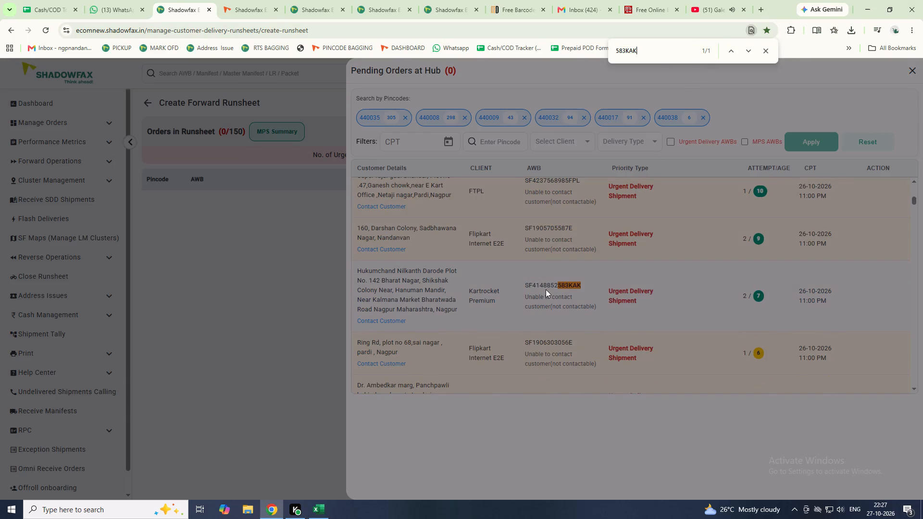
double_click(549, 285)
left_click(549, 285)
double_click(549, 285)
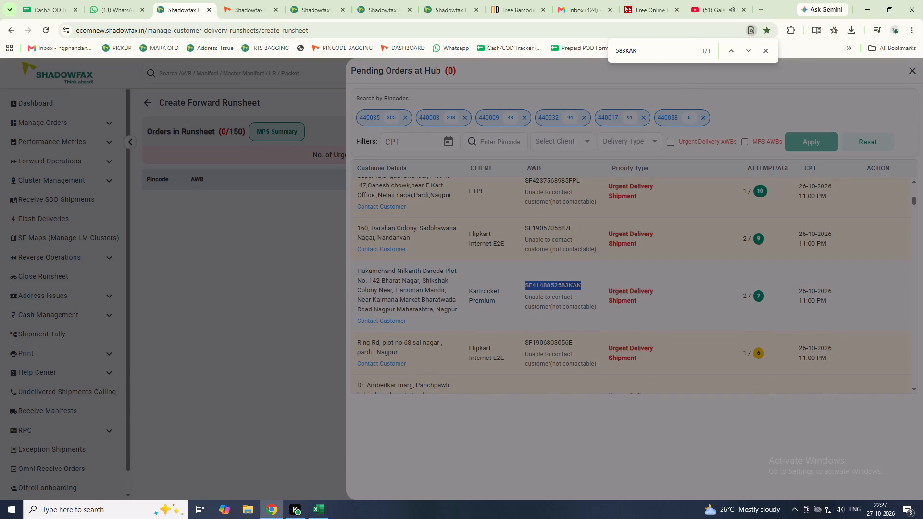
key("ctrl+c")
key("alt+Tab")
left_click(189, 355)
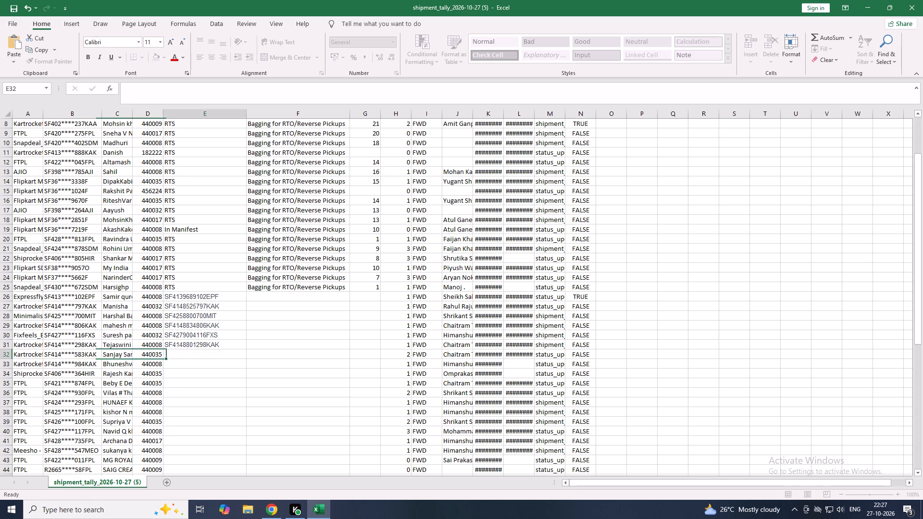
key("ctrl+v")
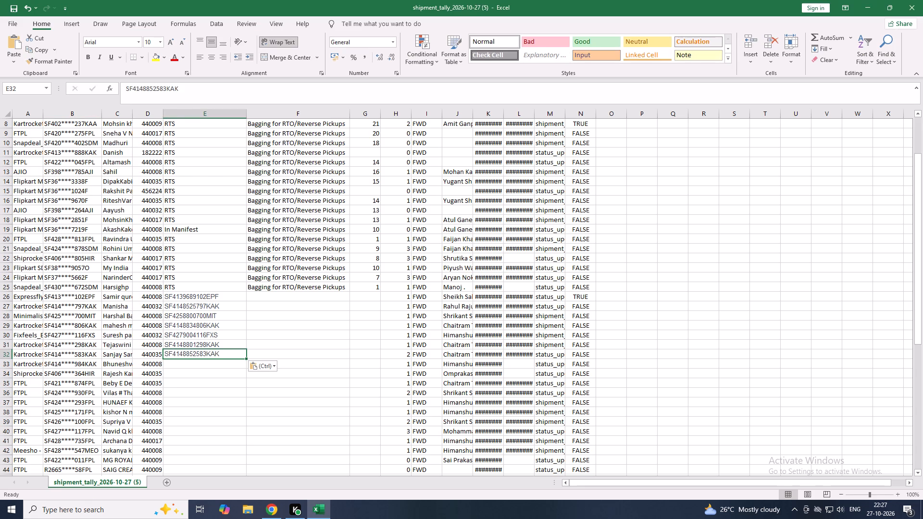
triple_click(84, 367)
scroll(103, 359, "up", 12)
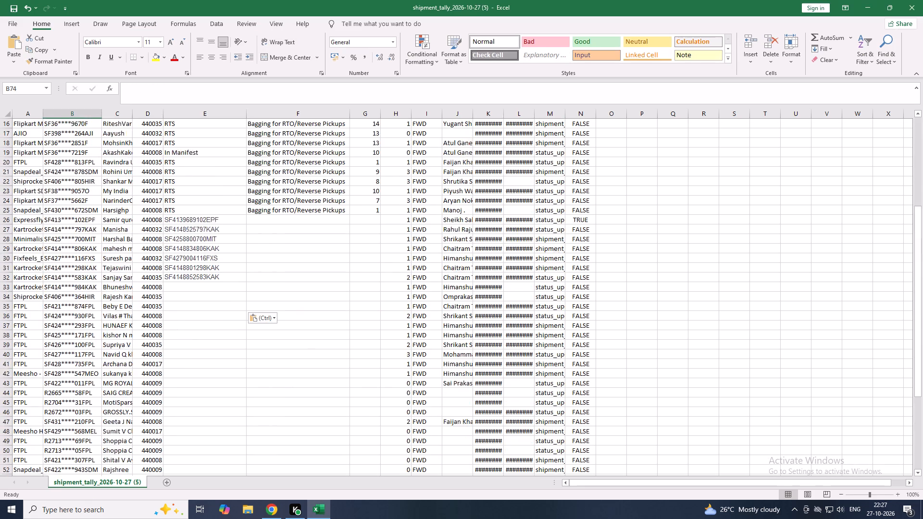
left_click(208, 376)
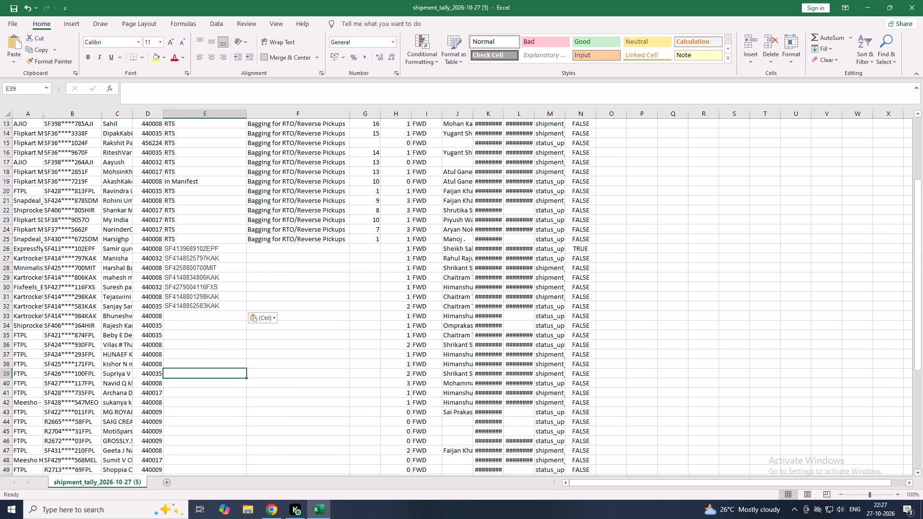
triple_click(89, 316)
left_click(89, 316)
key("ctrl+c")
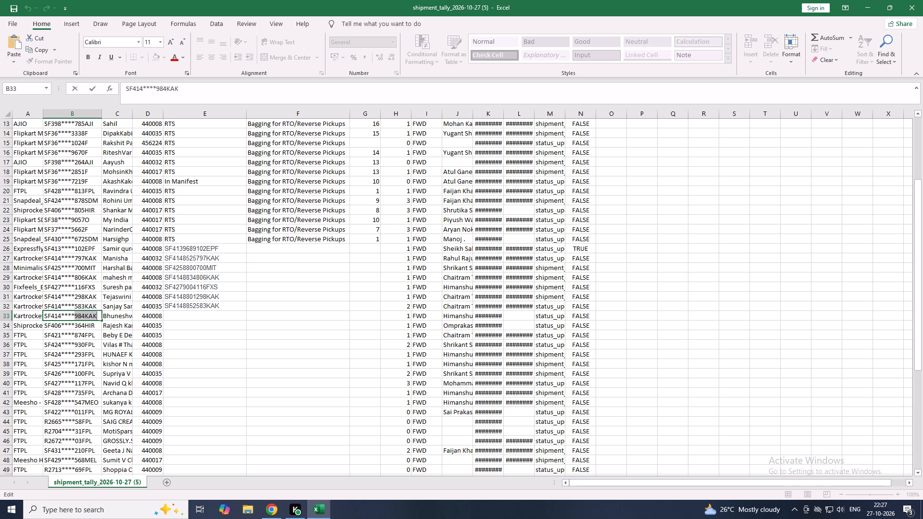
key("alt+Tab")
double_click(634, 55)
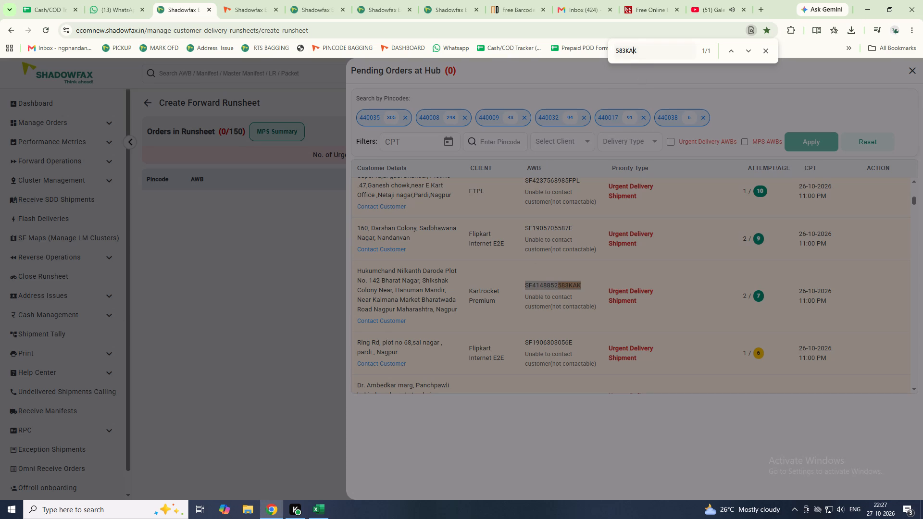
key("ctrl+v")
key("Return")
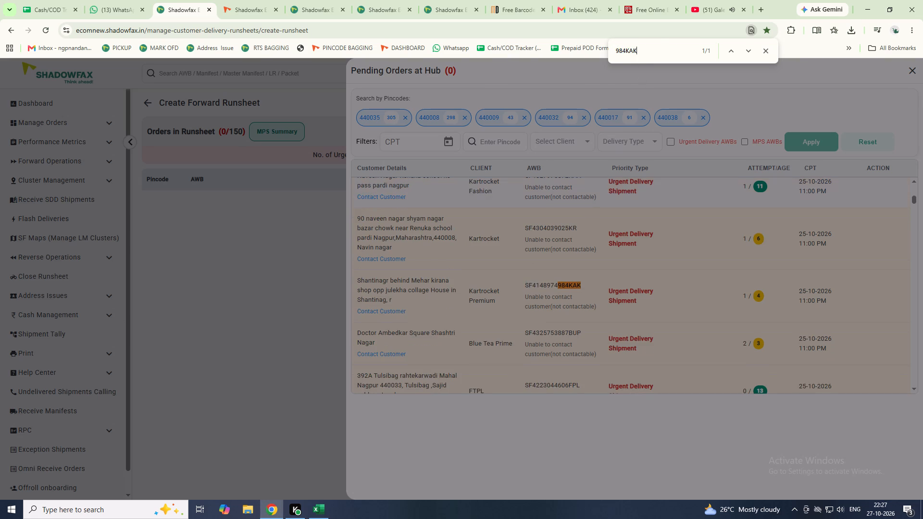
double_click(541, 282)
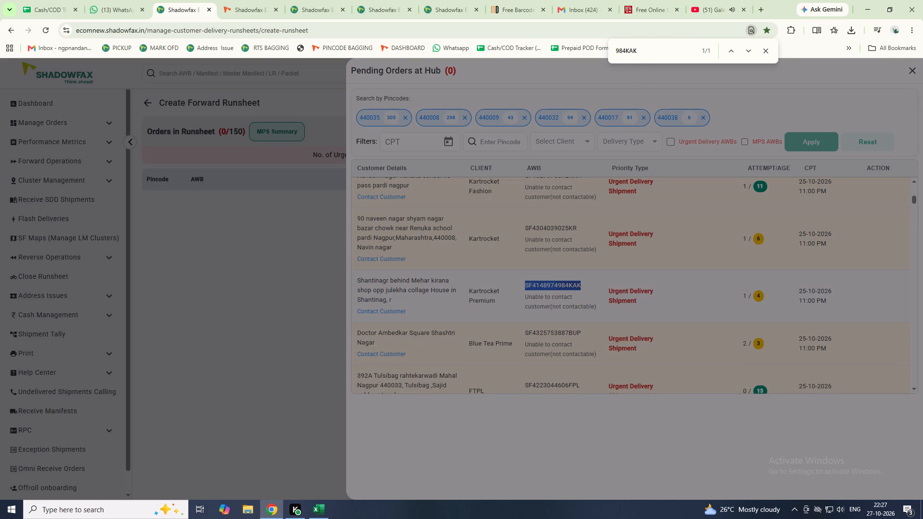
key("ctrl+c")
key("alt+Tab")
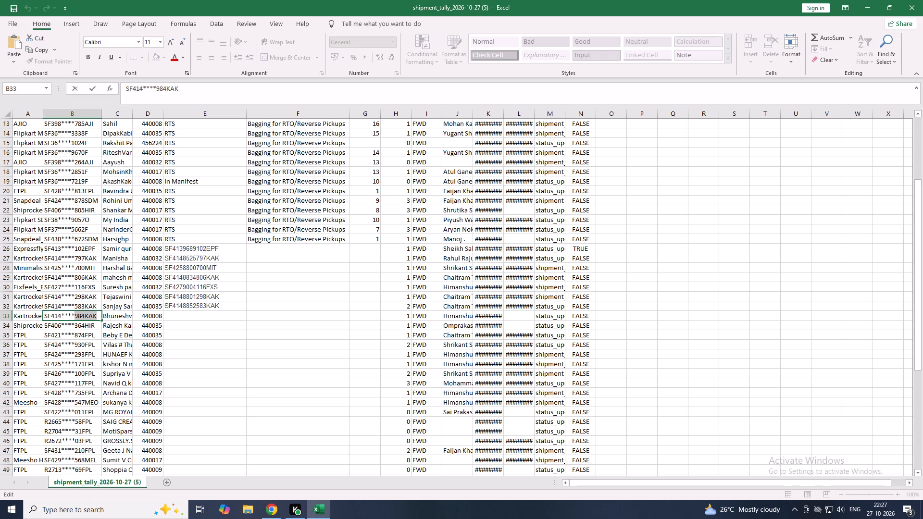
left_click(176, 313)
key("ctrl+v")
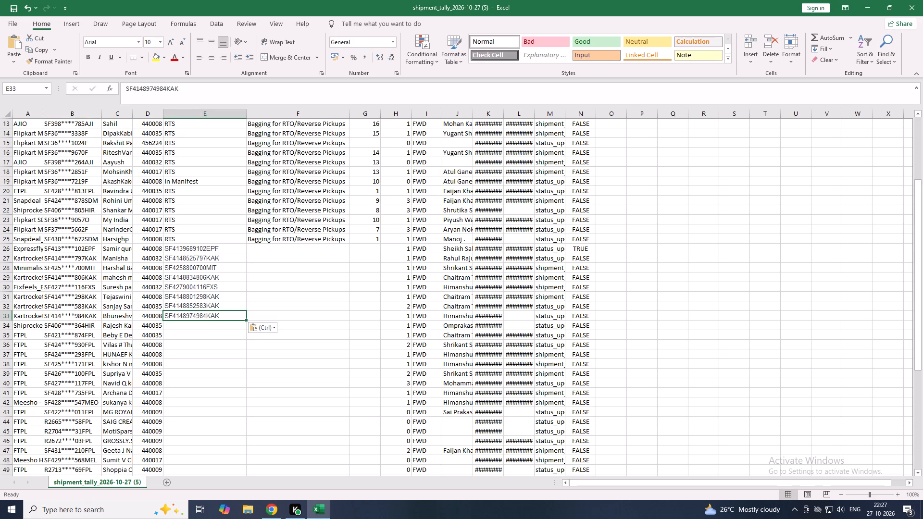
triple_click(80, 327)
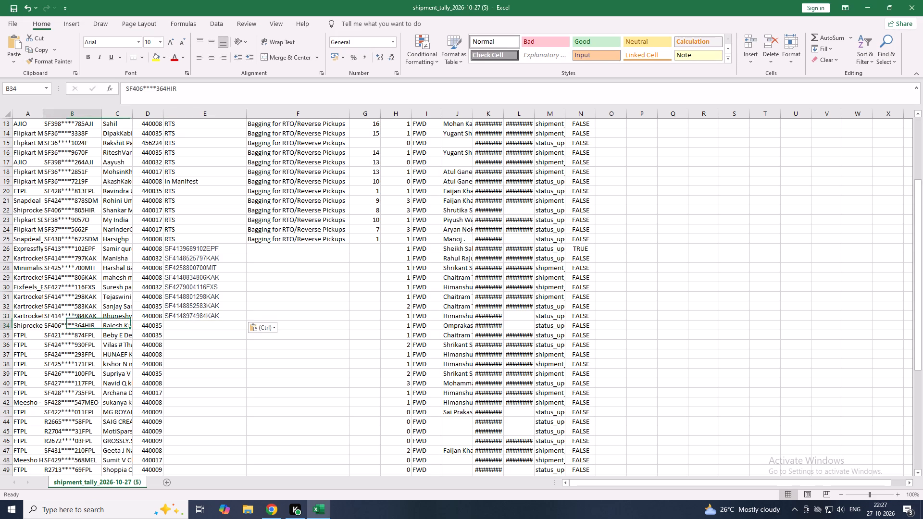
left_click(80, 327)
key("ctrl+c")
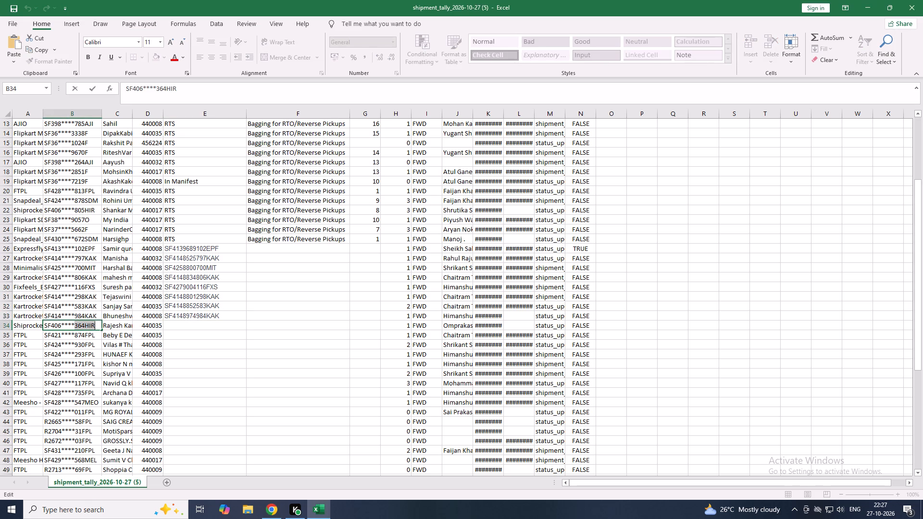
key("alt+Tab")
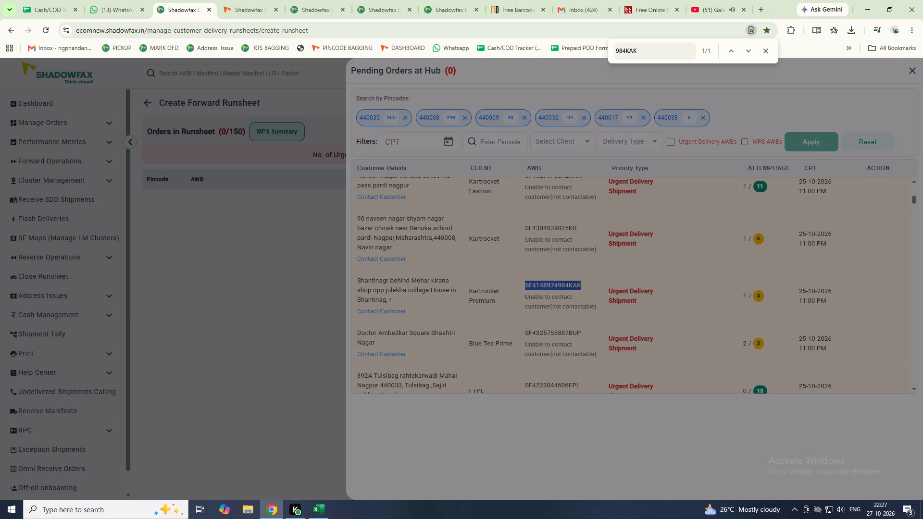
double_click(647, 52)
key("ctrl+v")
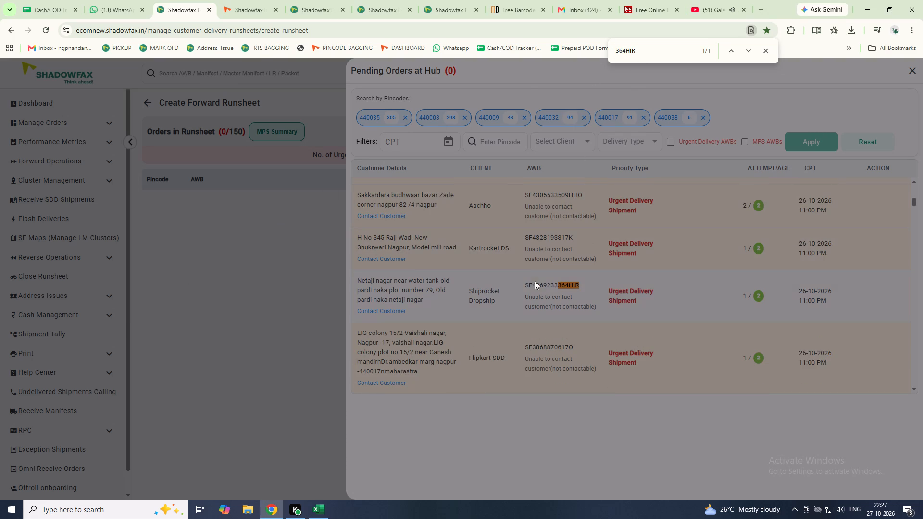
double_click(536, 283)
key("ctrl+c")
key("alt+Tab")
left_click(175, 323)
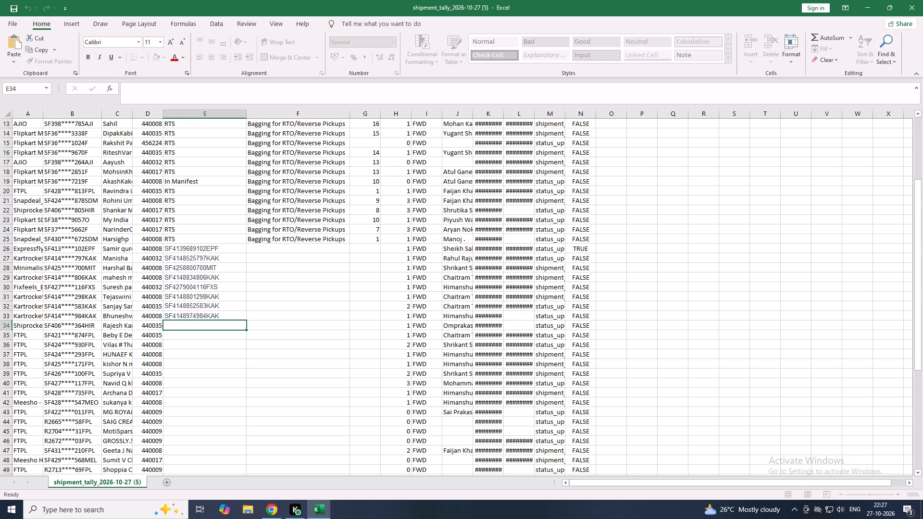
key("ctrl+v")
triple_click(88, 334)
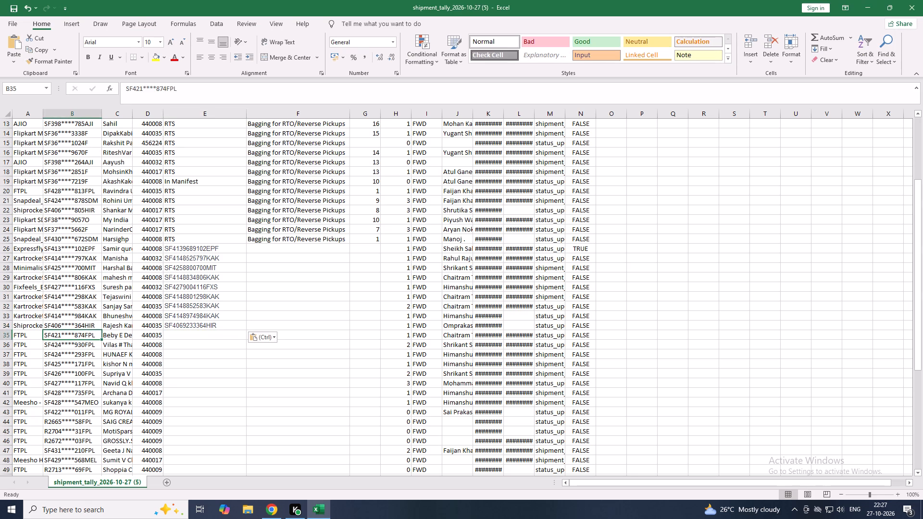
left_click(90, 334)
left_click(90, 334)
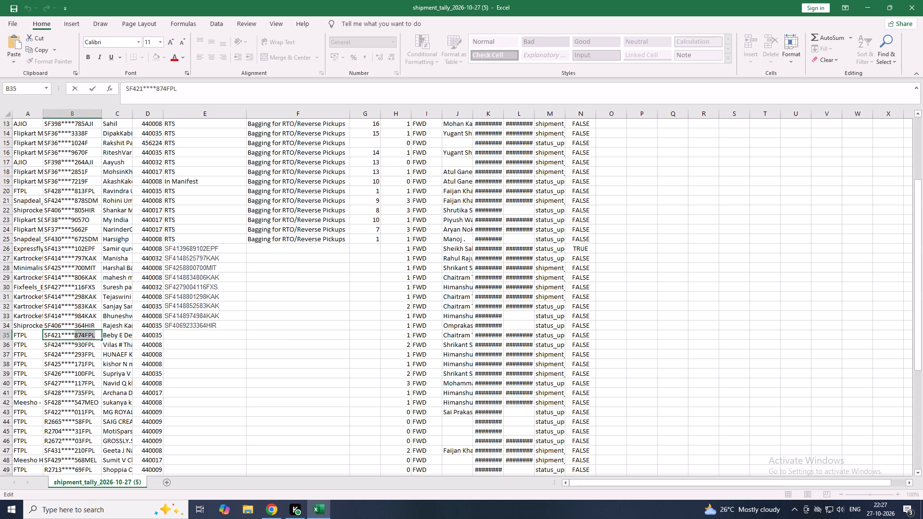
key("ctrl+c")
key("alt+Tab")
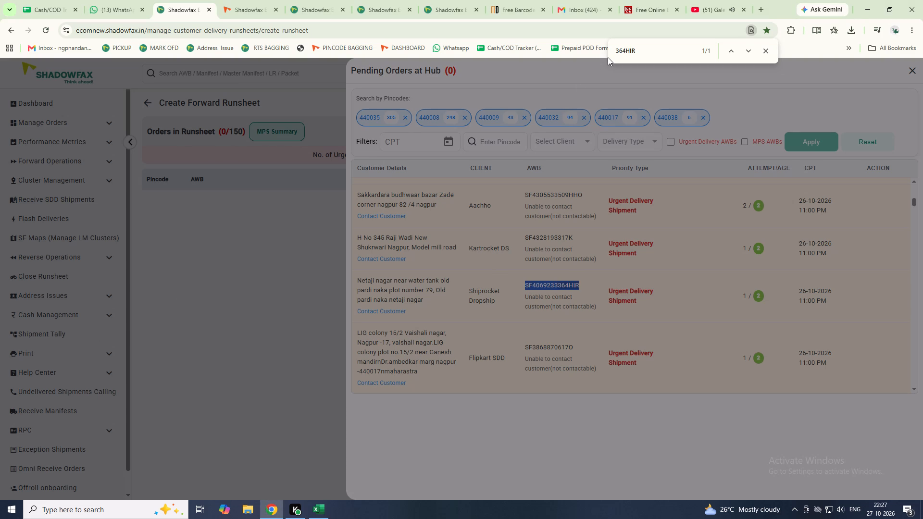
double_click(620, 48)
key("ctrl+v")
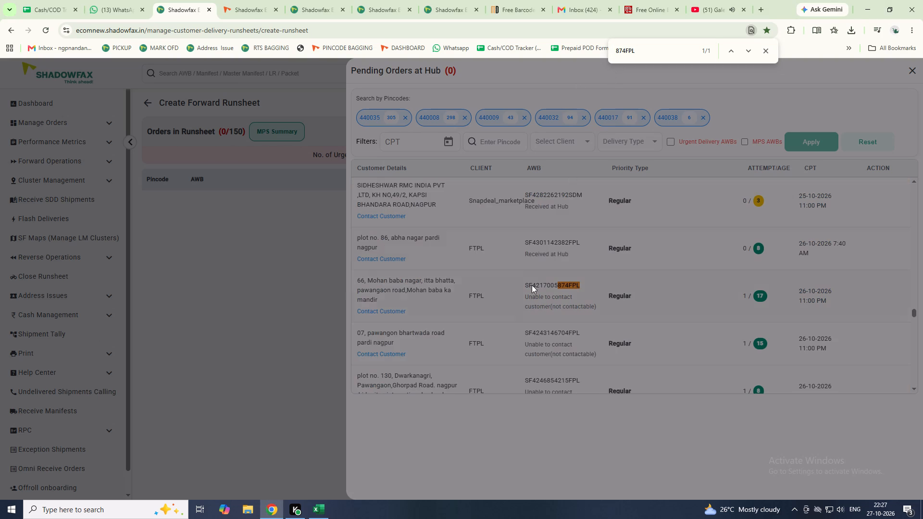
double_click(536, 283)
left_click(540, 283)
double_click(542, 283)
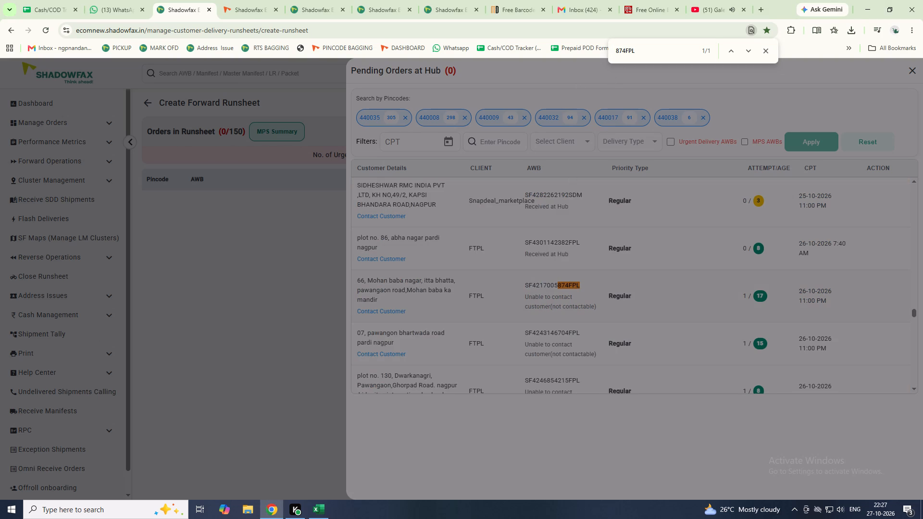
double_click(547, 282)
double_click(550, 283)
left_click(555, 282)
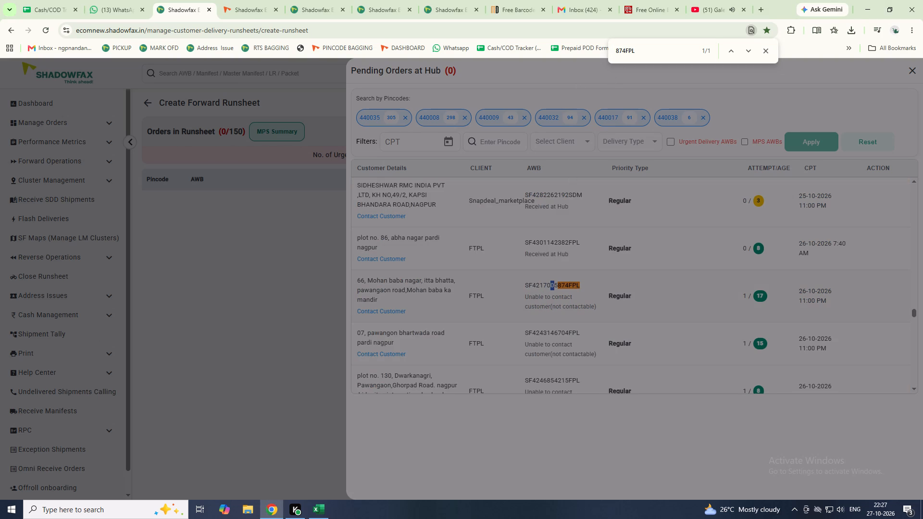
double_click(555, 283)
key("ctrl+c")
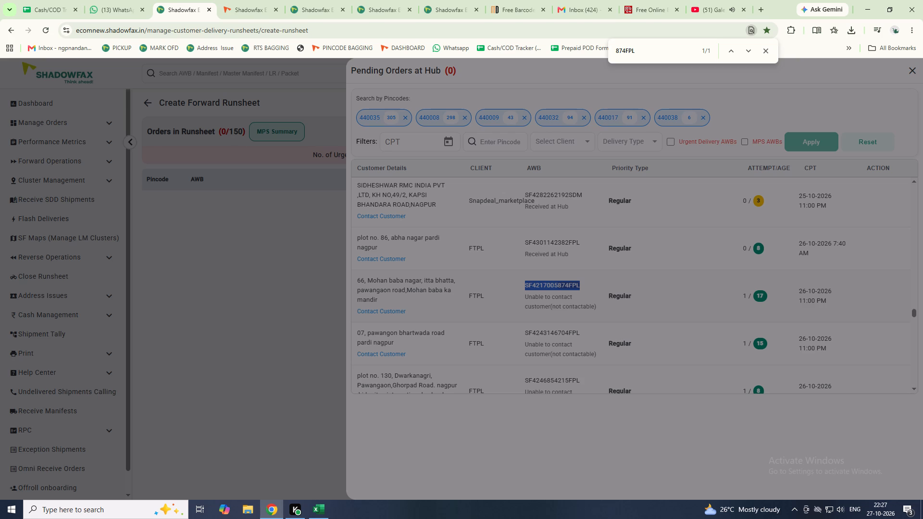
key("alt+Tab")
left_click(203, 334)
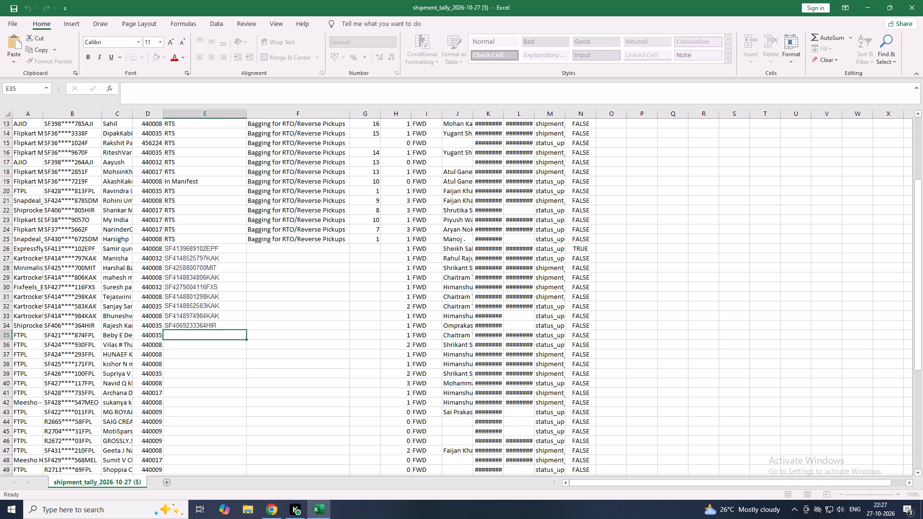
key("ctrl+v")
scroll(175, 326, "down", 2)
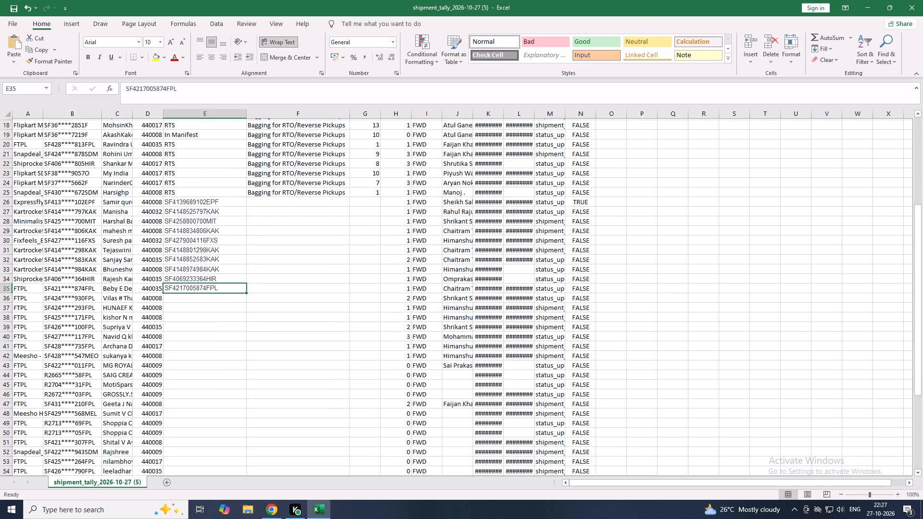
scroll(210, 295, "down", 2)
triple_click(79, 231)
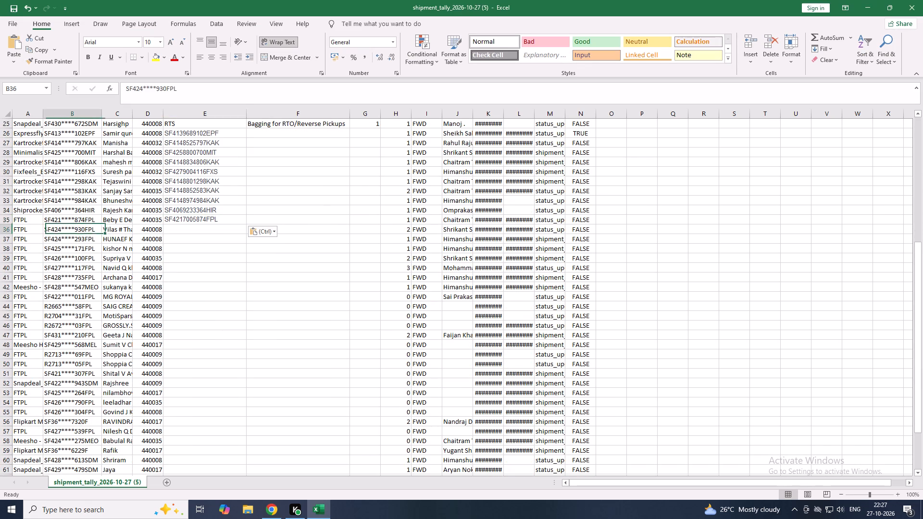
left_click(80, 231)
key("ctrl+c")
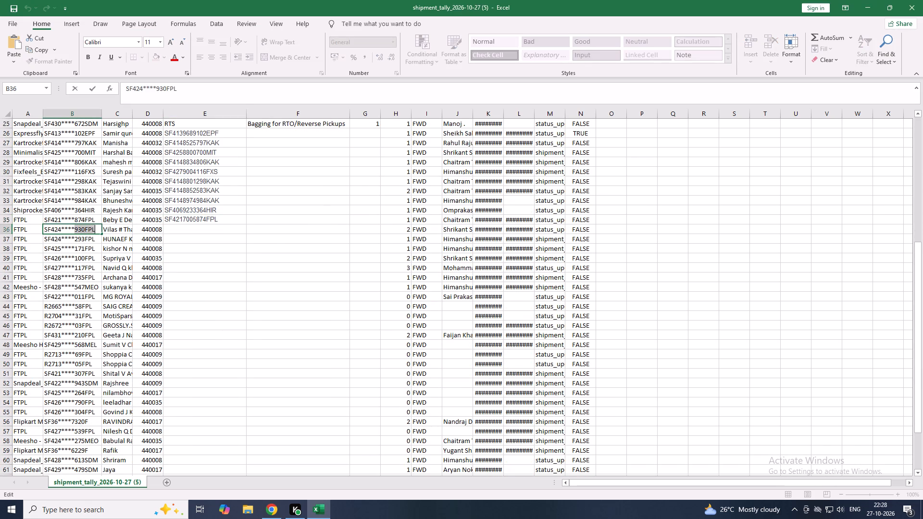
key("alt+Tab")
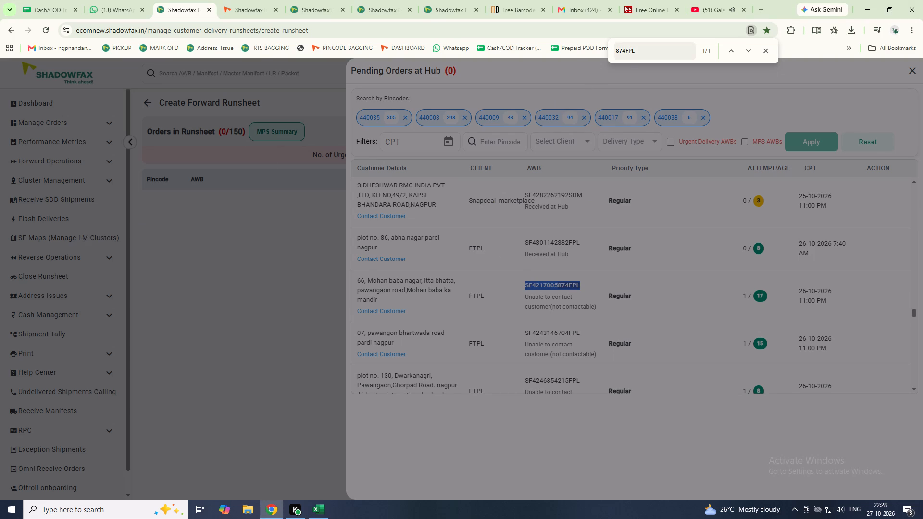
double_click(626, 55)
key("ctrl+v")
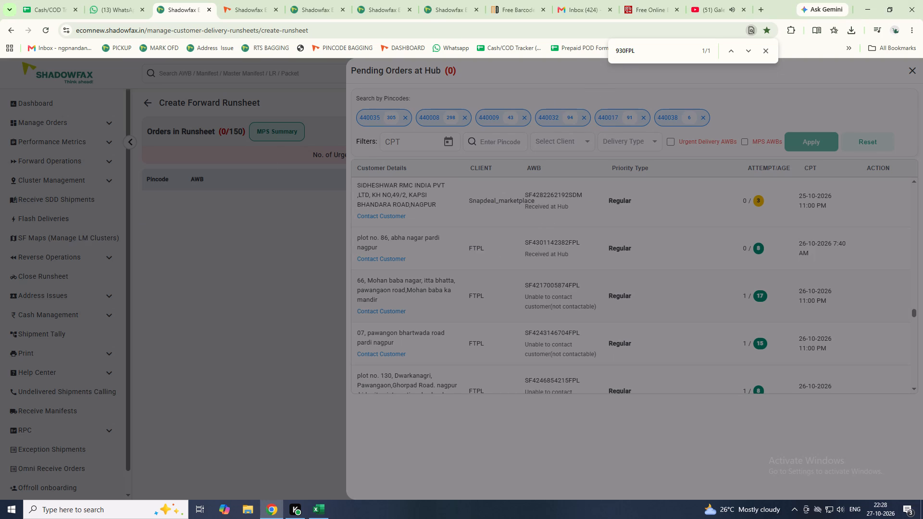
key("Return")
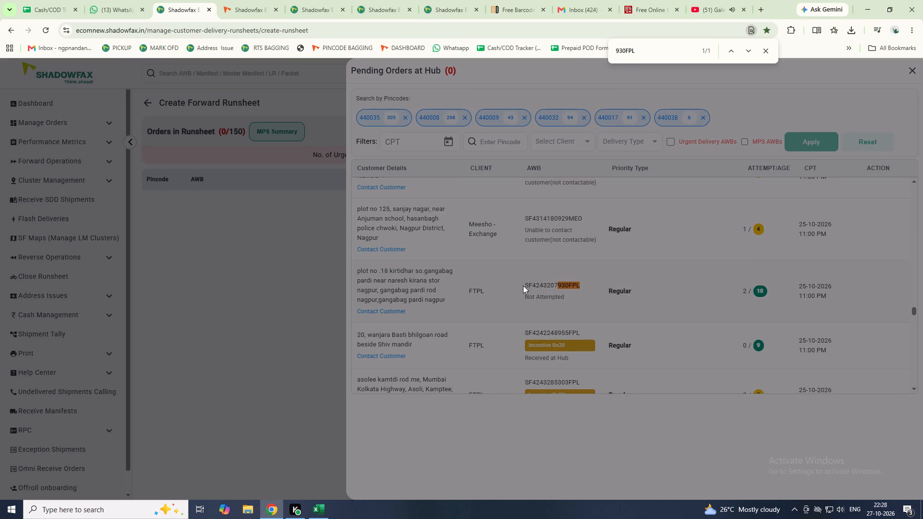
double_click(529, 282)
key("ctrl+c")
key("alt+Tab")
left_click(193, 229)
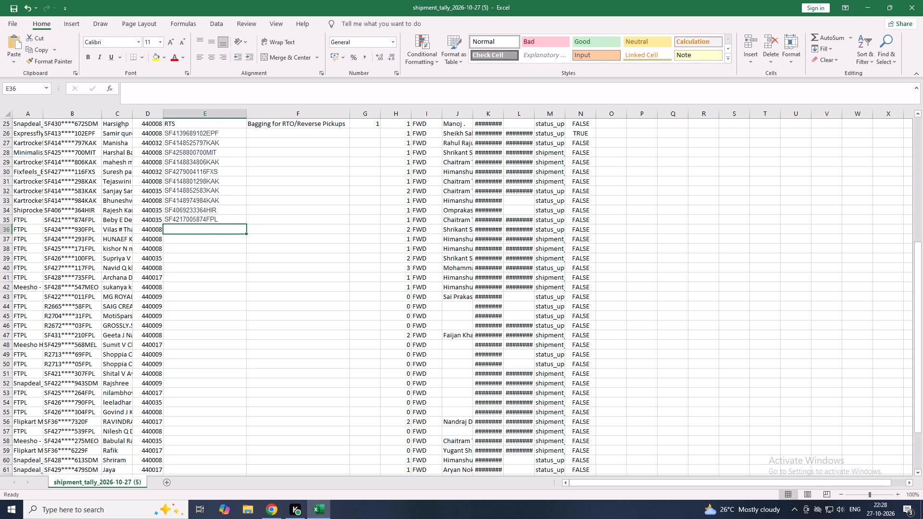
key("ctrl+v")
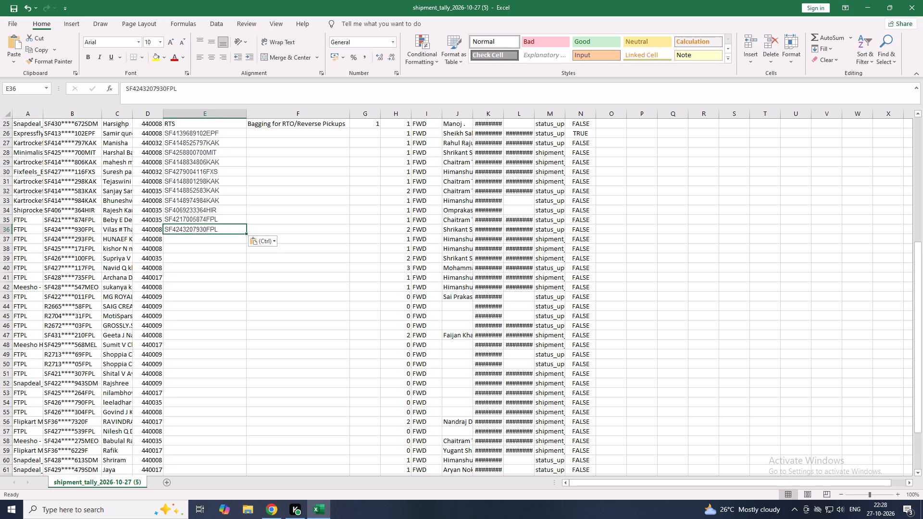
triple_click(86, 240)
left_click(86, 239)
key("ctrl+c")
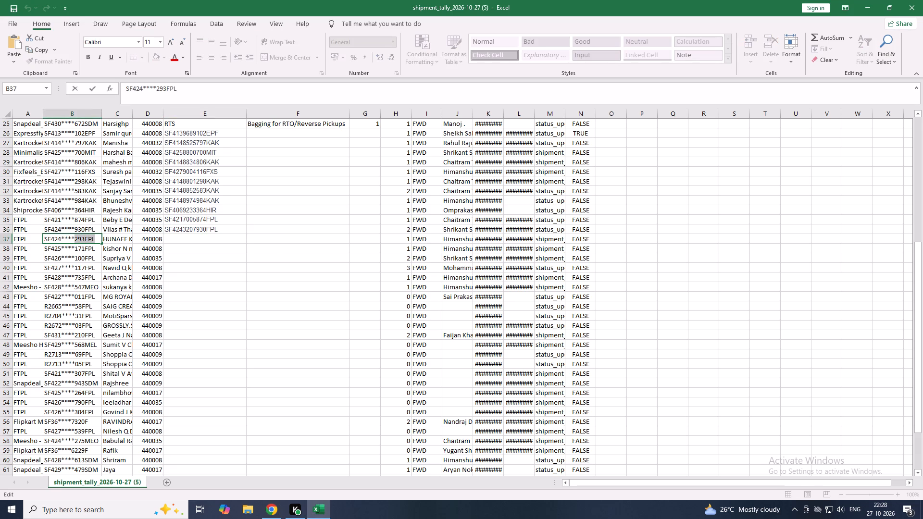
key("alt+Tab")
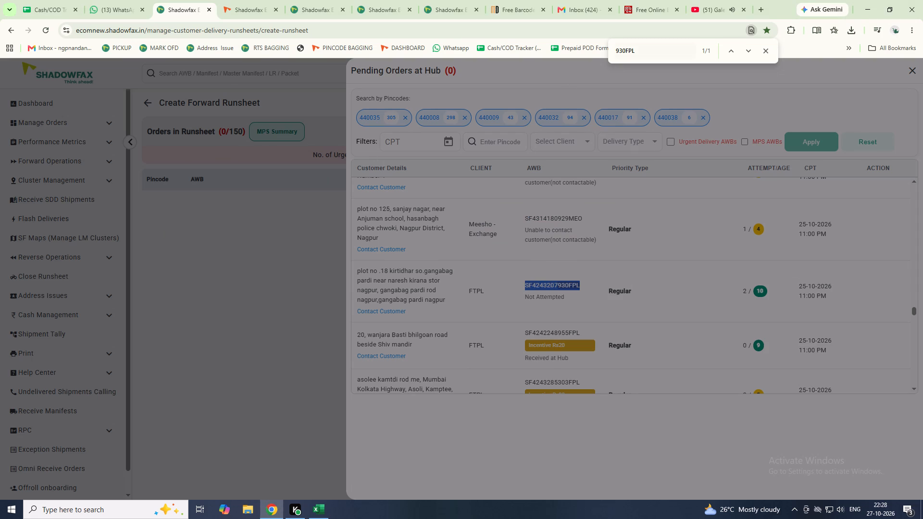
double_click(620, 58)
key("ctrl+v")
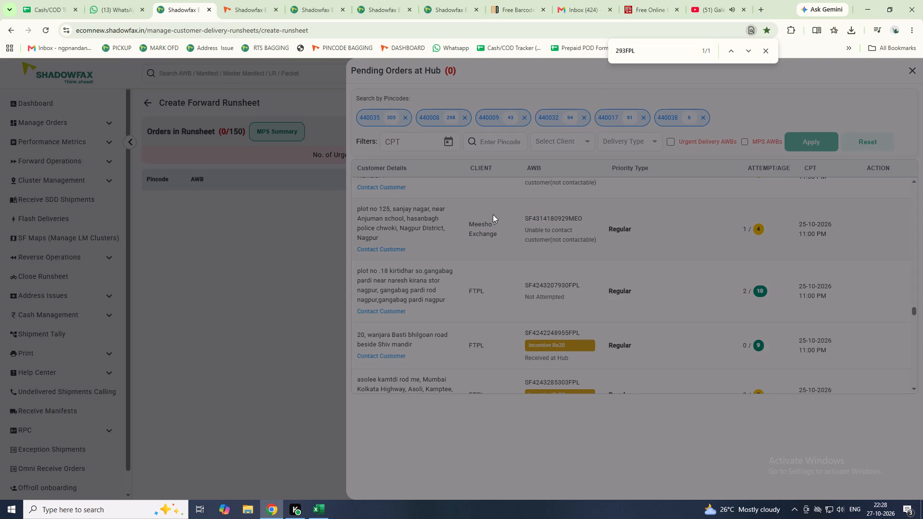
key("Return")
double_click(531, 284)
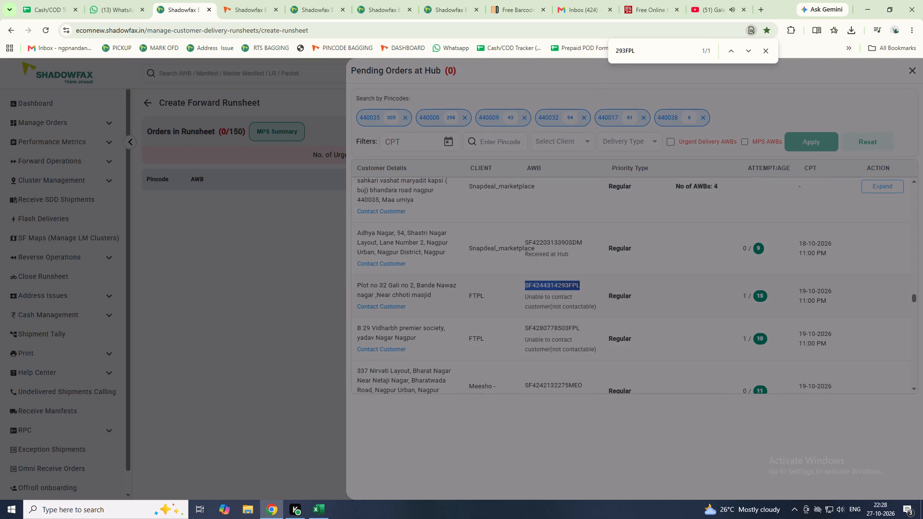
key("ctrl+c")
key("alt+Tab")
left_click(183, 238)
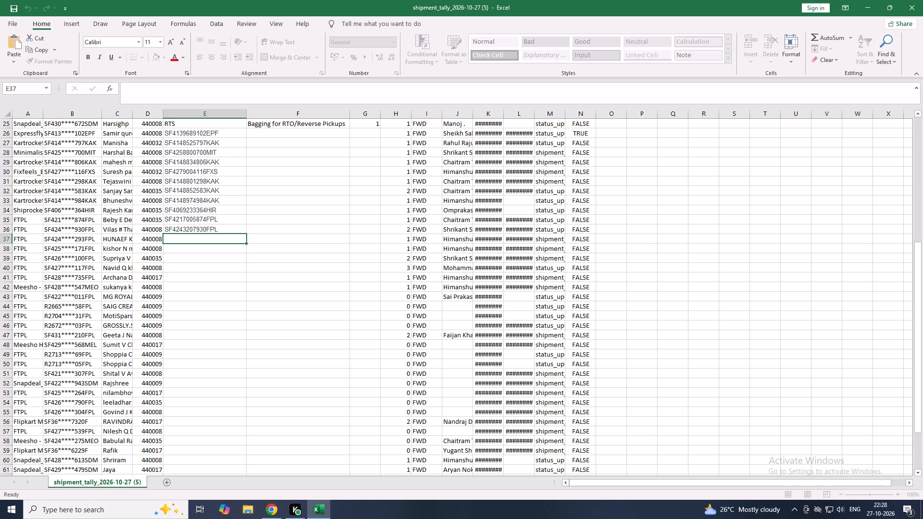
key("ctrl+v")
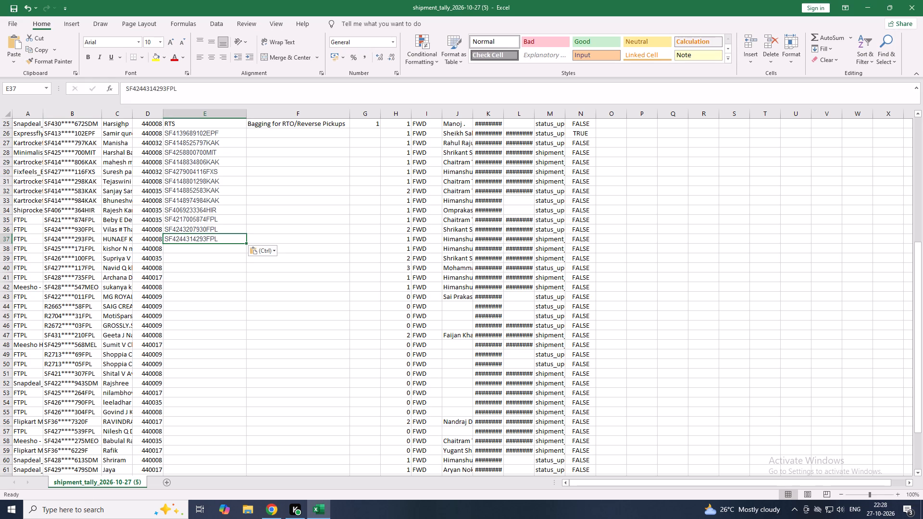
triple_click(88, 250)
left_click(88, 250)
key("ctrl+c")
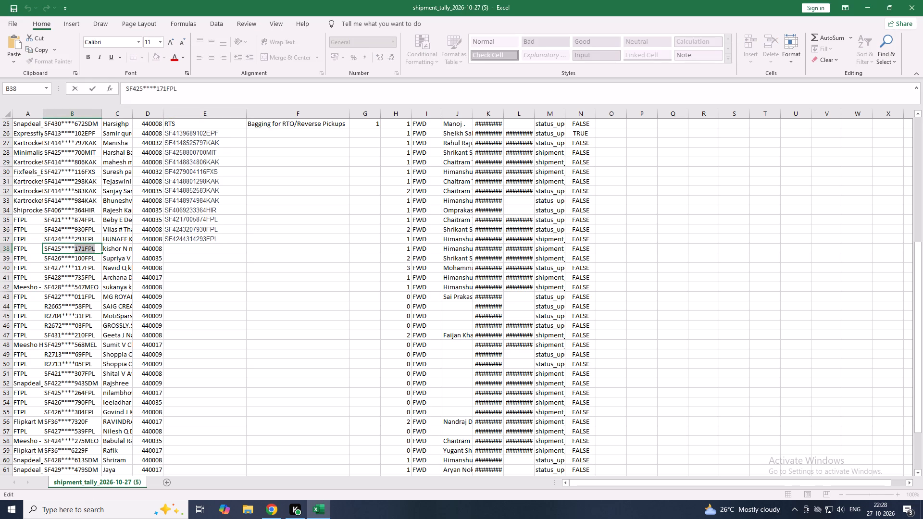
key("alt+Tab")
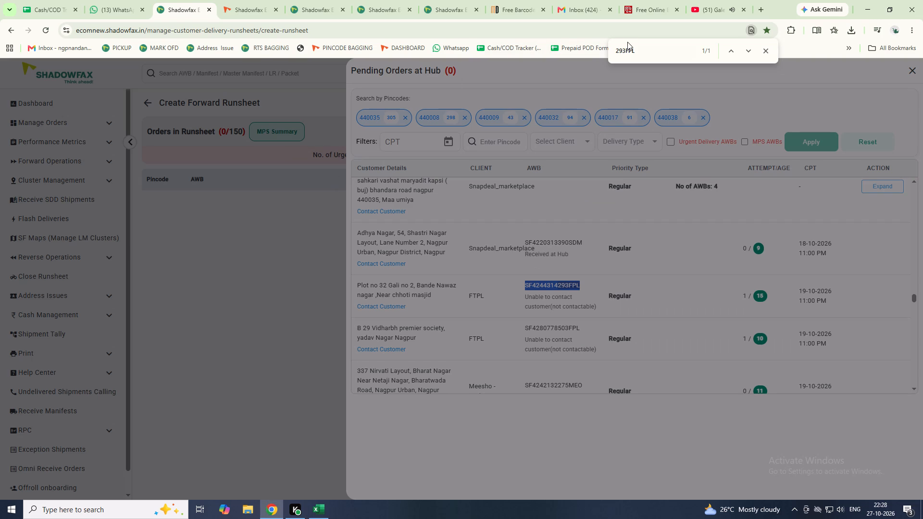
double_click(628, 42)
left_click(628, 47)
left_click(628, 50)
key("ctrl+v")
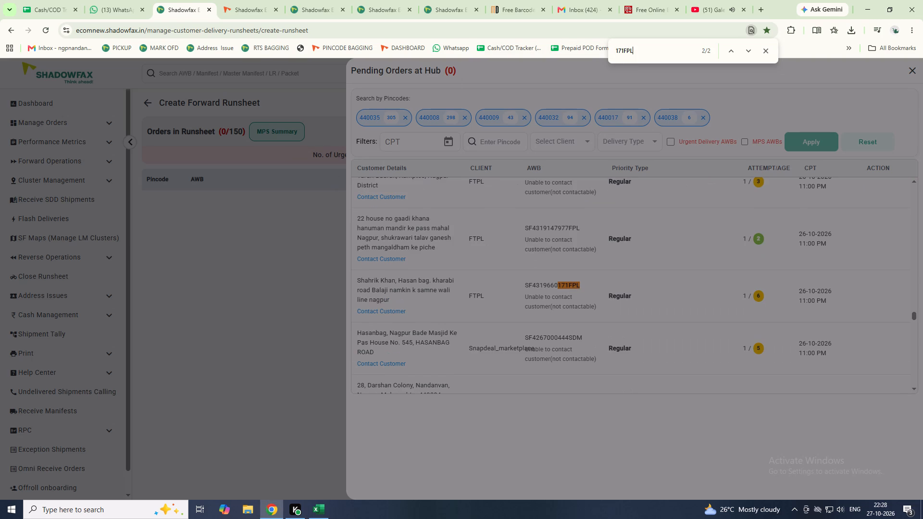
double_click(536, 283)
key("ctrl+c")
key("alt+Tab")
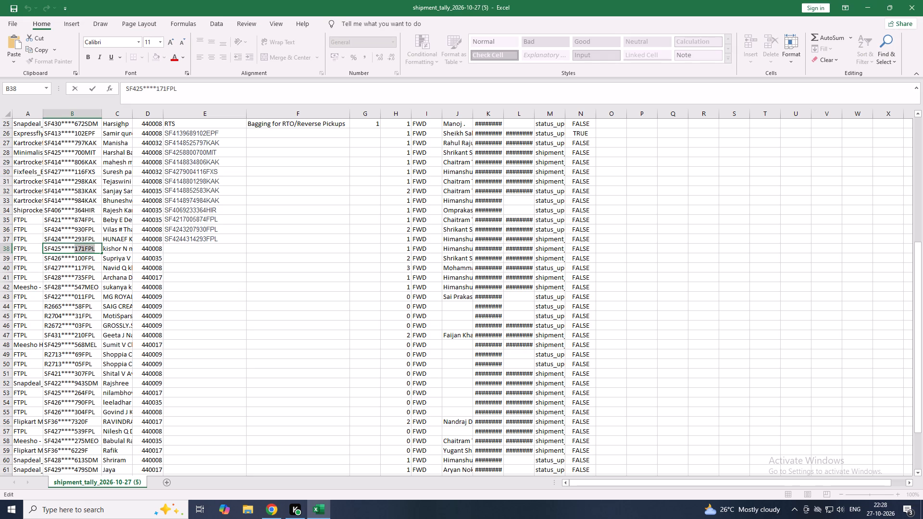
left_click(203, 247)
key("ctrl+v")
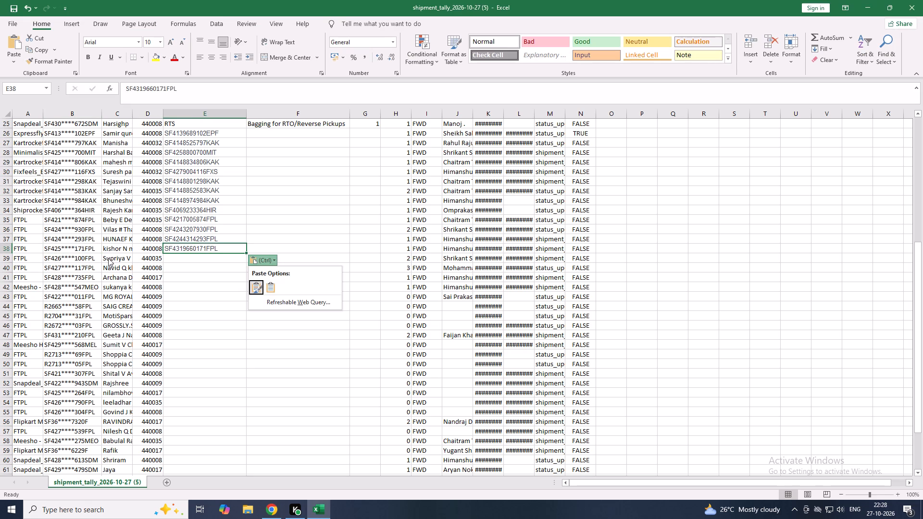
left_click(86, 253)
triple_click(87, 258)
left_click(87, 258)
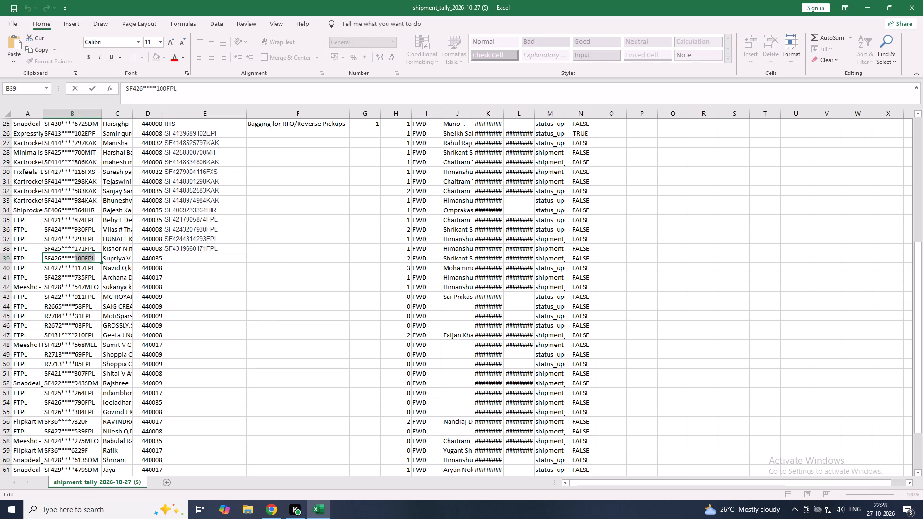
key("ctrl+c")
key("alt+Tab")
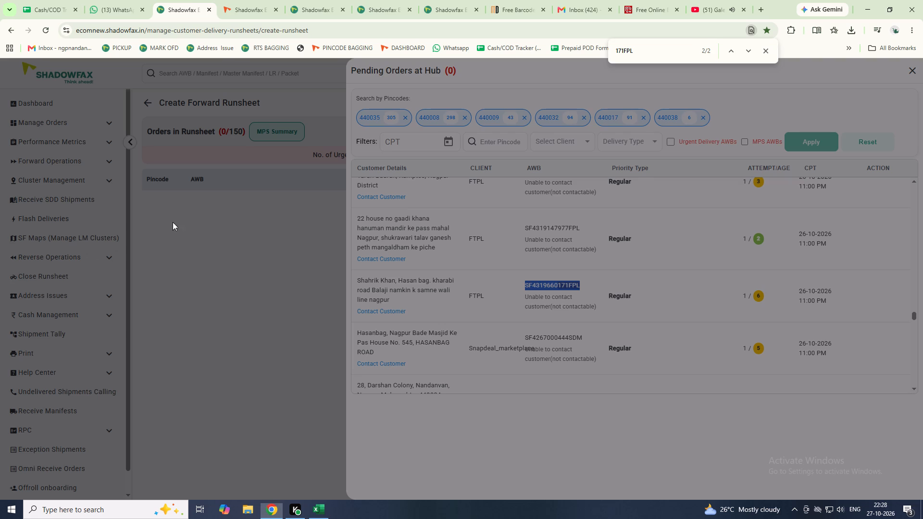
double_click(632, 52)
key("ctrl+v")
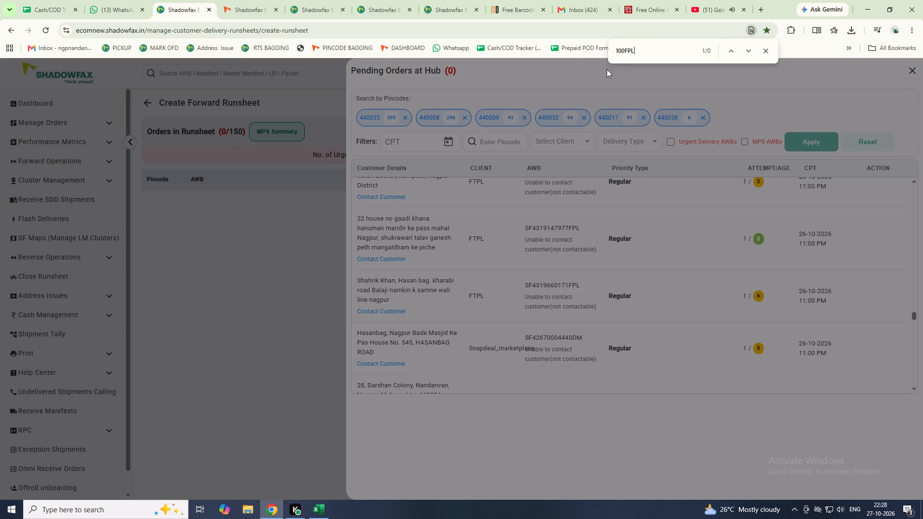
key("Return")
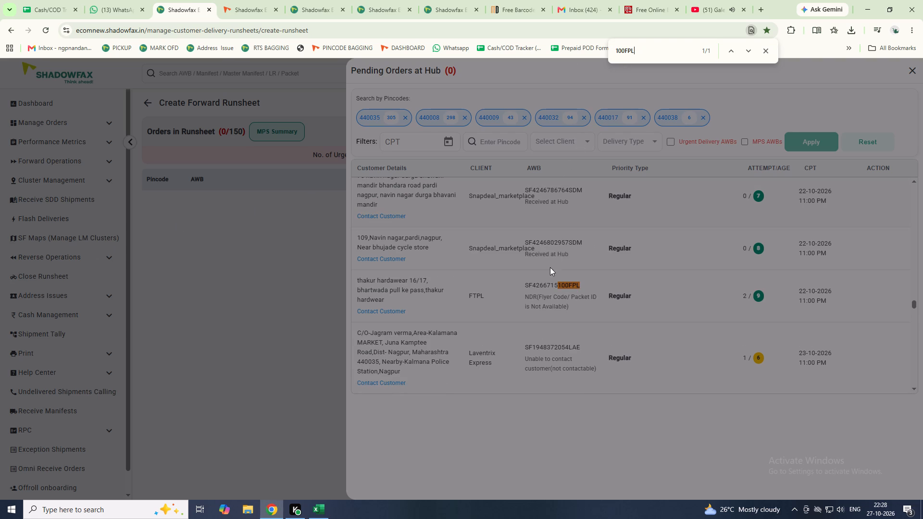
double_click(546, 284)
key("ctrl+c")
key("alt+Tab")
left_click(210, 260)
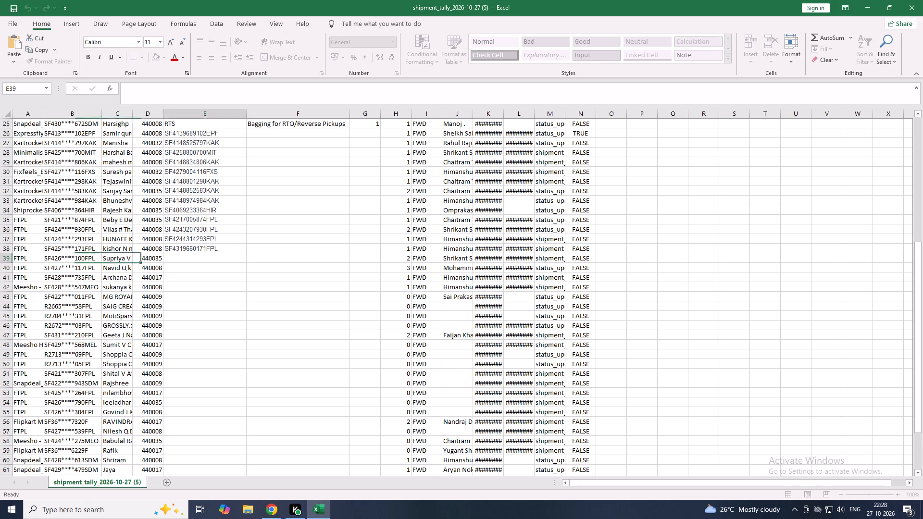
key("ctrl+v")
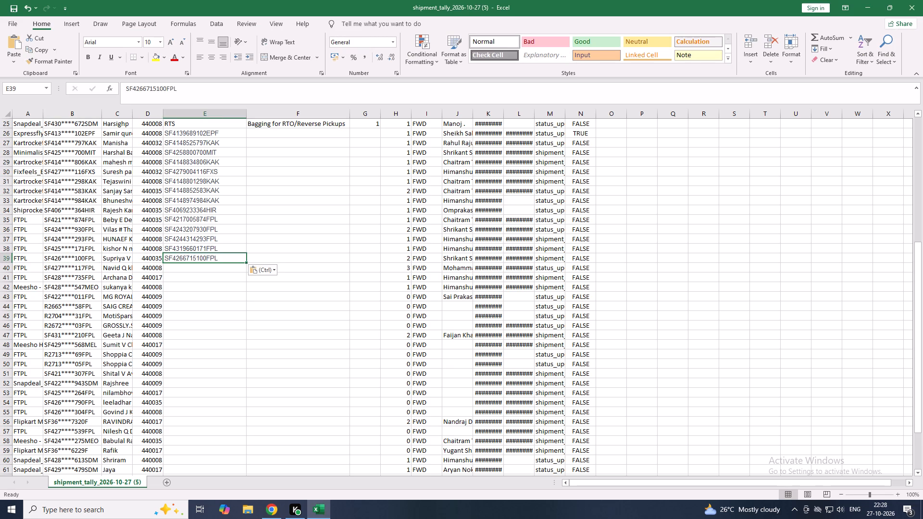
triple_click(78, 268)
left_click(78, 268)
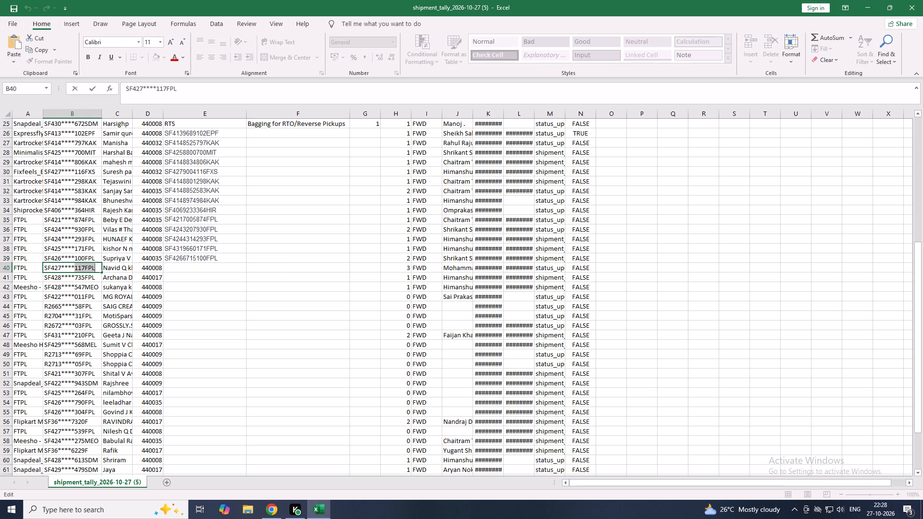
key("ctrl+c")
key("alt+Tab")
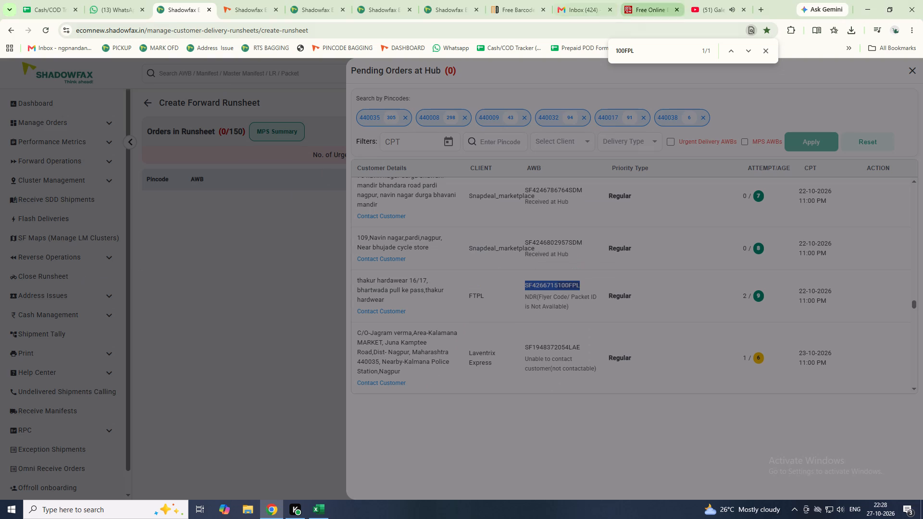
double_click(614, 59)
key("ctrl+v")
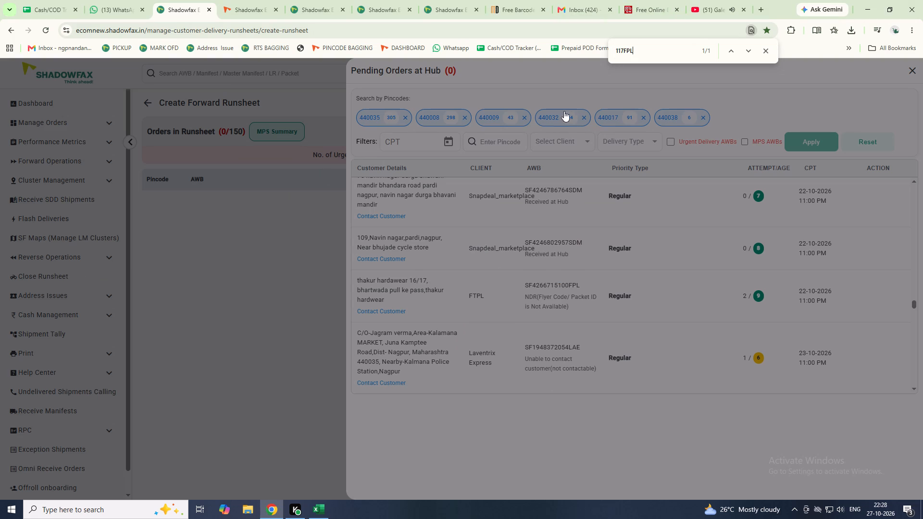
key("Return")
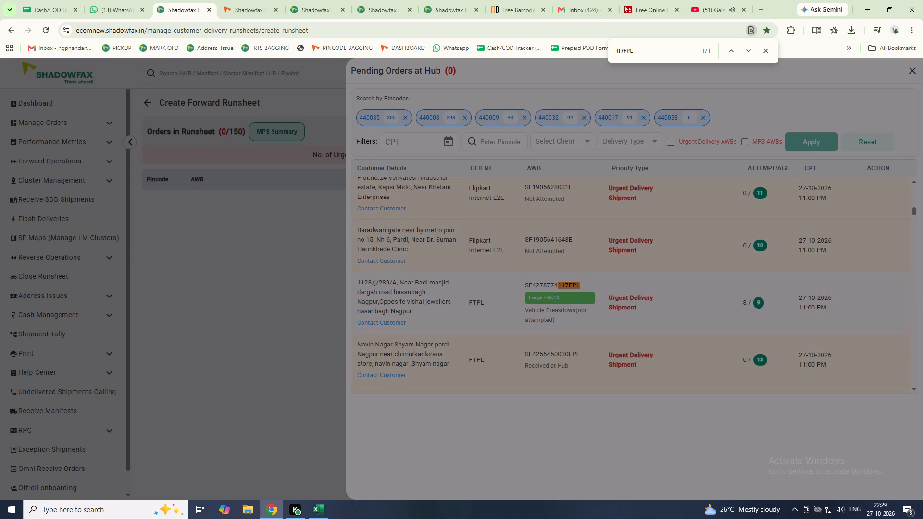
double_click(536, 285)
key("ctrl+c")
key("alt+Tab")
left_click(196, 270)
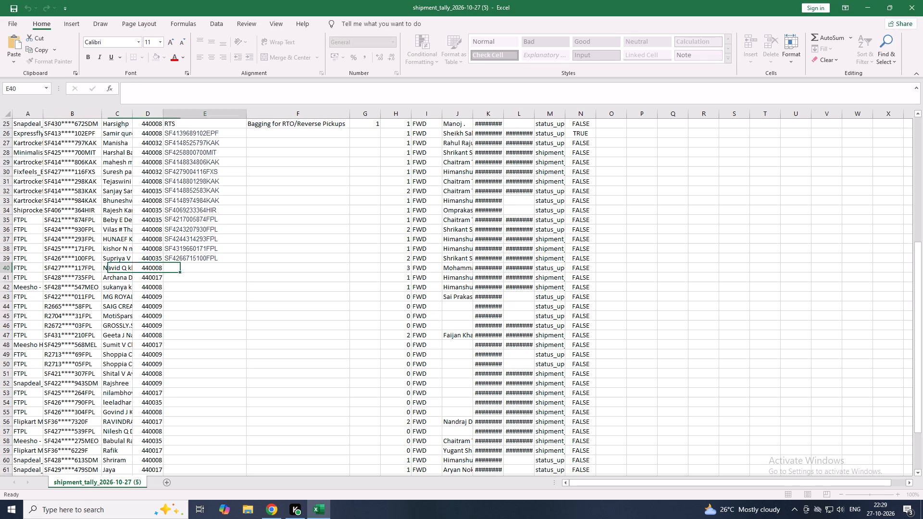
key("ctrl+v")
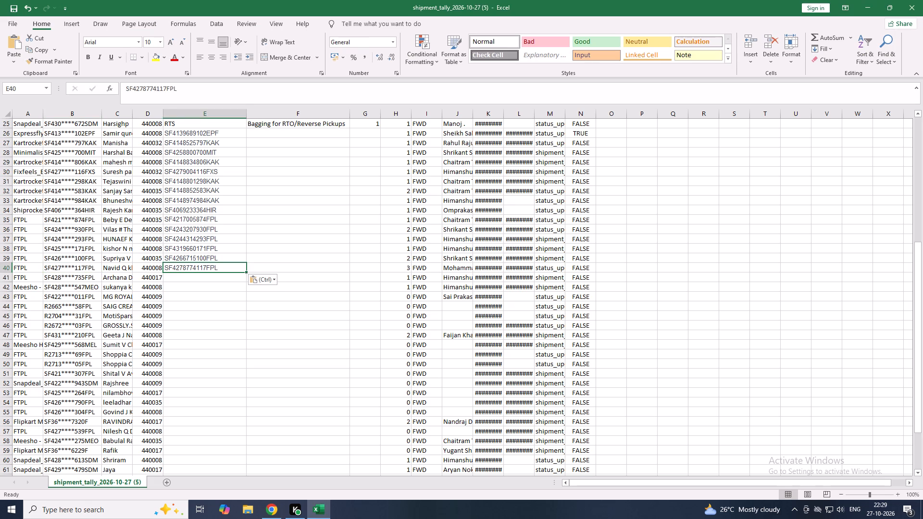
triple_click(83, 279)
scroll(86, 265, "up", 5)
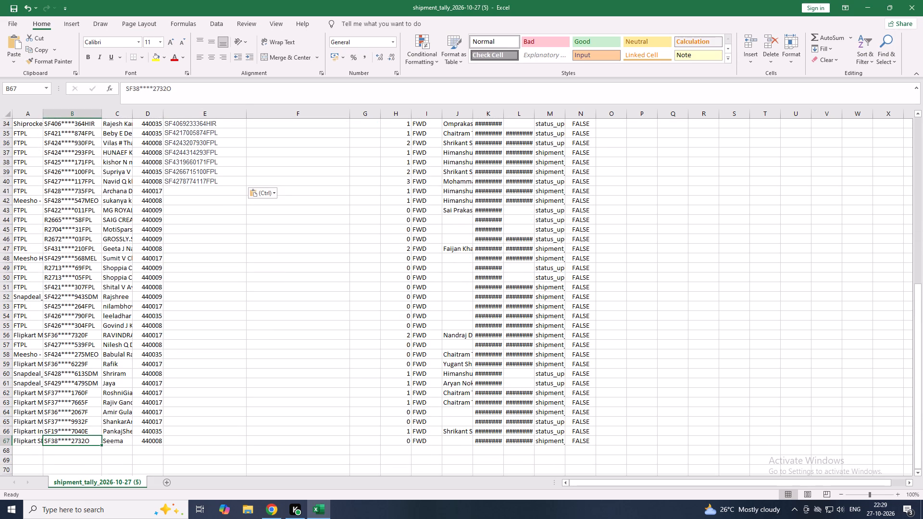
scroll(166, 251, "up", 2)
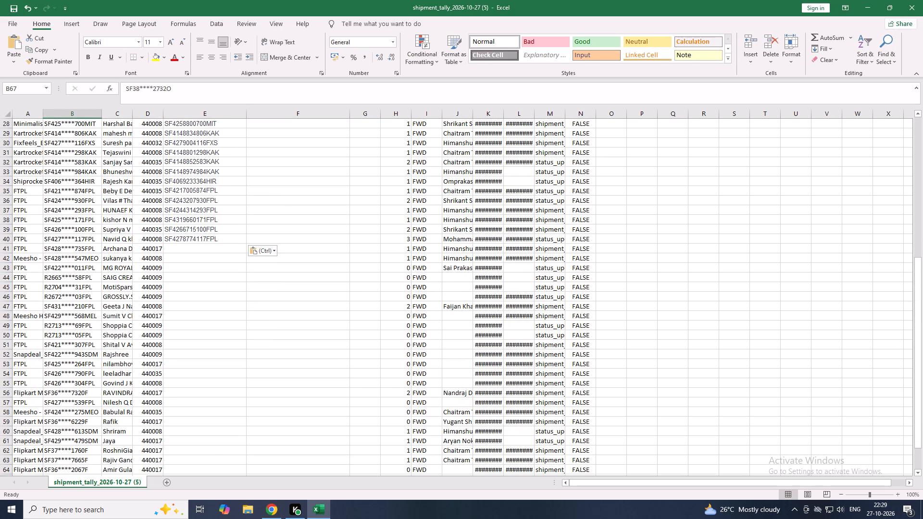
left_click(87, 247)
left_click(89, 246)
left_click(87, 246)
triple_click(88, 248)
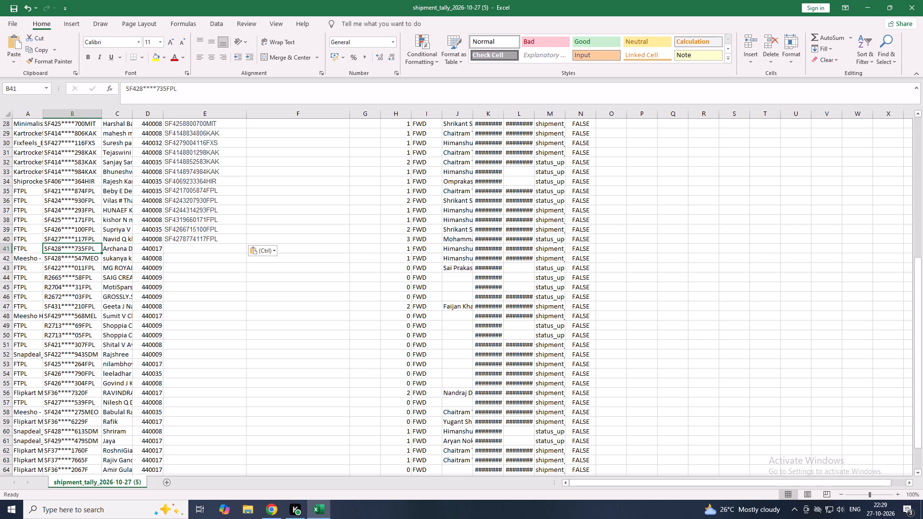
double_click(90, 248)
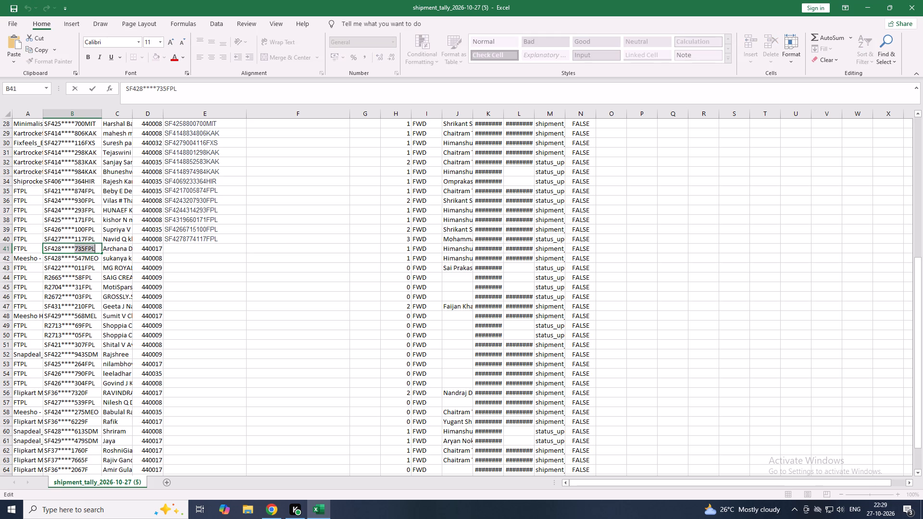
key("ctrl+c")
key("alt+Tab")
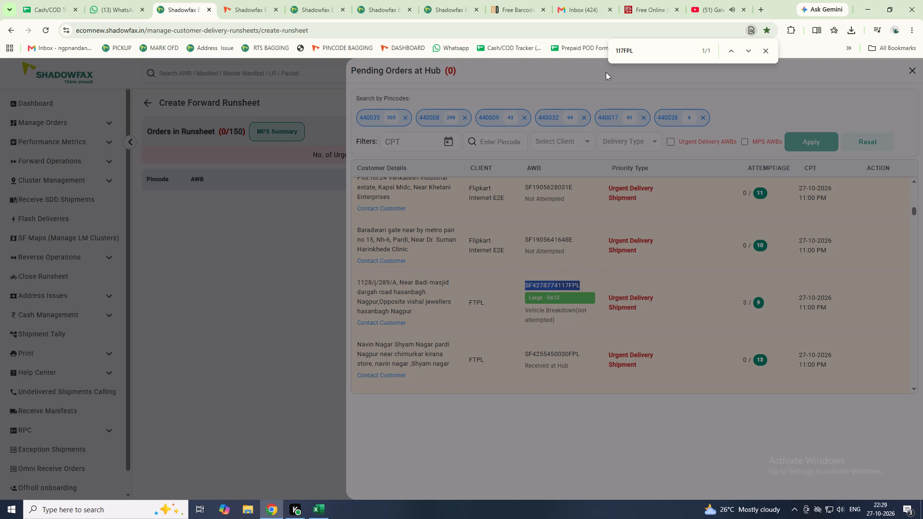
double_click(621, 52)
key("ctrl+v")
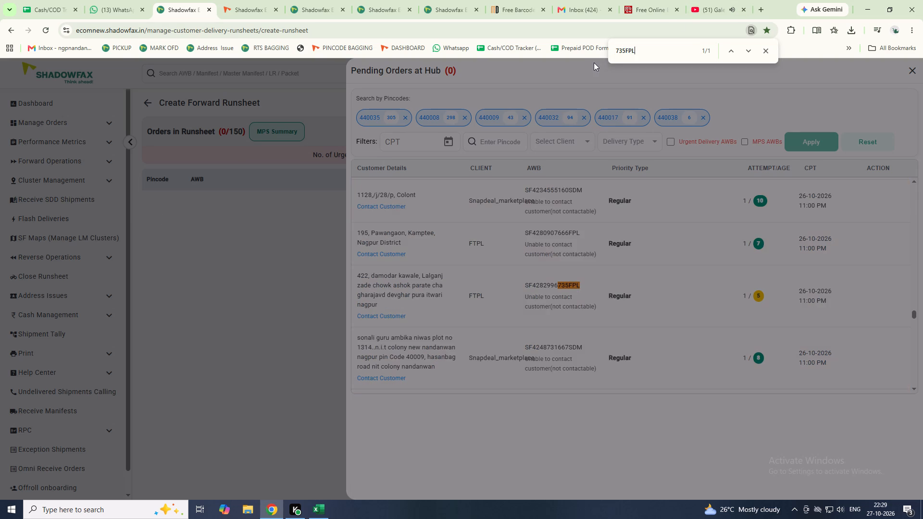
double_click(547, 282)
double_click(544, 283)
key("ctrl+c")
key("alt+Tab")
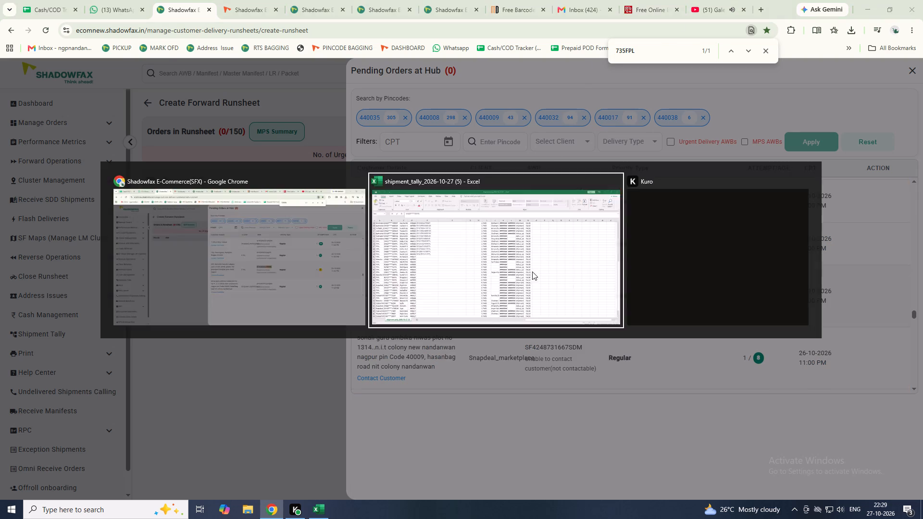
left_click(224, 249)
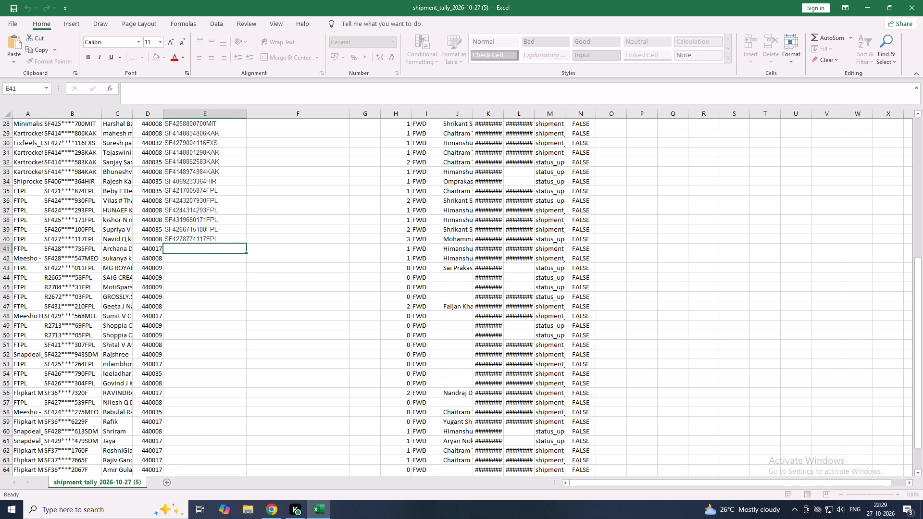
key("ctrl+v")
triple_click(85, 260)
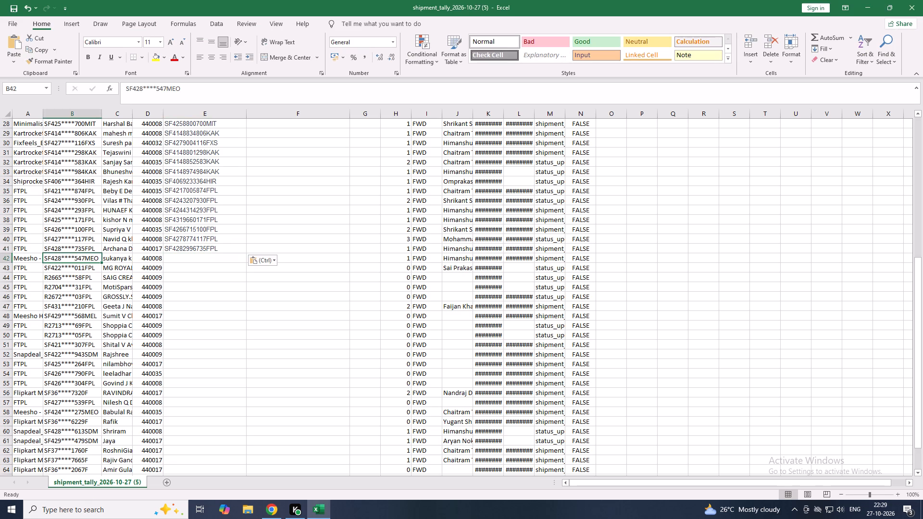
left_click(85, 259)
double_click(86, 259)
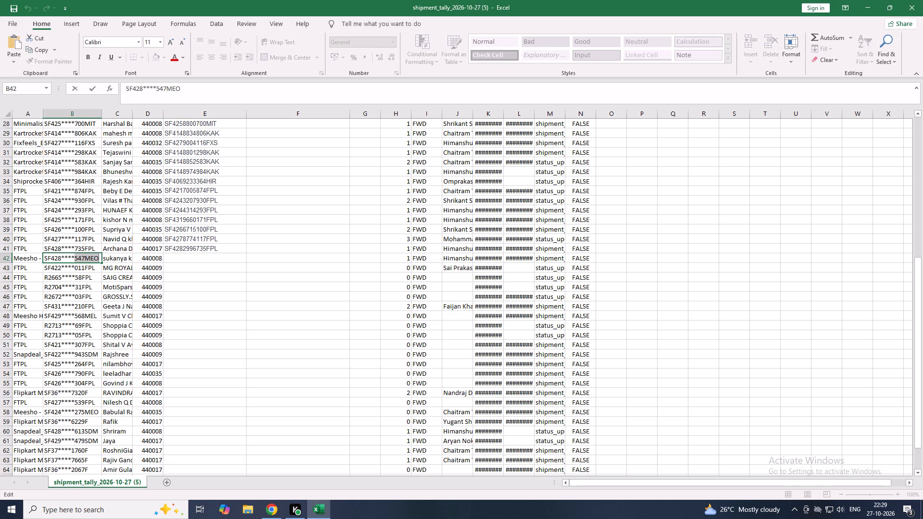
key("ctrl+c")
key("alt+Tab")
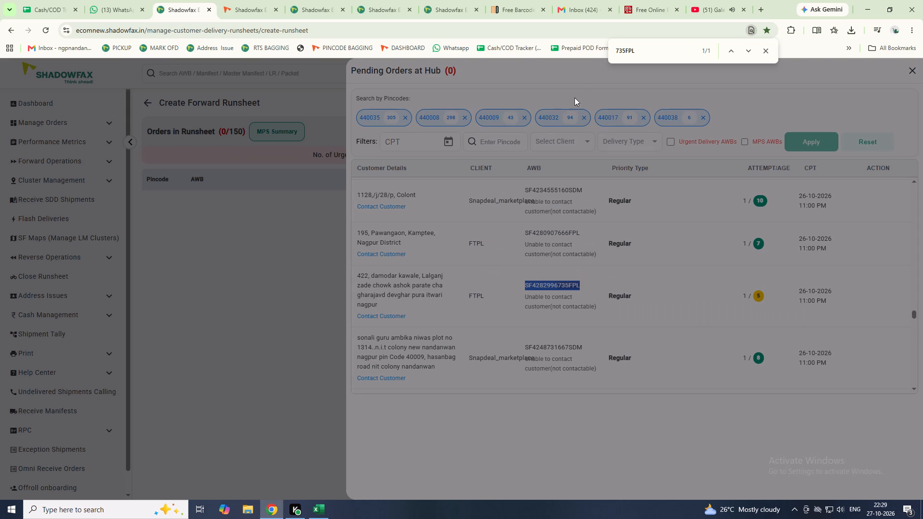
double_click(625, 49)
key("ctrl+v")
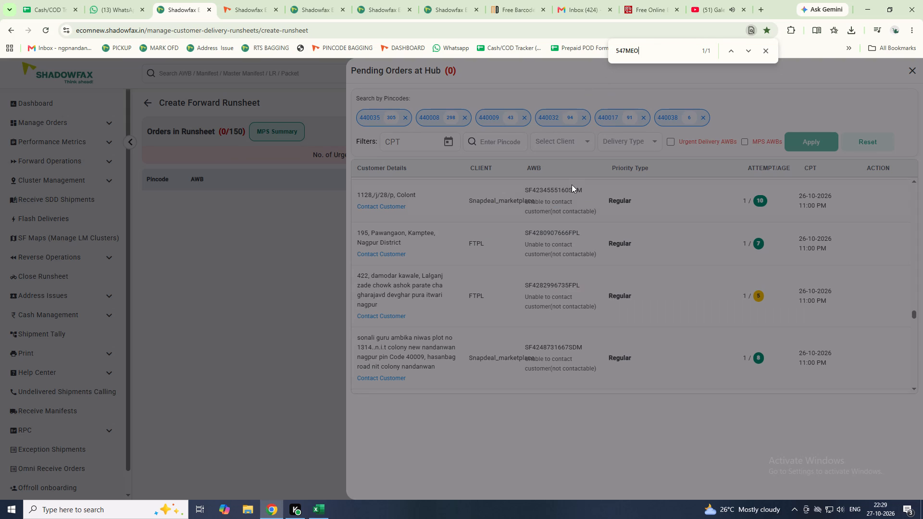
key("Return")
double_click(538, 282)
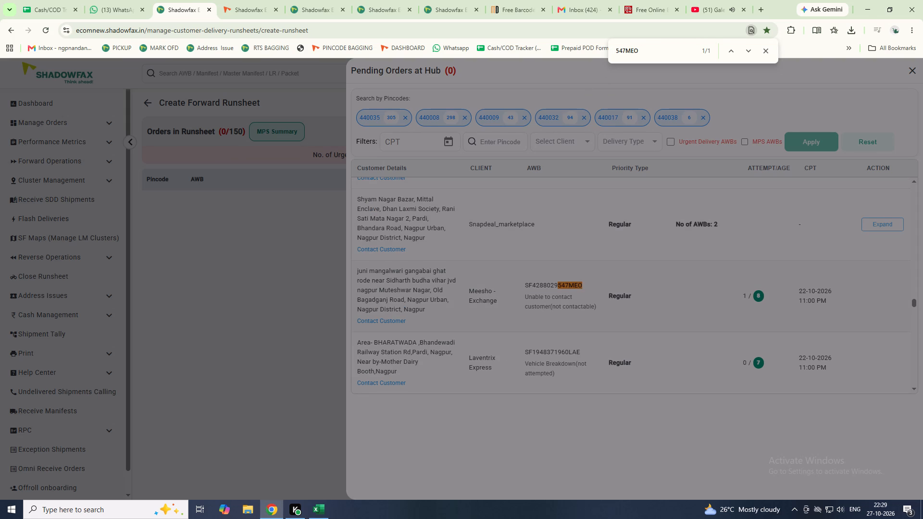
key("ctrl+c")
key("alt+Tab")
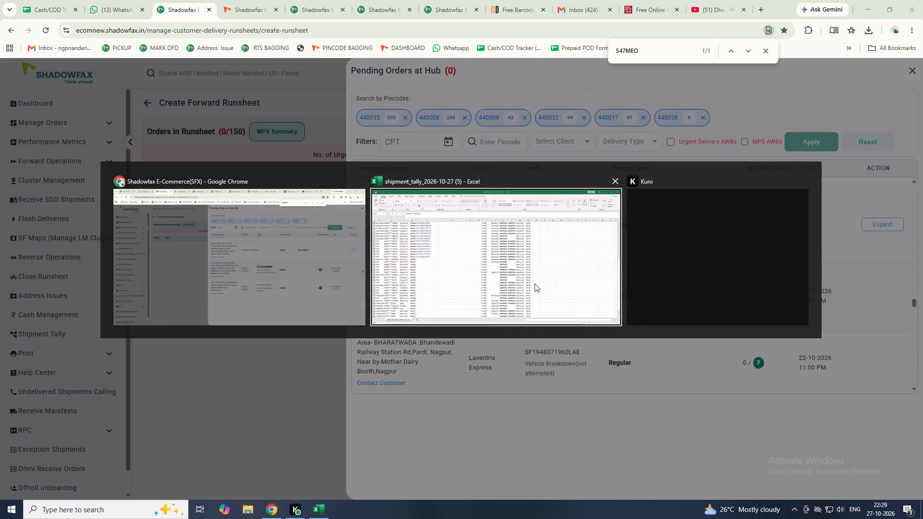
left_click(207, 259)
key("ctrl+v")
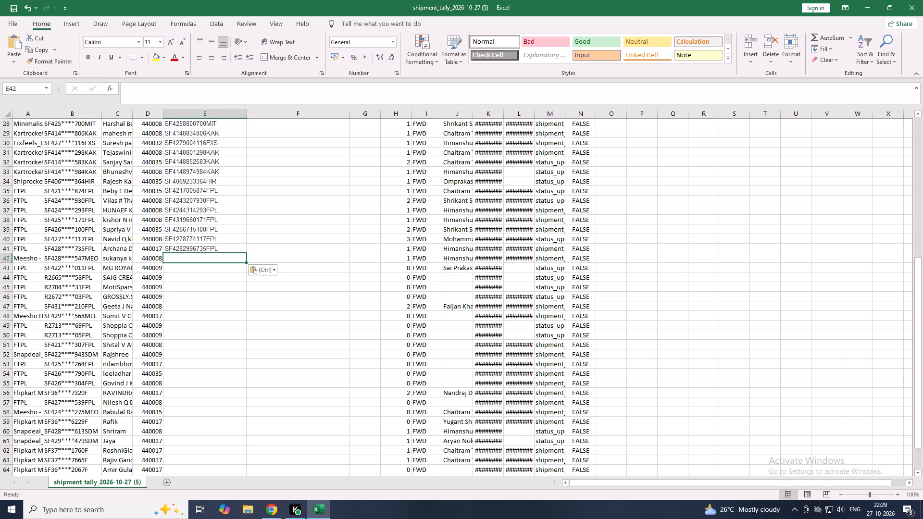
key("Return")
triple_click(79, 266)
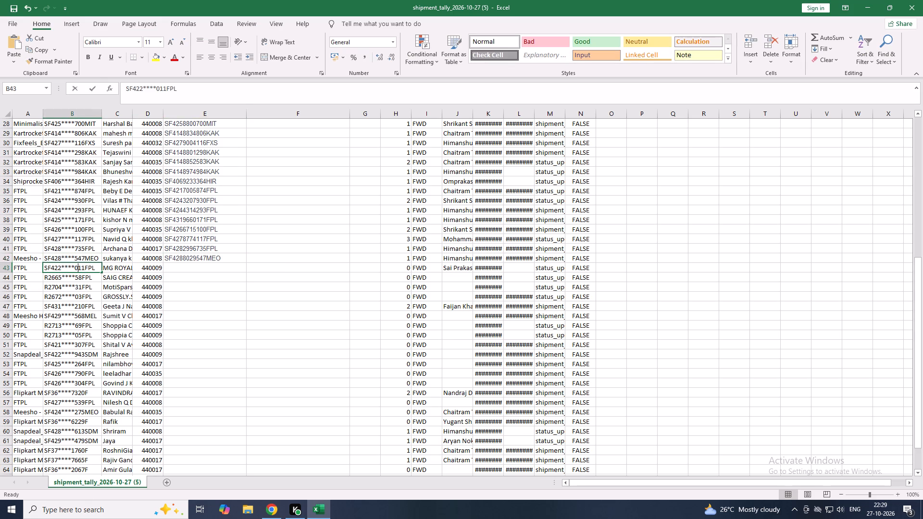
left_click(79, 266)
key("ctrl+c")
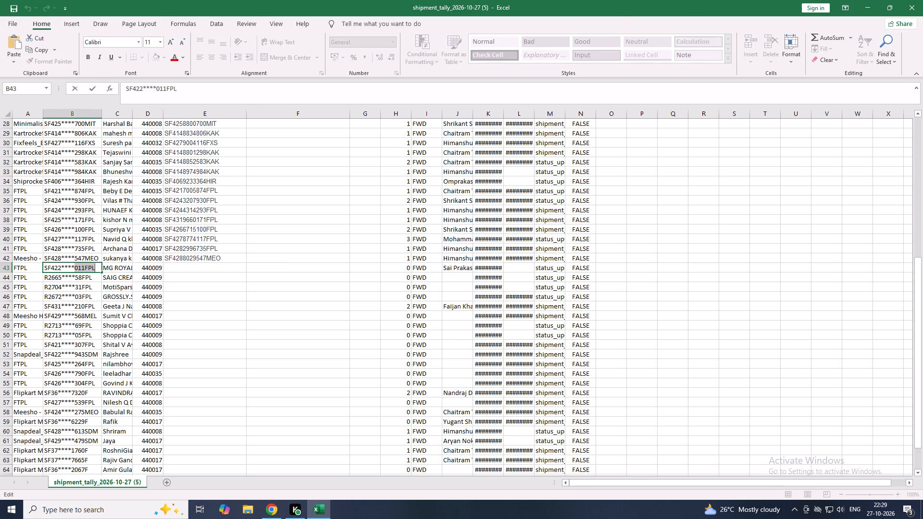
key("alt+Tab")
double_click(633, 52)
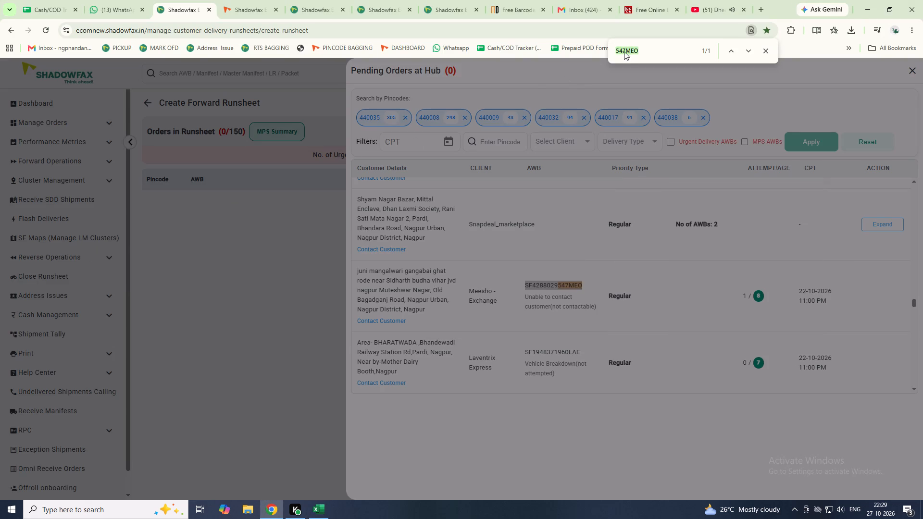
key("ctrl+v")
double_click(539, 279)
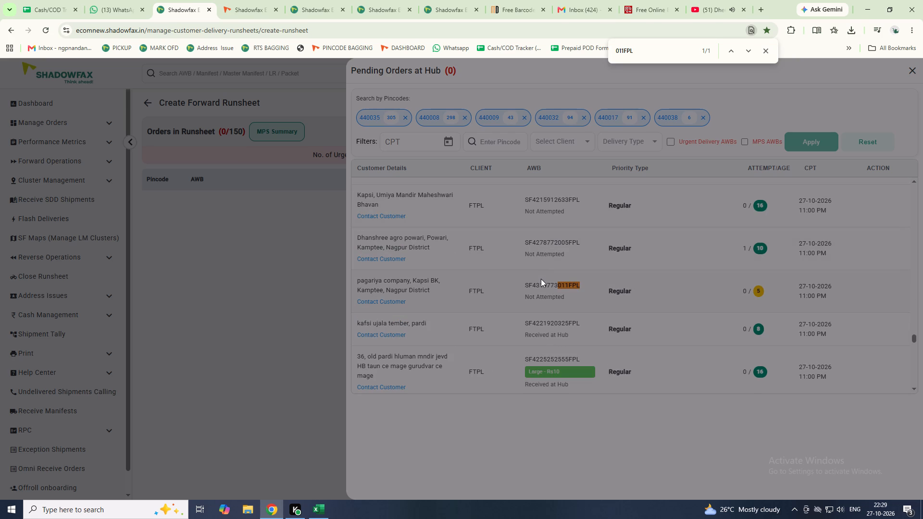
double_click(540, 281)
key("ctrl+c")
key("alt+Tab")
left_click(207, 268)
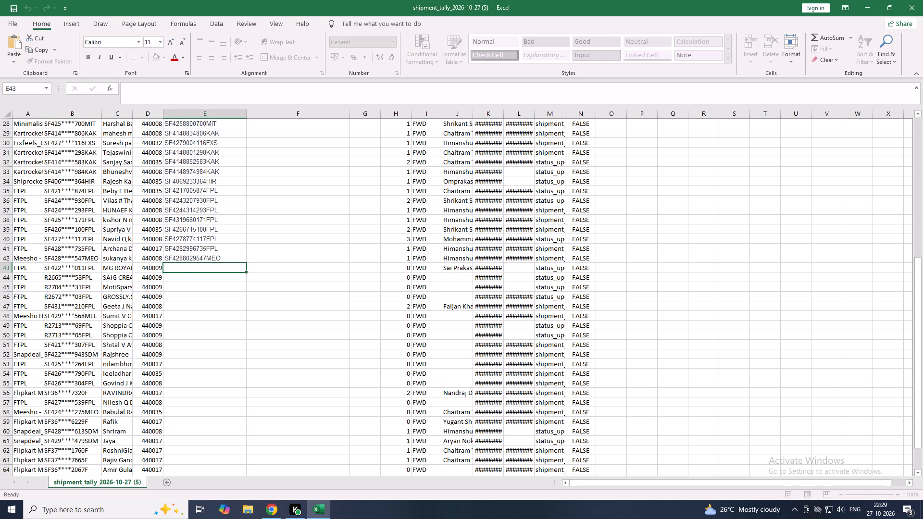
key("ctrl+v")
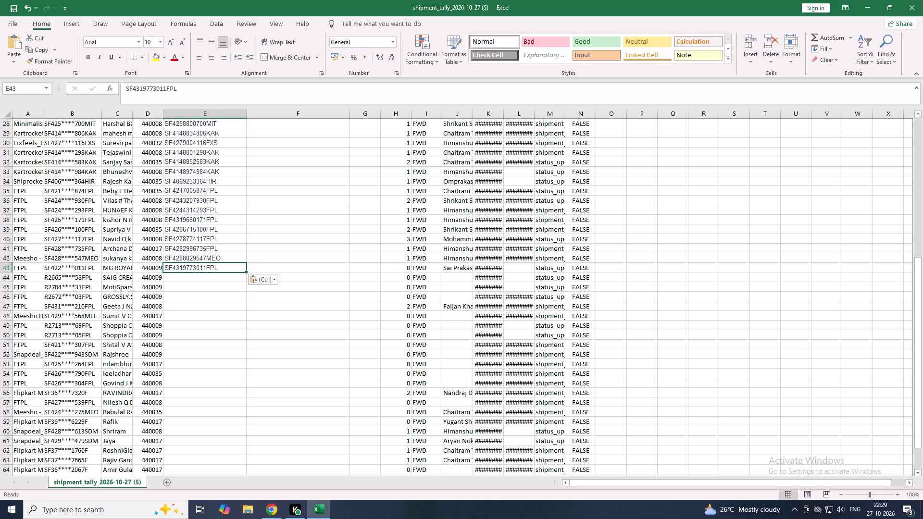
triple_click(85, 278)
scroll(121, 293, "up", 5)
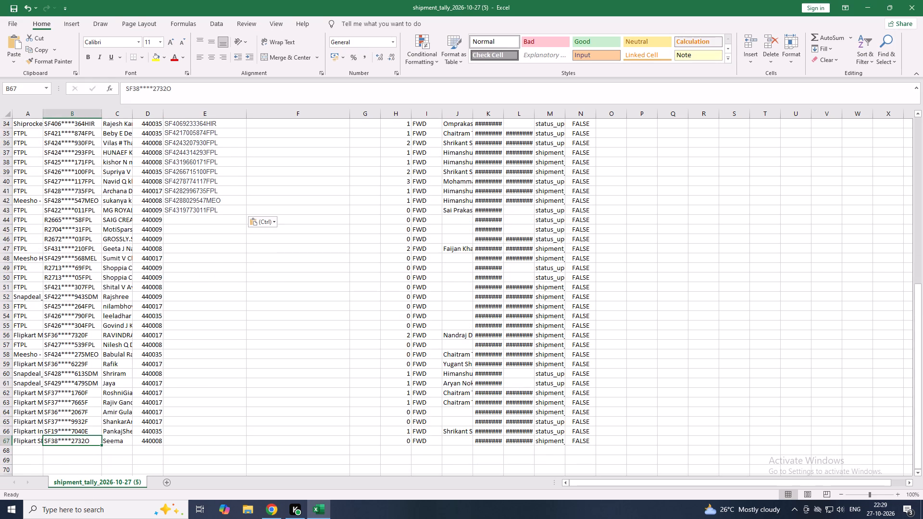
scroll(182, 281, "up", 6)
scroll(188, 294, "down", 1)
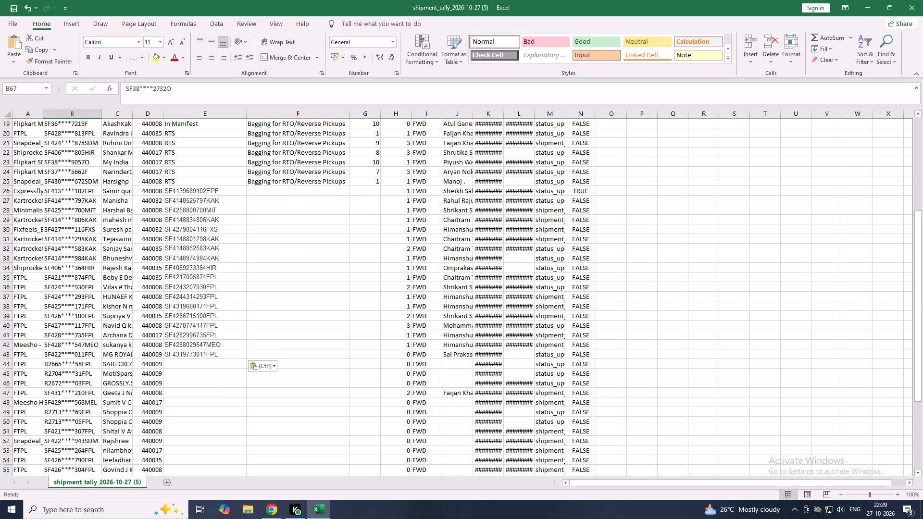
left_click(82, 362)
triple_click(82, 362)
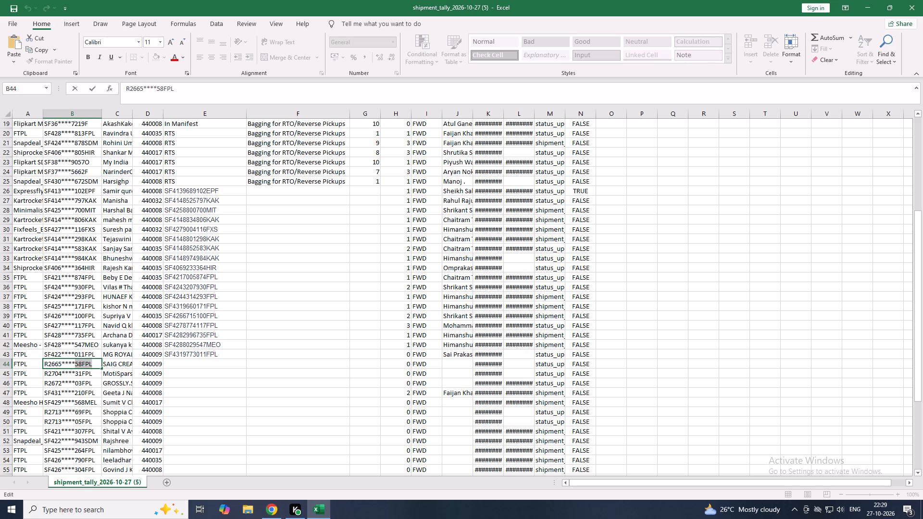
key("ctrl+c")
key("alt+Tab")
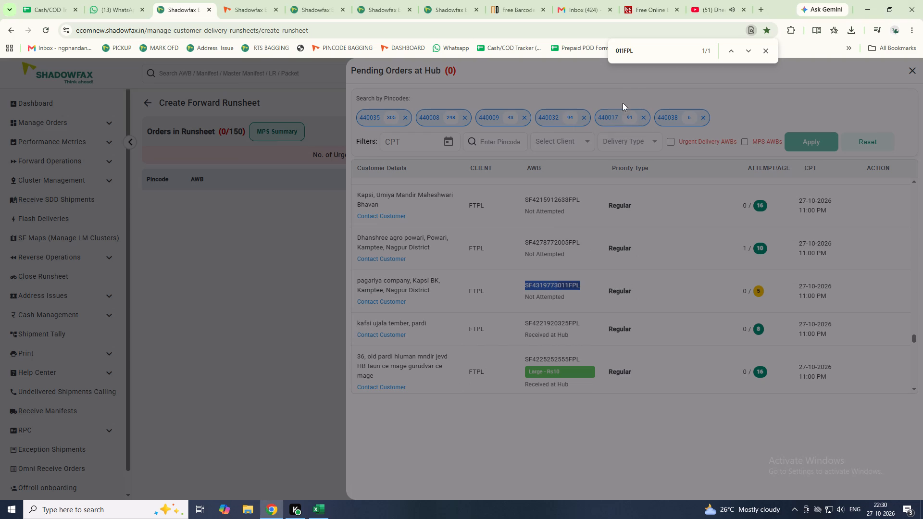
double_click(632, 55)
key("ctrl+v")
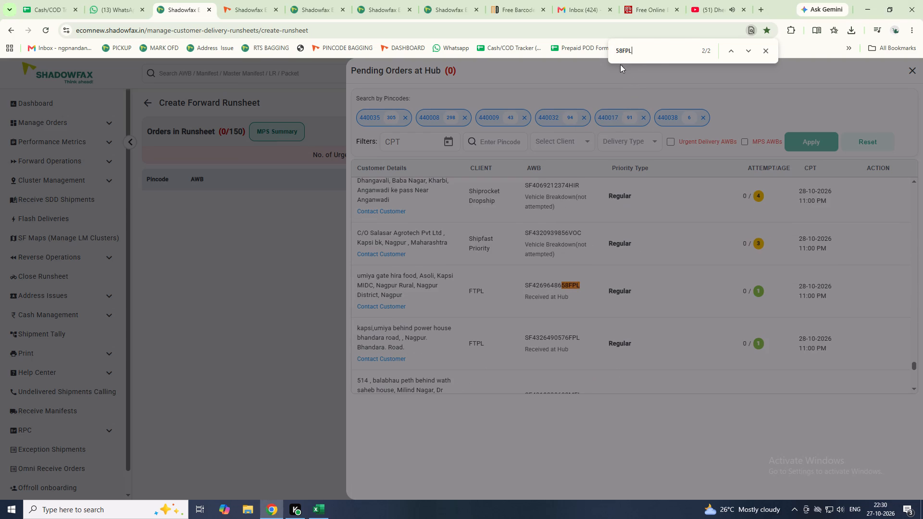
scroll(643, 62, "down", 2)
double_click(542, 283)
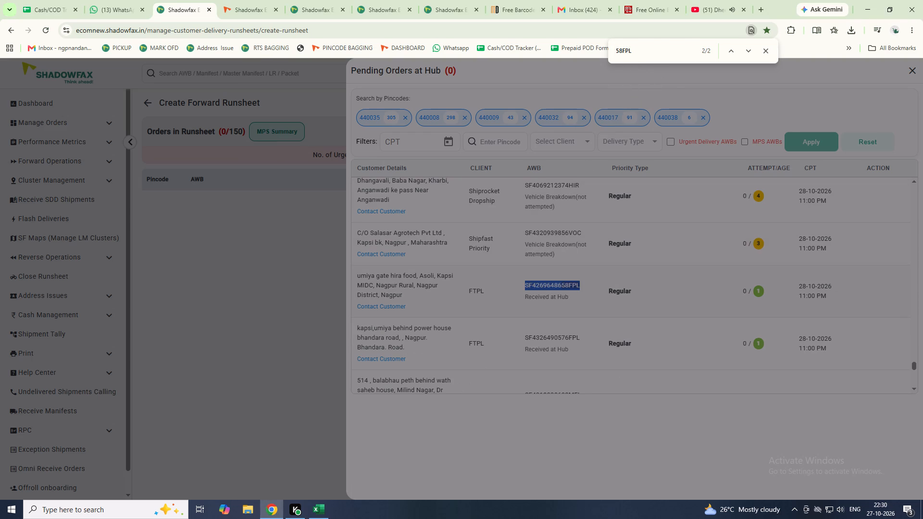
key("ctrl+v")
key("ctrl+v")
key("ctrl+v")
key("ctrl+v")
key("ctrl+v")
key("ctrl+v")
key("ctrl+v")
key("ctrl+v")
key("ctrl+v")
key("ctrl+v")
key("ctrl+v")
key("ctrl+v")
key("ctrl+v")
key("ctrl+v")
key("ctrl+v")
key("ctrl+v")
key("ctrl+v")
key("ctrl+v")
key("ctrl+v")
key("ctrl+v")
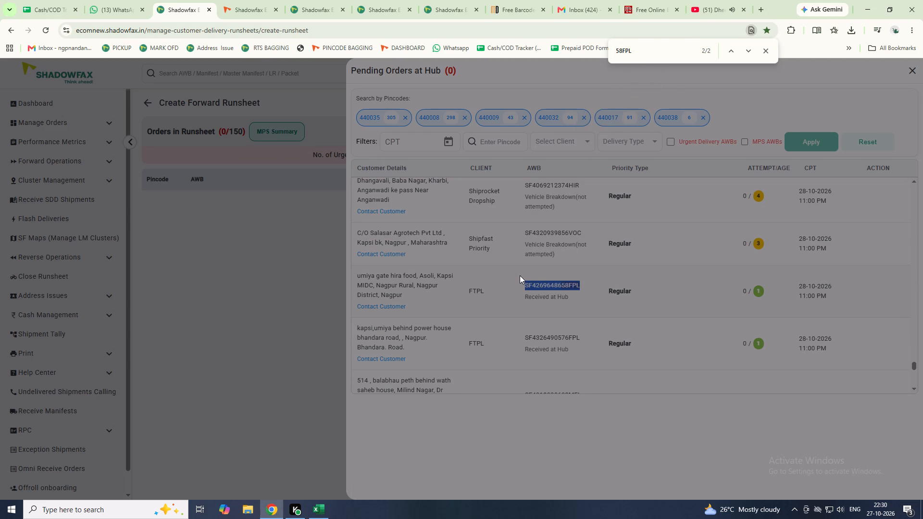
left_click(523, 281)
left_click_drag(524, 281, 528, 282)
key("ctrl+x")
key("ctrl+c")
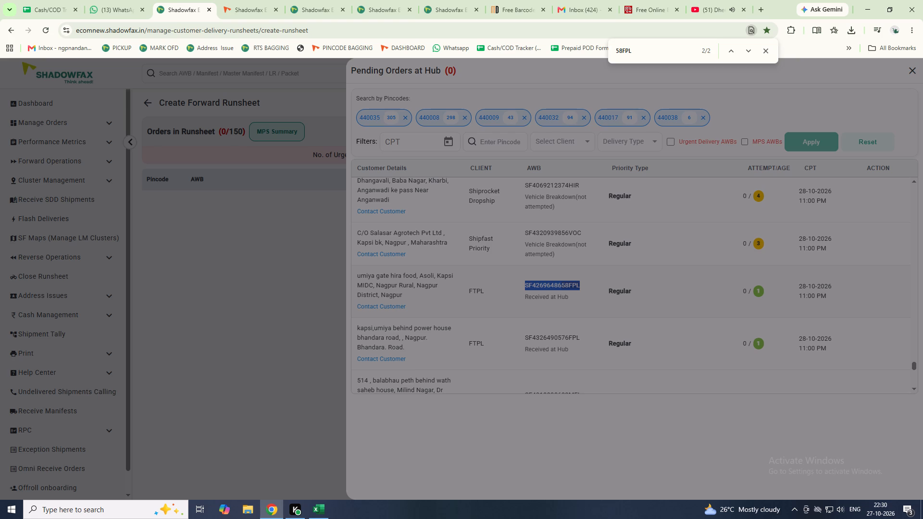
double_click(532, 280)
key("ctrl+c")
key("alt+Tab")
left_click(211, 364)
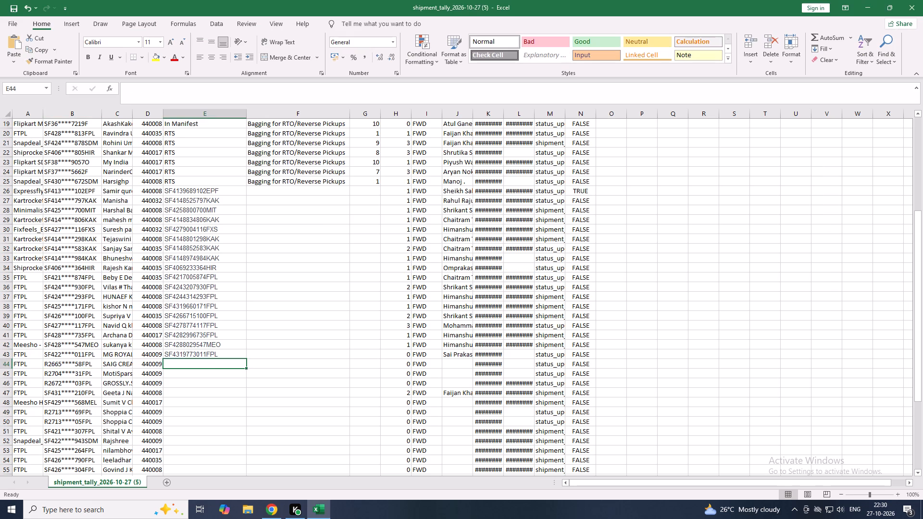
key("ctrl+v")
scroll(144, 283, "down", 4)
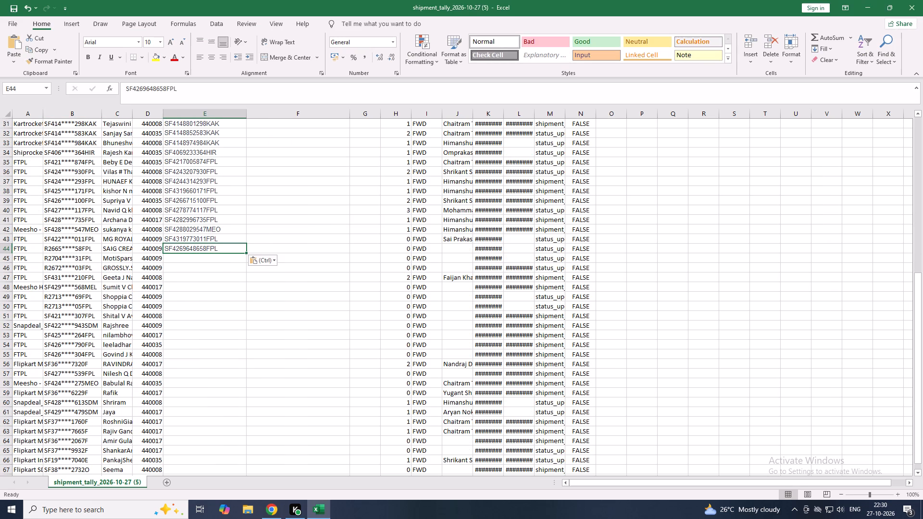
left_click(78, 259)
triple_click(78, 259)
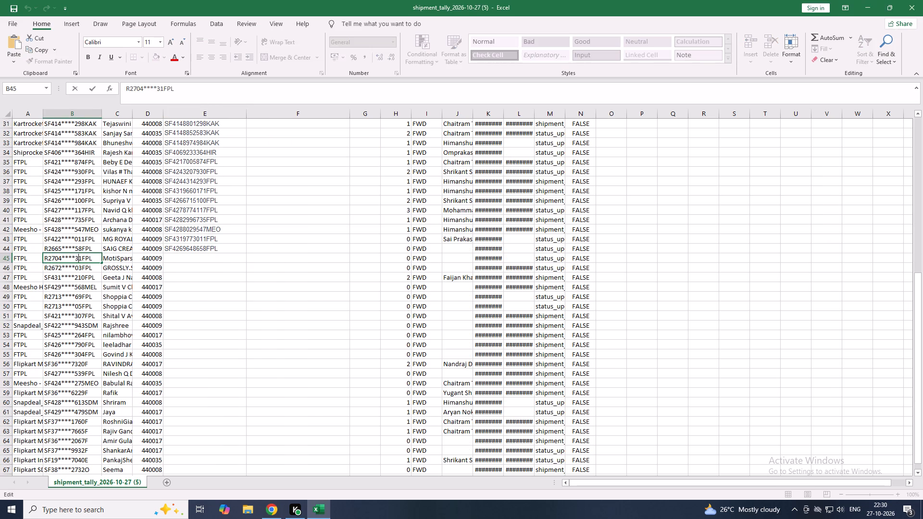
key("ctrl+c")
key("alt+Tab")
double_click(624, 55)
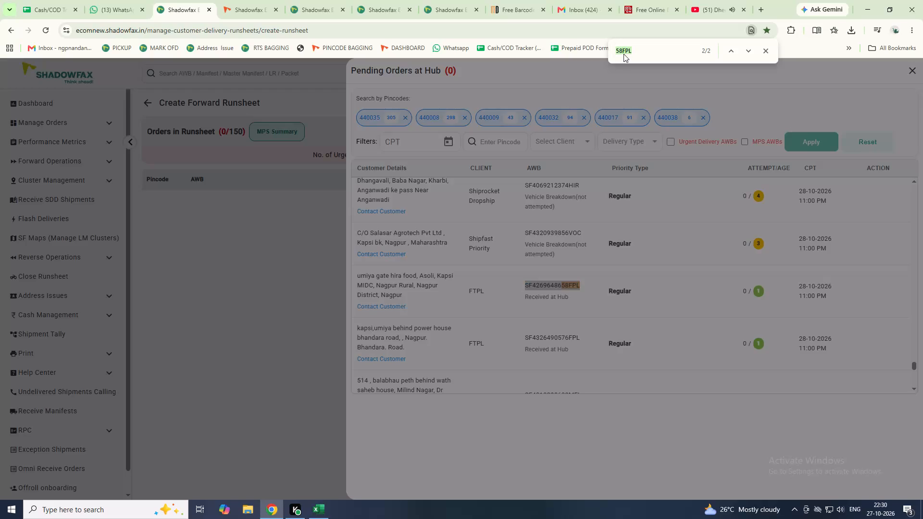
key("ctrl+v")
key("Return")
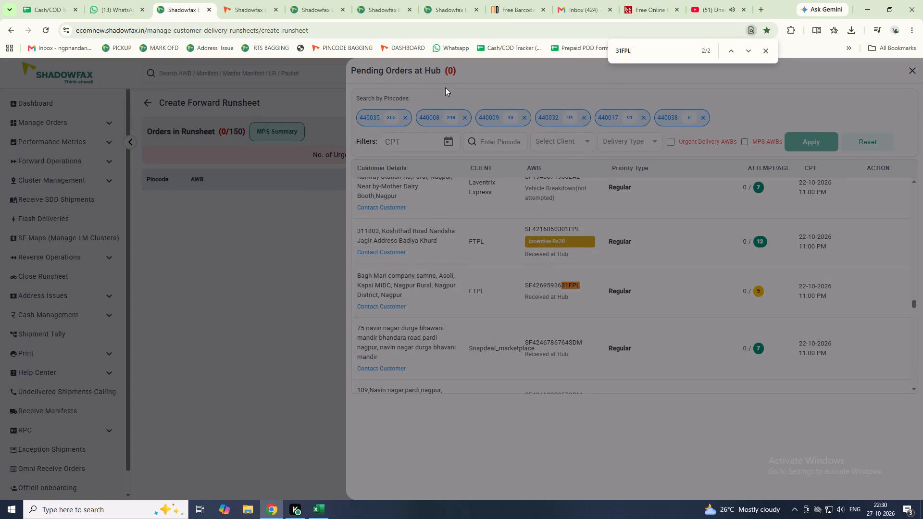
double_click(537, 281)
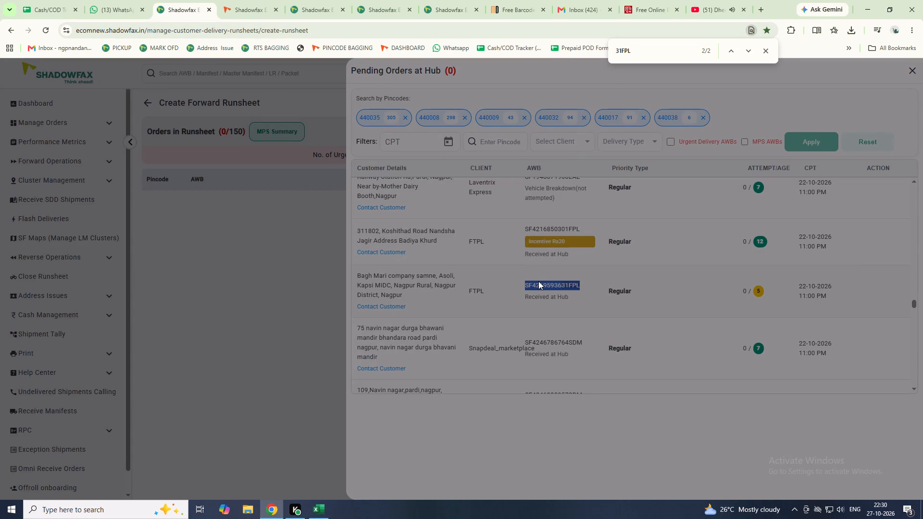
key("ctrl+c")
key("alt+Tab")
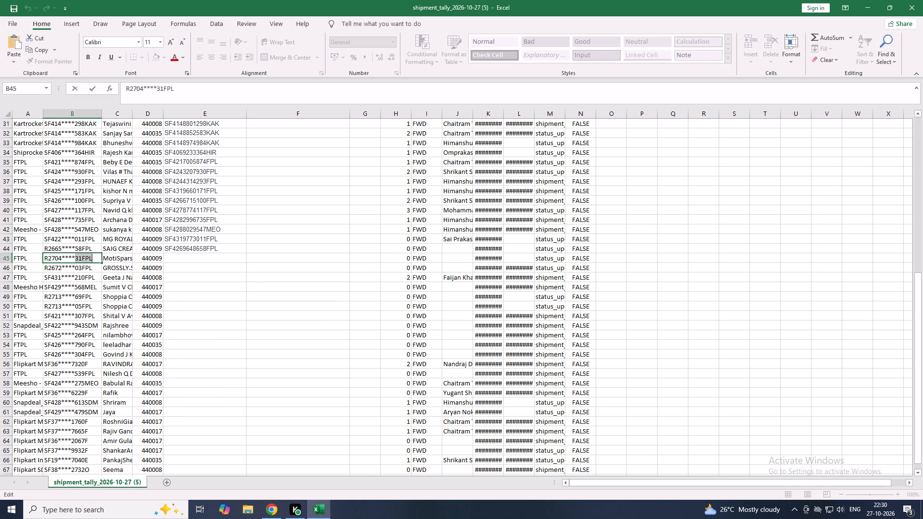
left_click(189, 262)
key("ctrl+v")
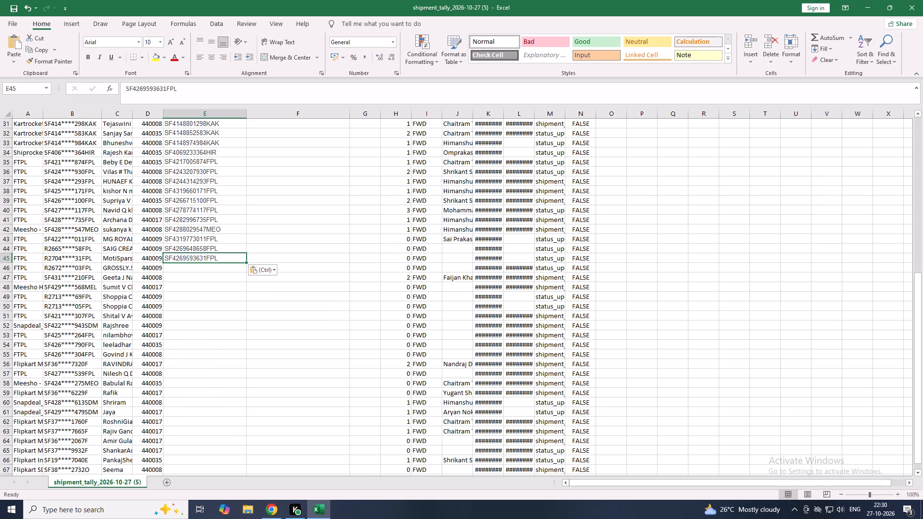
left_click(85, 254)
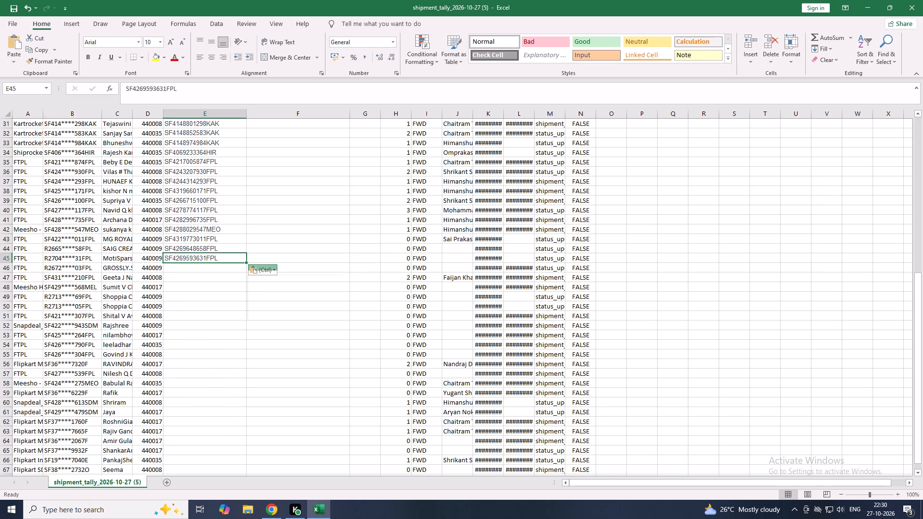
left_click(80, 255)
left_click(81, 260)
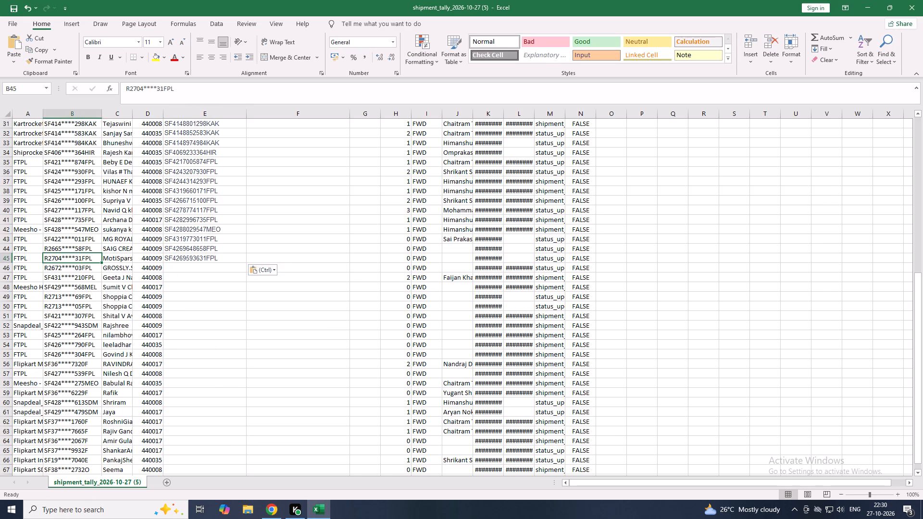
Clear the contents of rows 44 to 46, the FTPL shipments whose AWBs start with R, in the tally sheet.
left_click(85, 269)
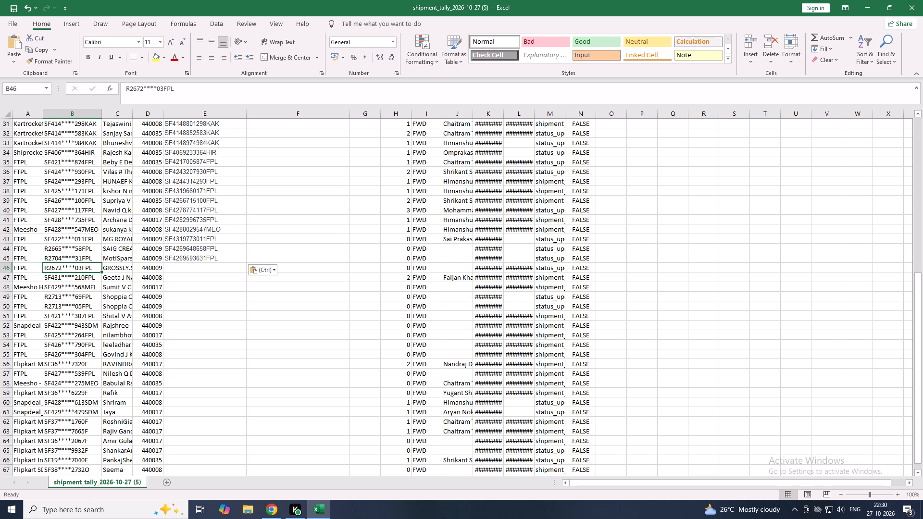
left_click(58, 248)
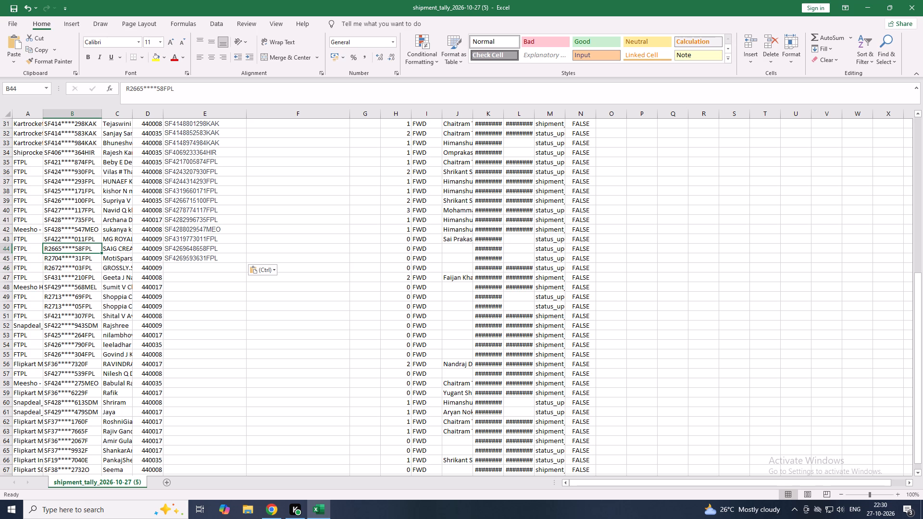
left_click(5, 252)
left_click(4, 248)
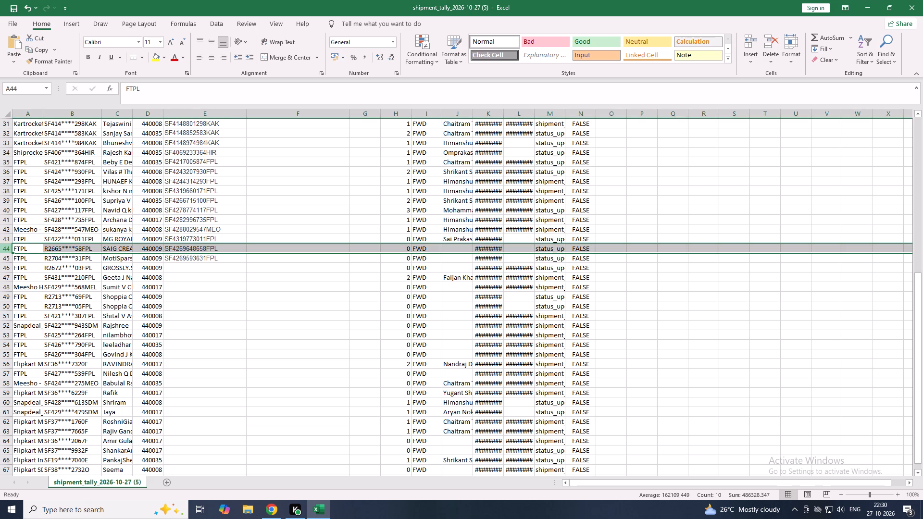
key("shift+Down")
key("shift+Down")
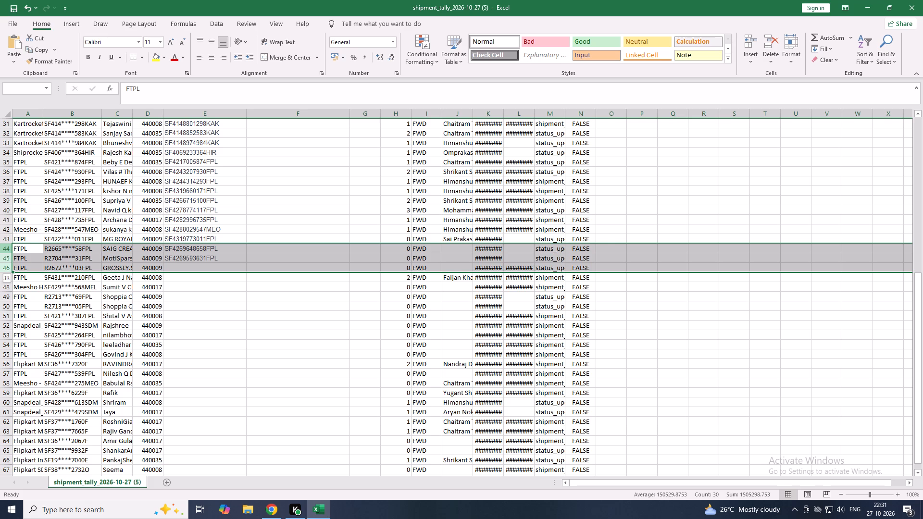
key("Delete")
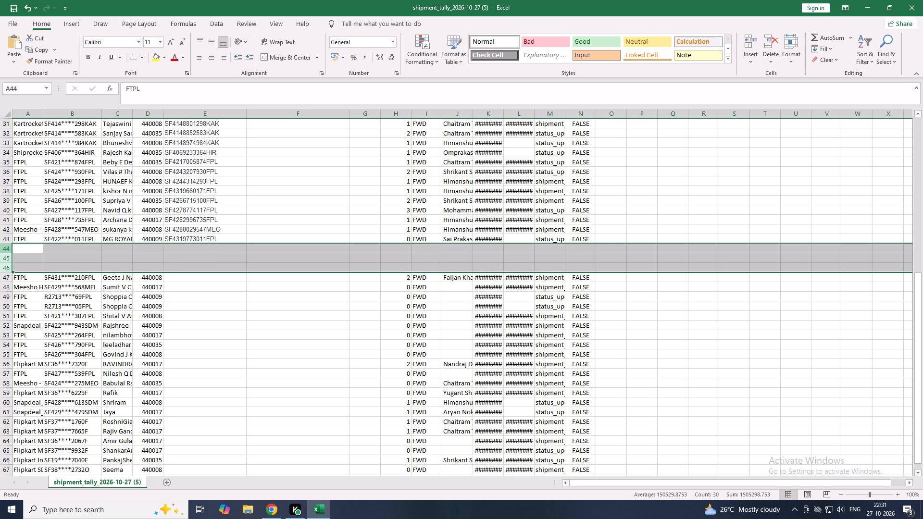
Clear the contents of rows 49 and 50, the two FTPL shipments with AWBs starting R2713.
key("Down")
key("Down")
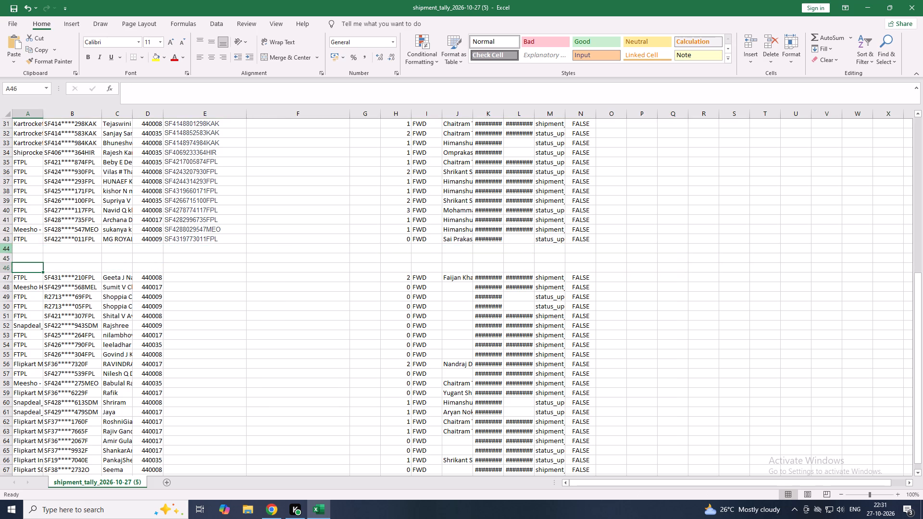
key("Left")
key("Left")
key("Down")
key("Down")
key("Down")
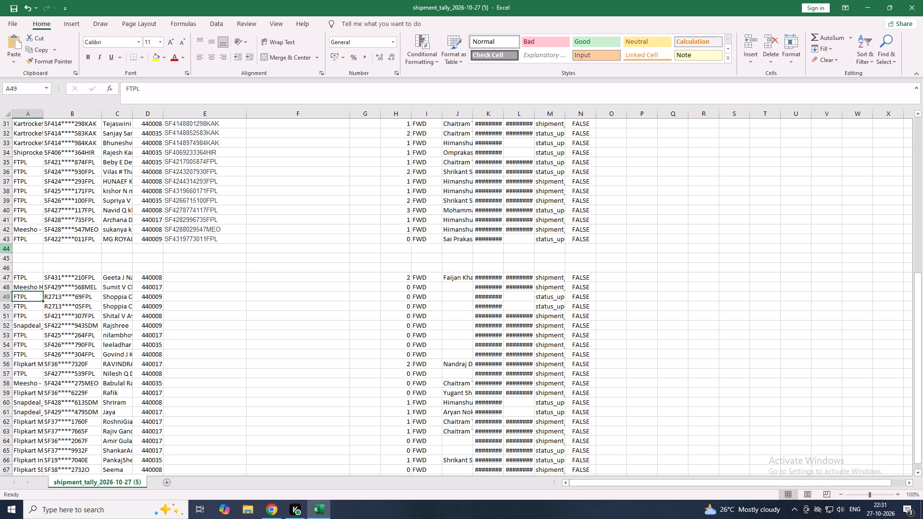
left_click(4, 298)
key("shift+Down")
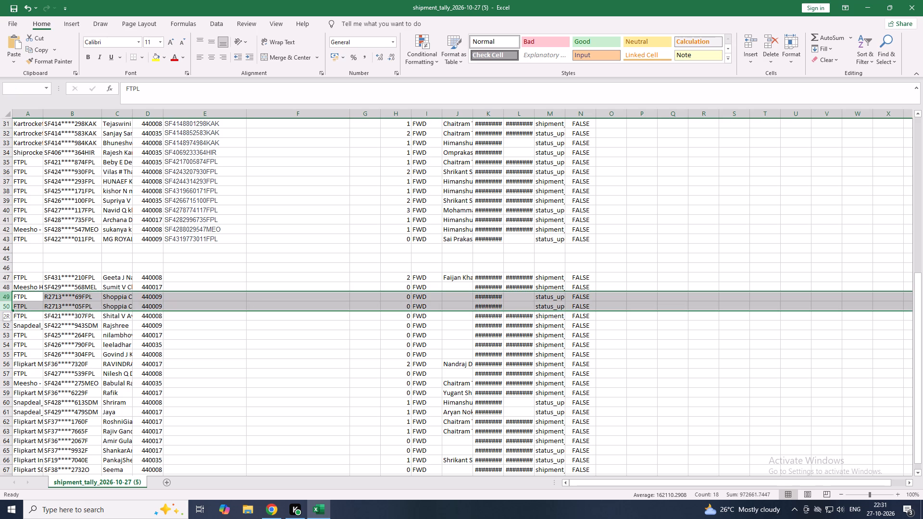
key("Delete")
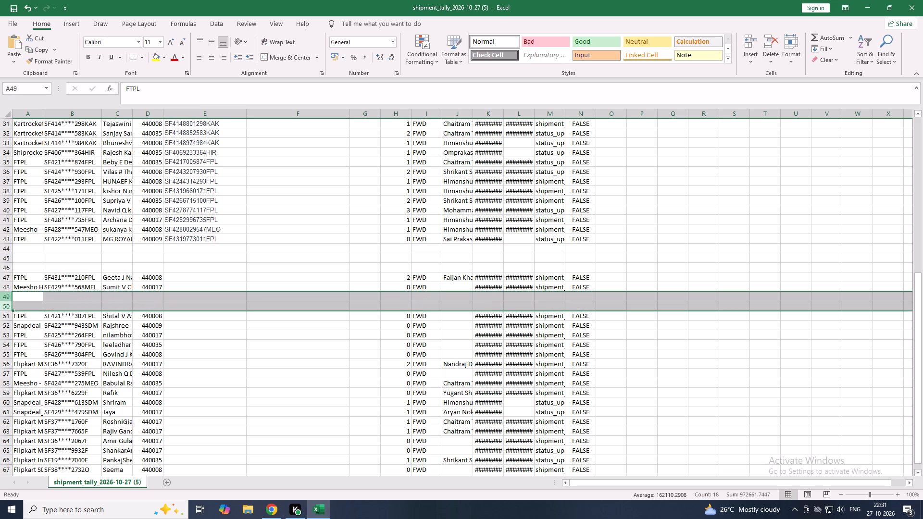
scroll(25, 308, "down", 2)
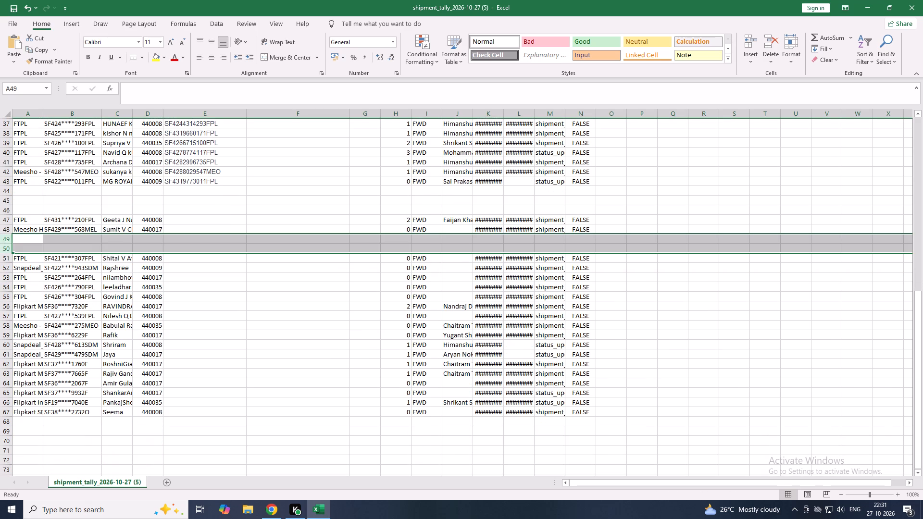
scroll(62, 374, "down", 1)
scroll(64, 384, "up", 5)
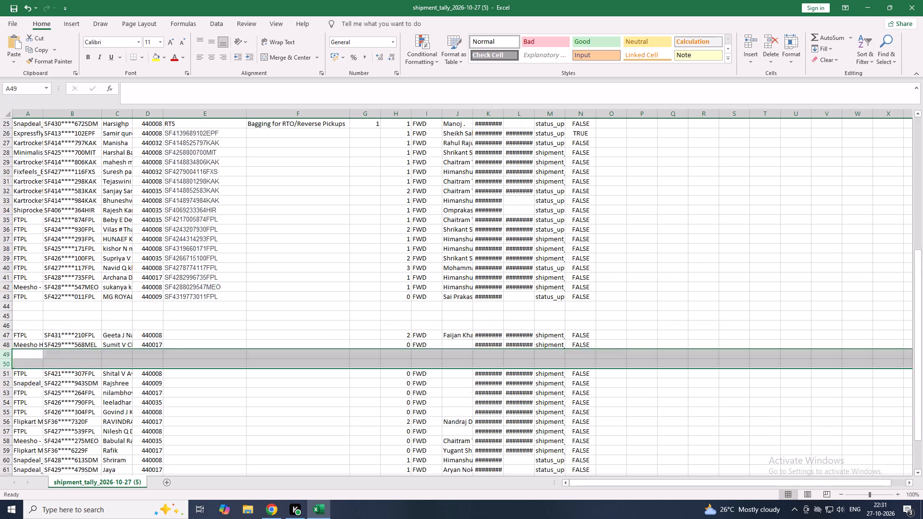
scroll(64, 381, "up", 1)
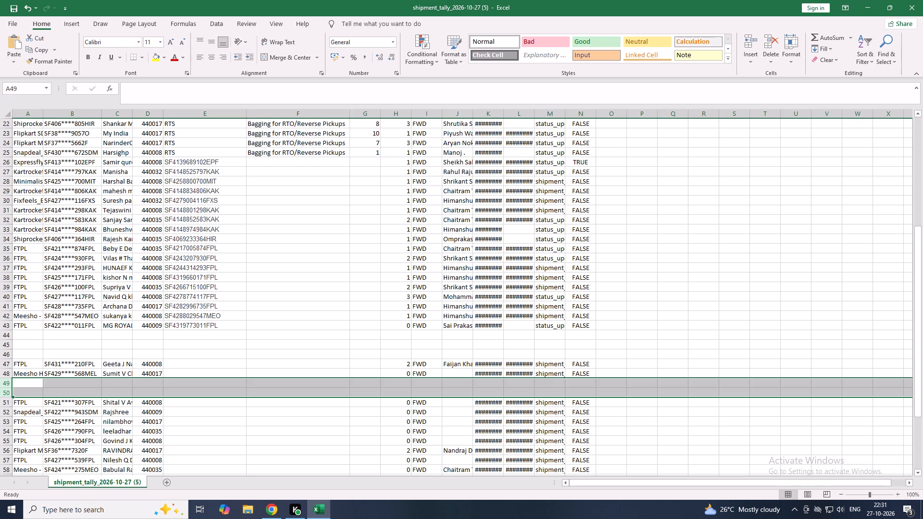
left_click(89, 364)
double_click(89, 364)
left_click(89, 364)
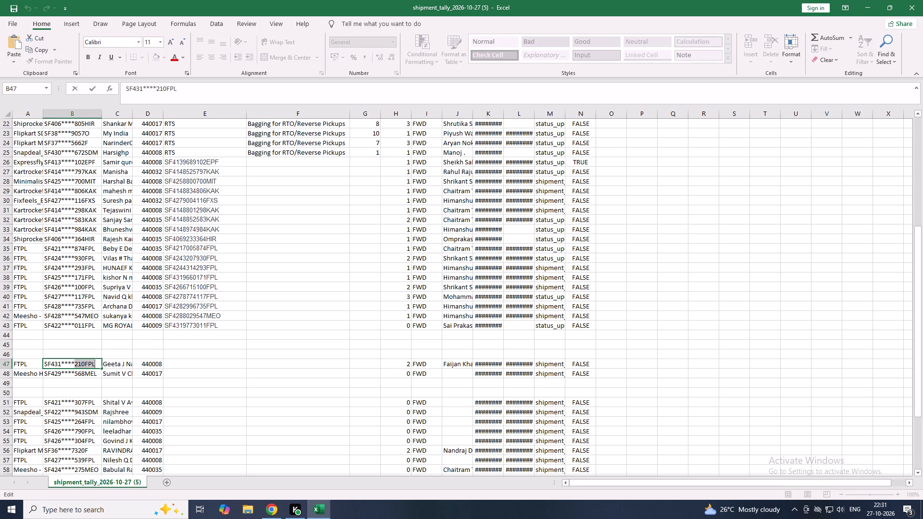
key("ctrl+c")
key("alt+Tab")
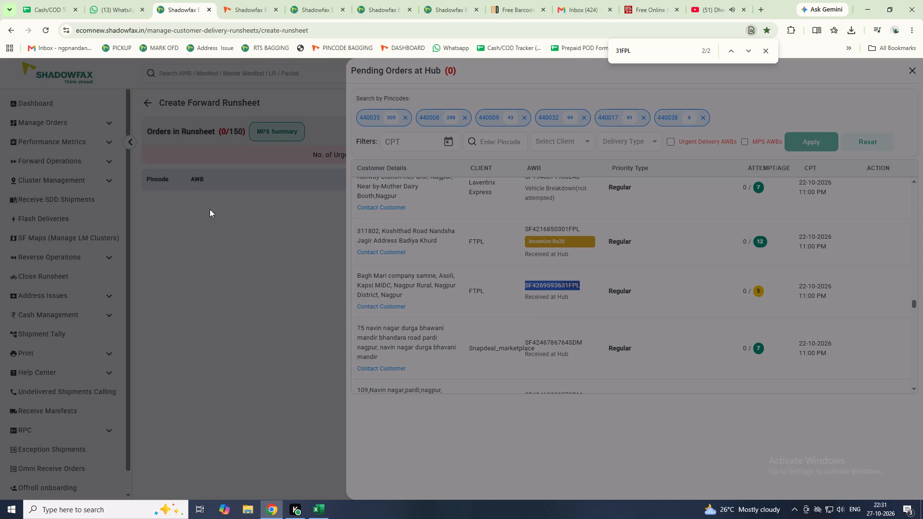
double_click(631, 50)
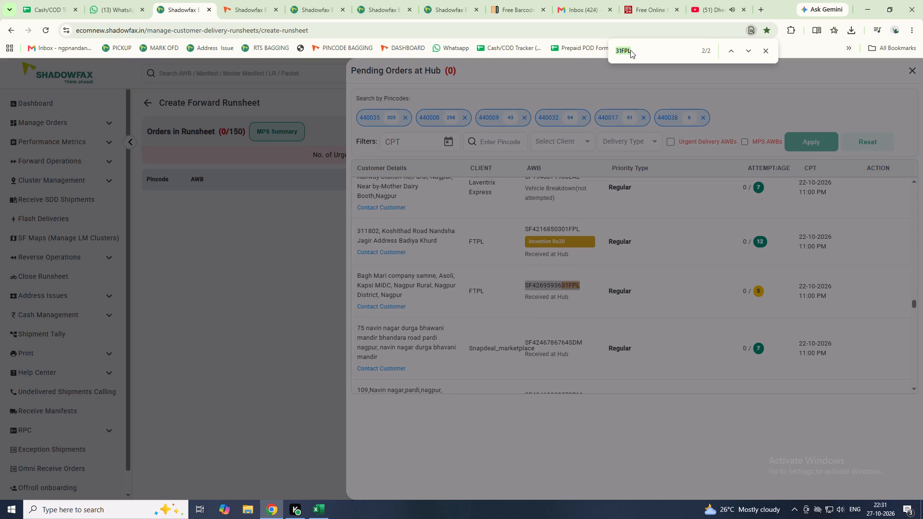
key("ctrl+v")
key("Return")
double_click(554, 284)
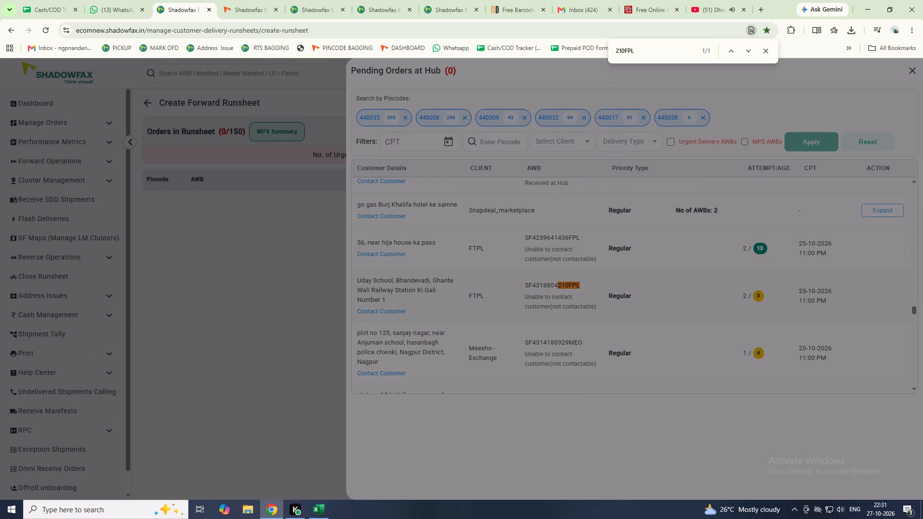
key("ctrl+c")
key("alt+Tab")
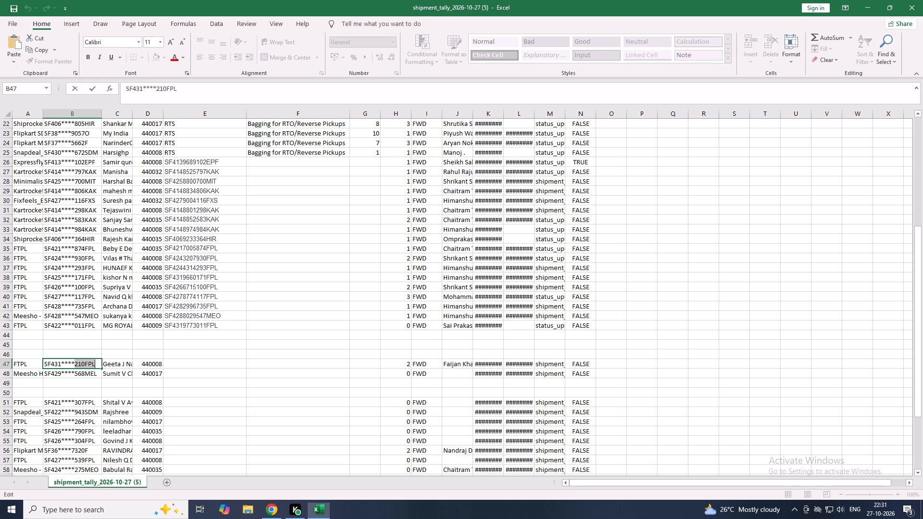
left_click(204, 366)
key("ctrl+v")
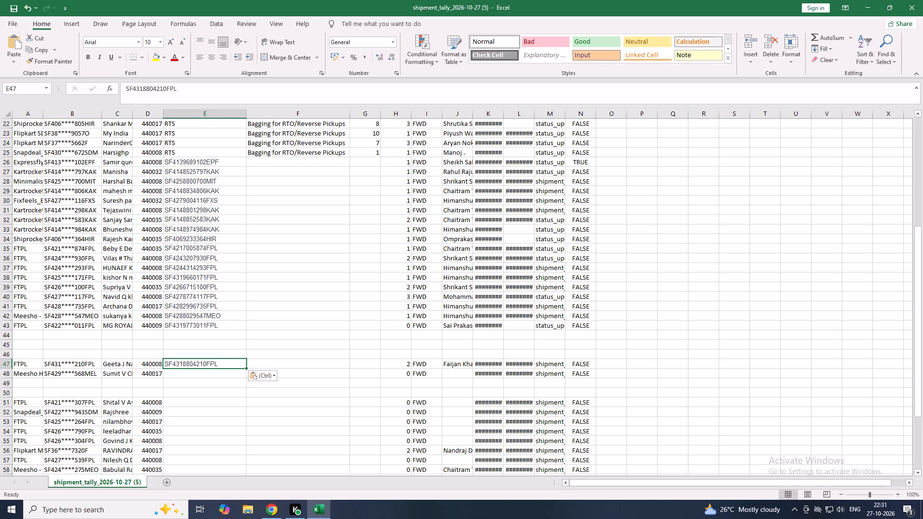
left_click(88, 375)
triple_click(88, 374)
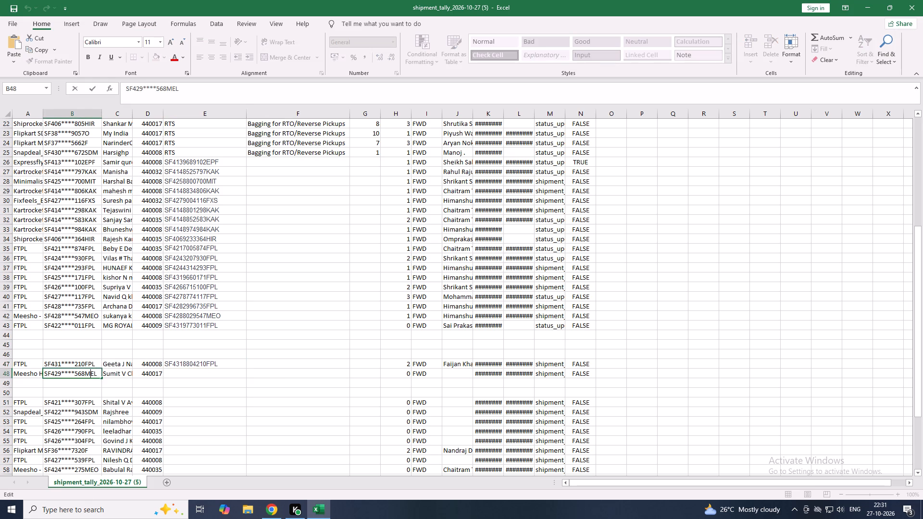
key("ctrl+c")
key("alt+Tab")
double_click(647, 51)
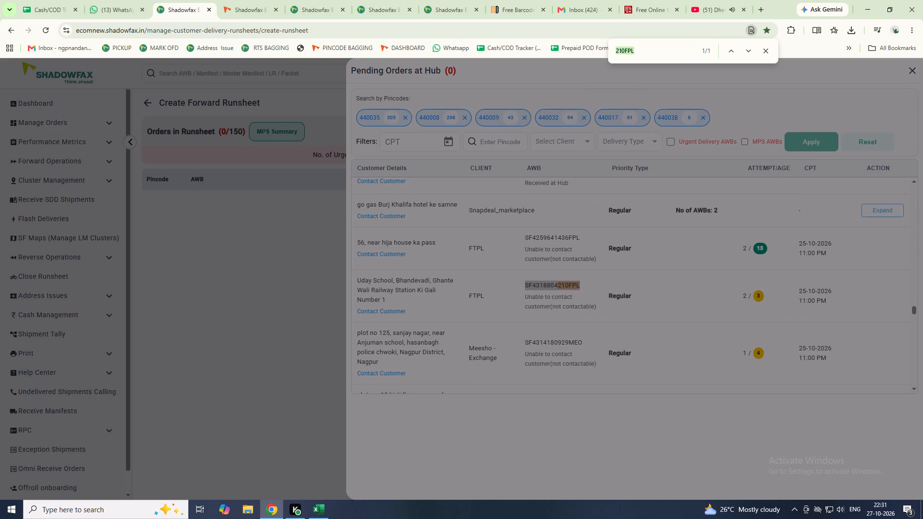
key("ctrl+v")
double_click(546, 281)
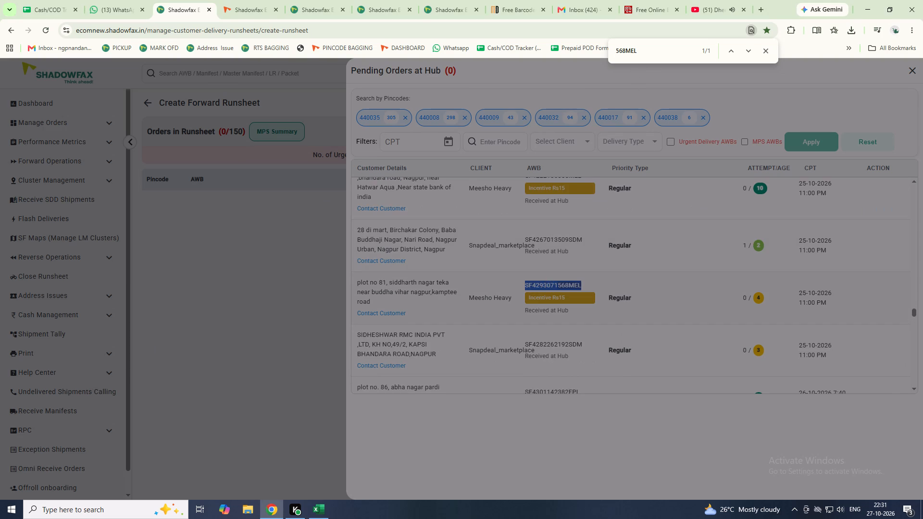
key("ctrl+c")
key("alt+Tab")
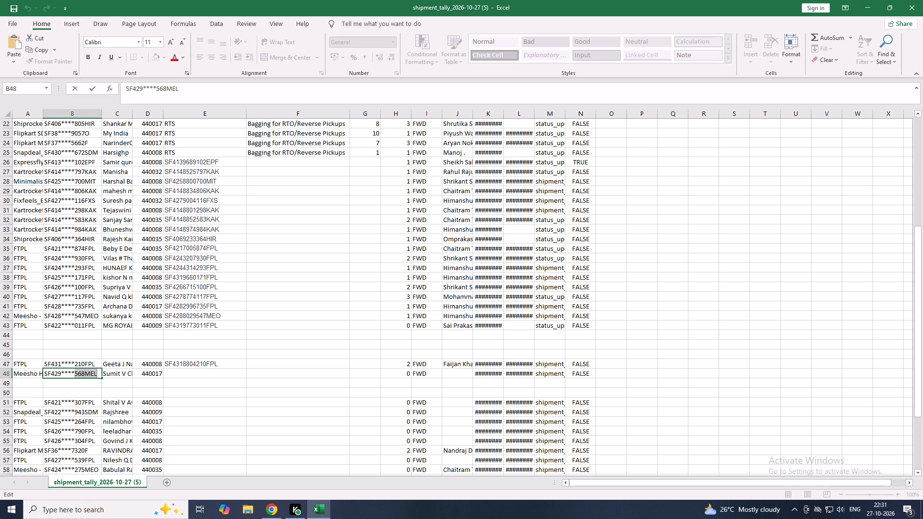
left_click(190, 375)
key("ctrl+v")
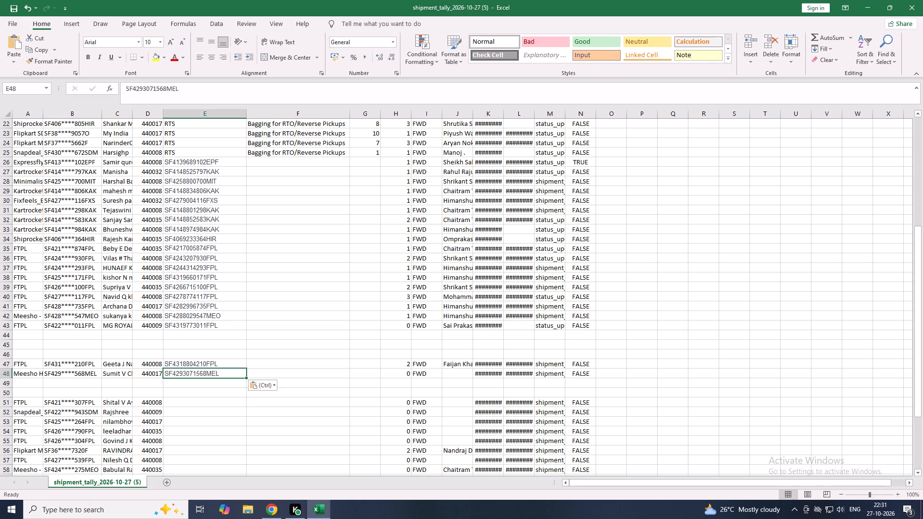
scroll(194, 374, "down", 4)
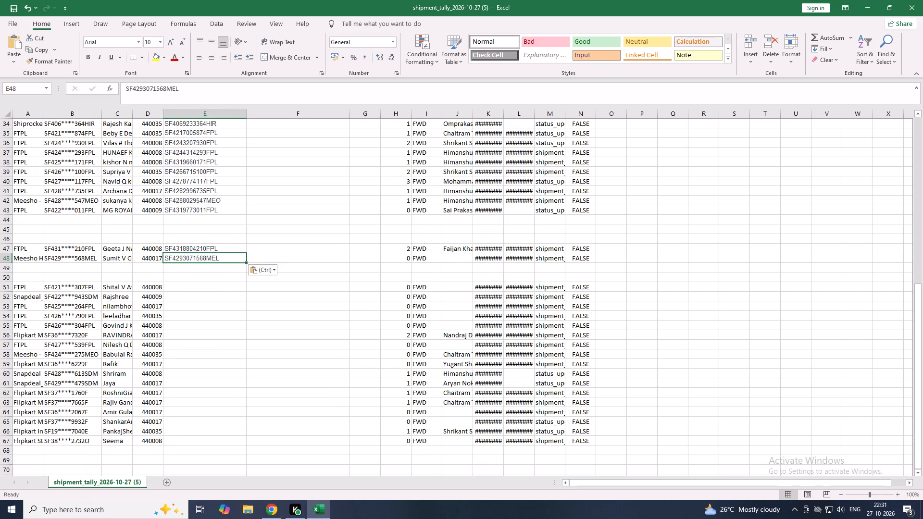
triple_click(86, 287)
left_click(85, 286)
key("ctrl+c")
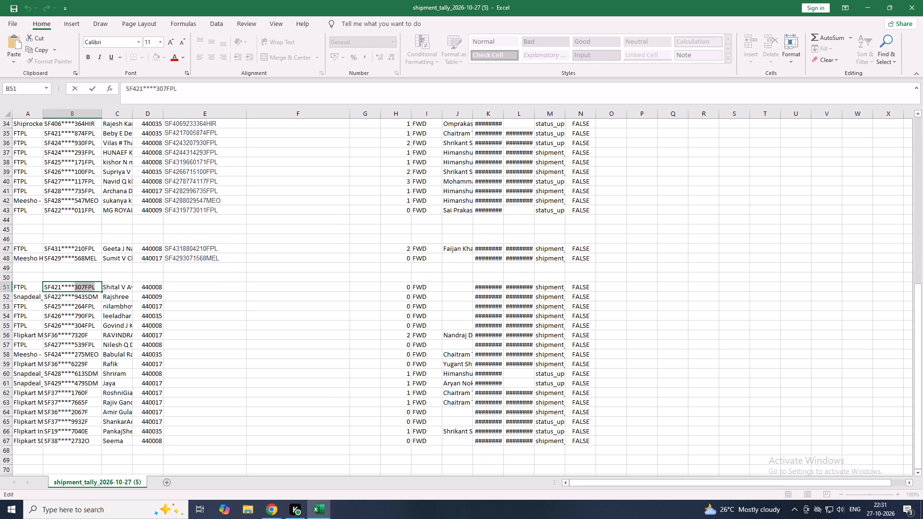
key("alt+Tab")
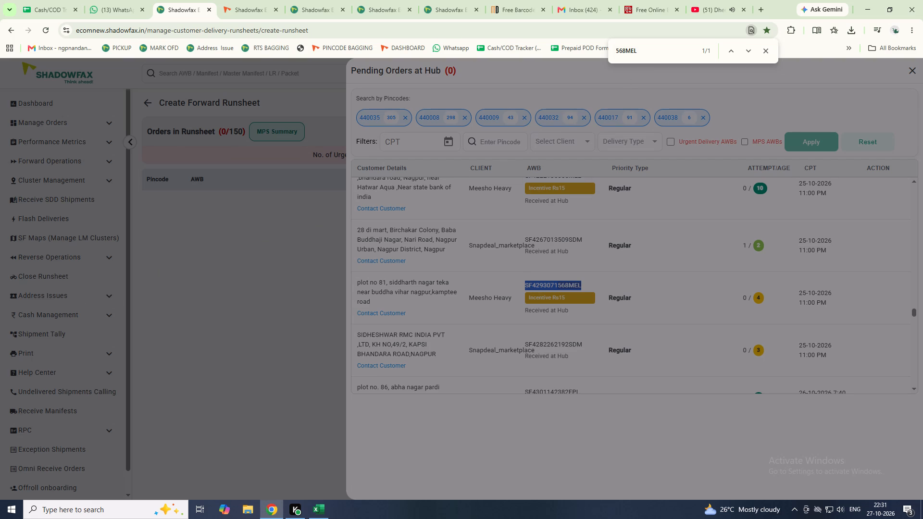
double_click(647, 53)
key("ctrl+v")
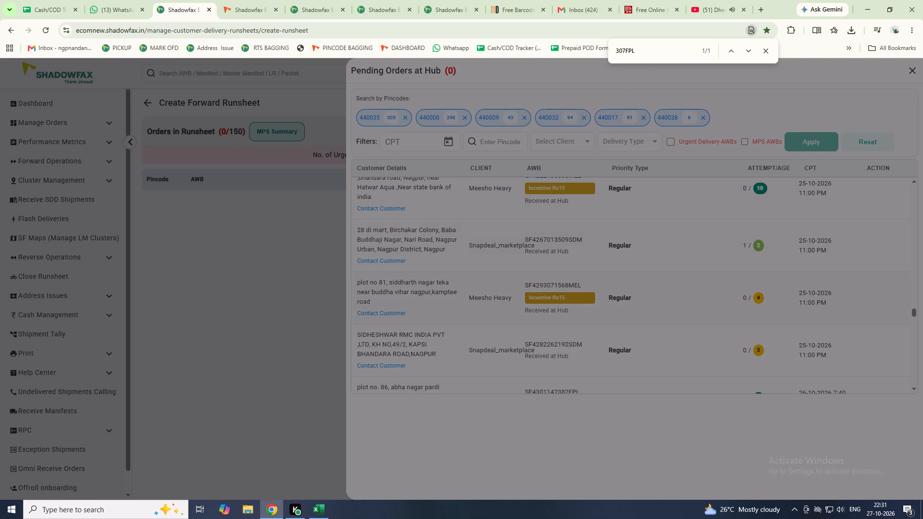
key("Return")
double_click(542, 247)
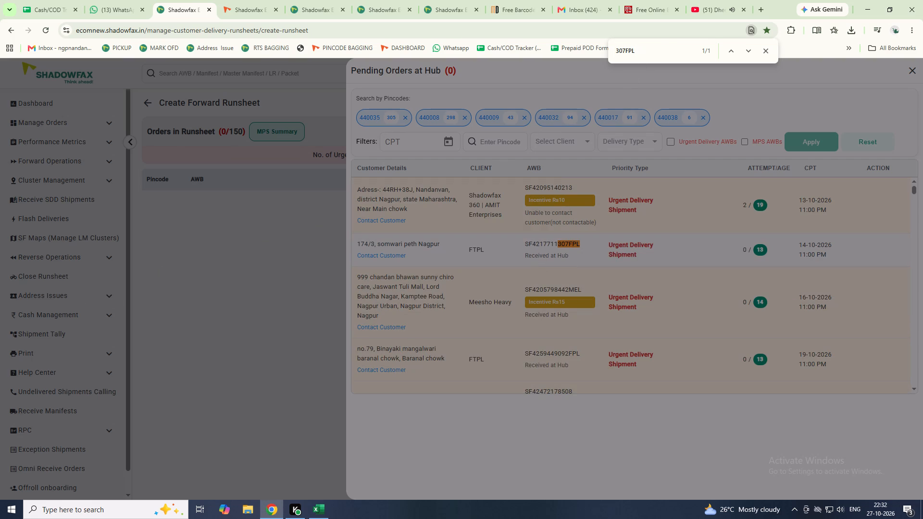
key("ctrl+c")
key("alt+Tab")
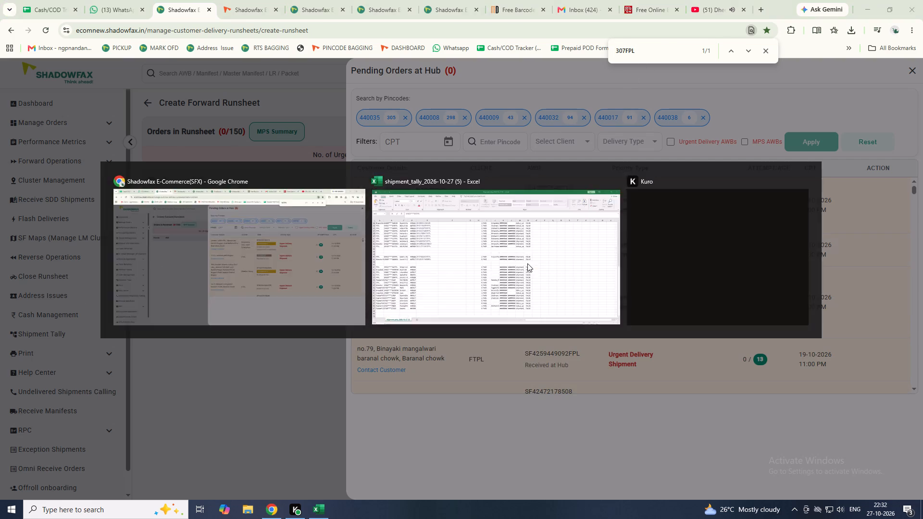
left_click(193, 287)
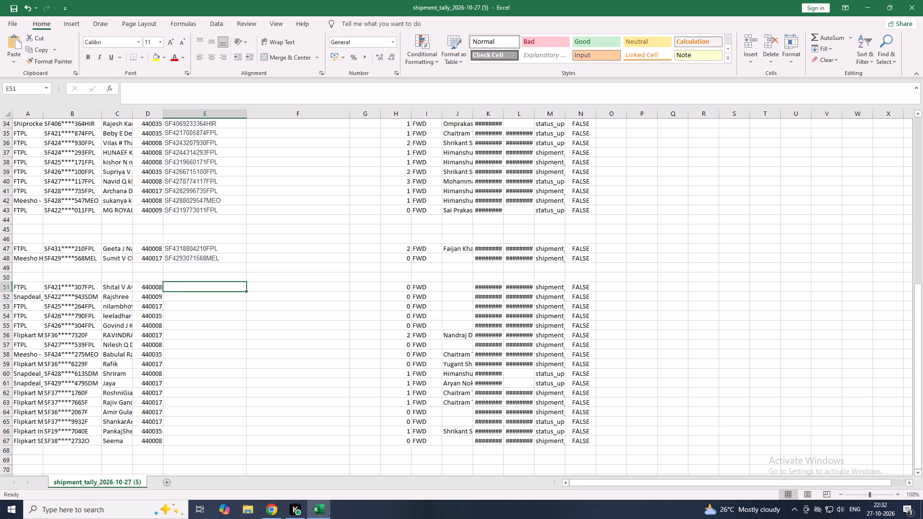
key("ctrl+v")
triple_click(91, 297)
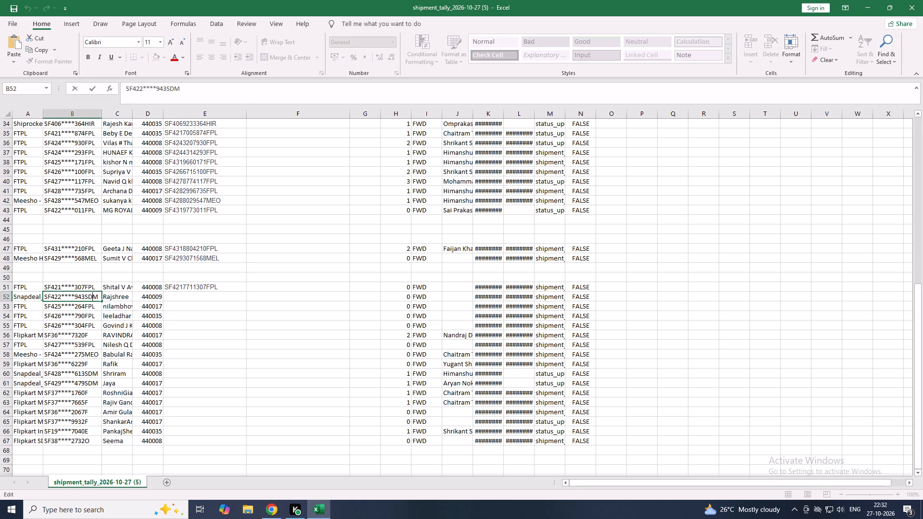
left_click(92, 297)
key("ctrl+c")
key("alt+Tab")
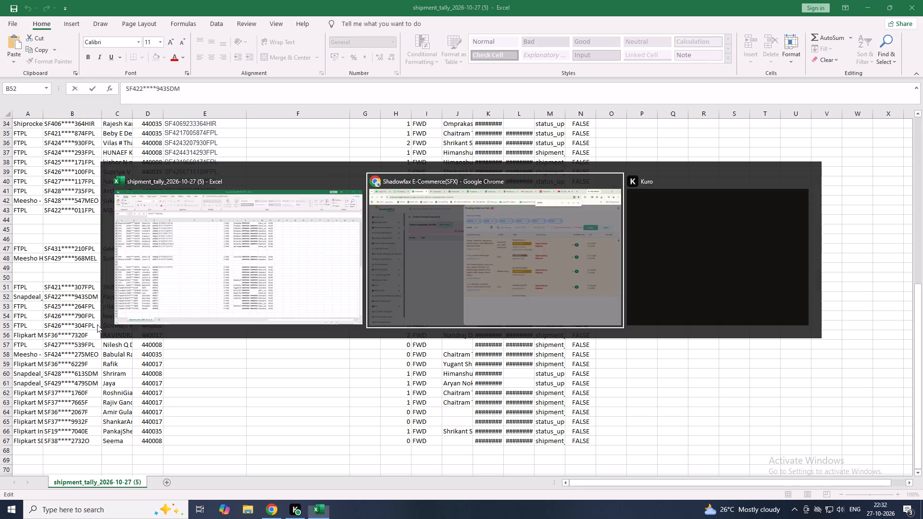
double_click(636, 47)
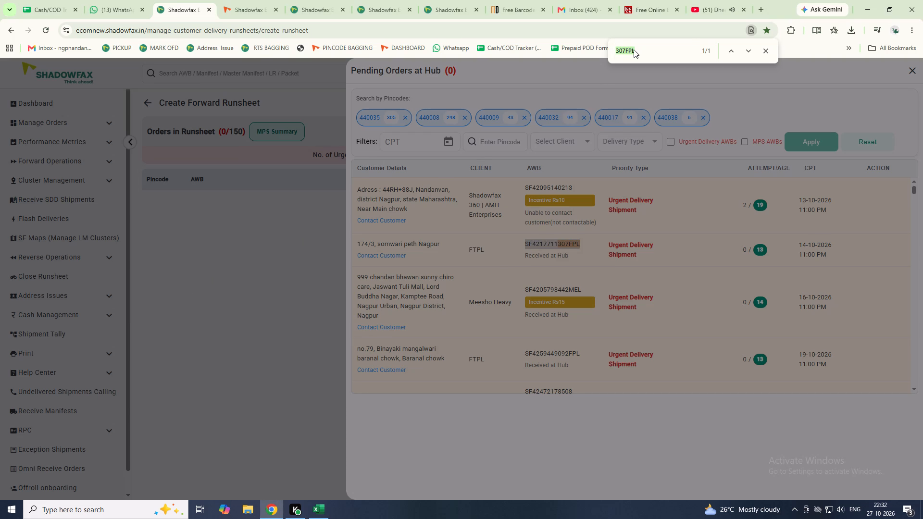
key("ctrl+v")
double_click(549, 279)
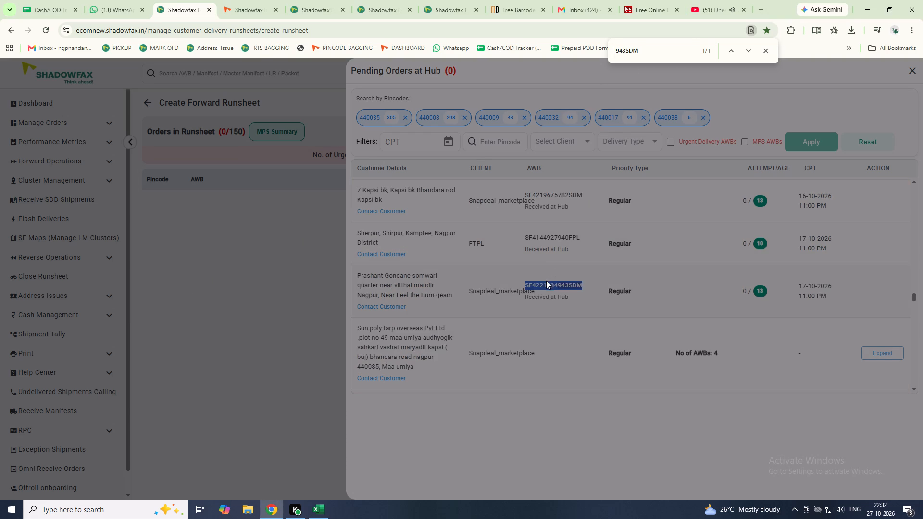
key("ctrl+c")
key("alt+Tab")
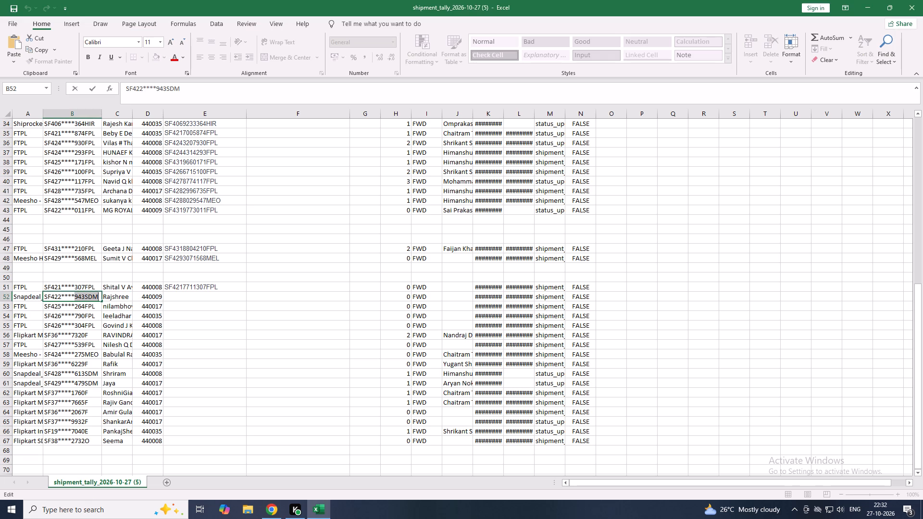
left_click(222, 298)
key("ctrl+v")
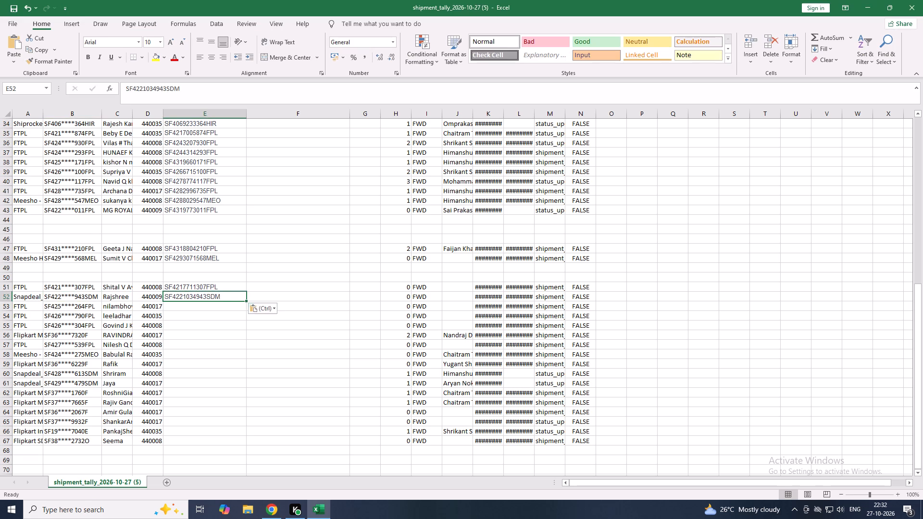
triple_click(84, 306)
left_click(84, 306)
left_click(84, 306)
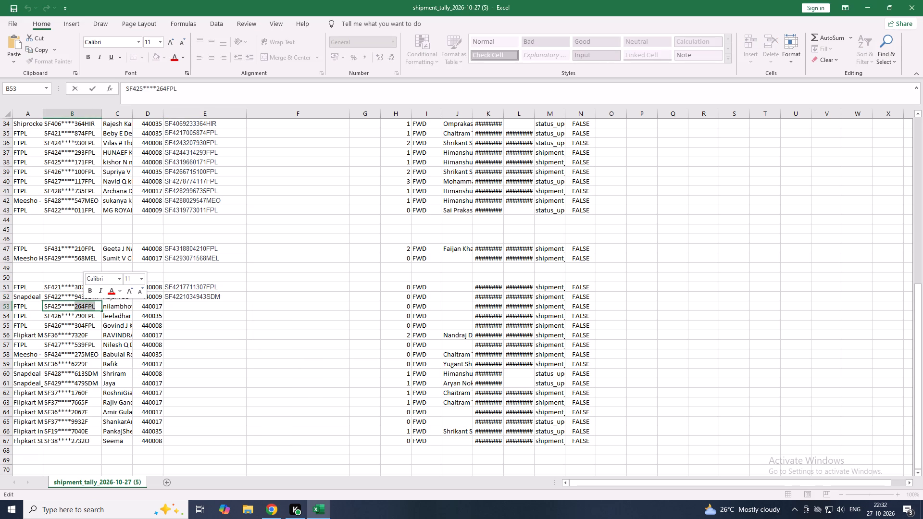
key("ctrl+c")
key("alt+Tab")
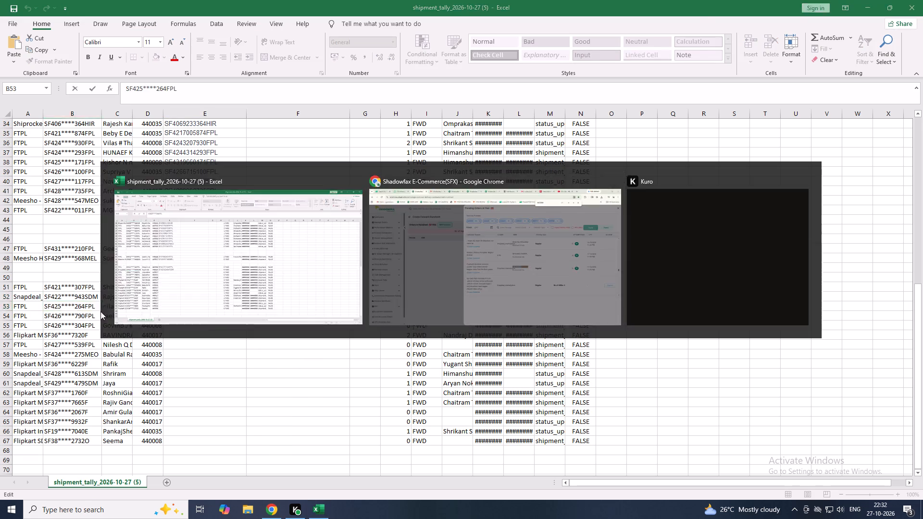
double_click(635, 48)
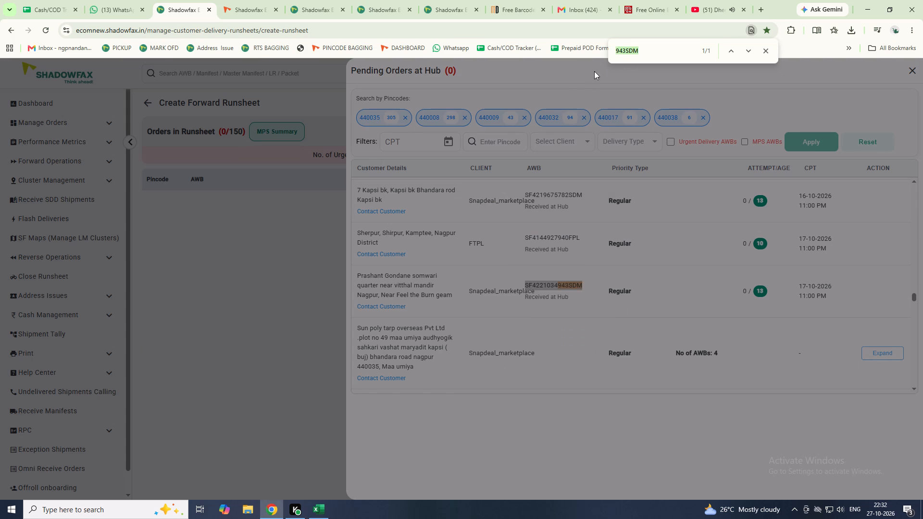
key("ctrl+v")
double_click(527, 280)
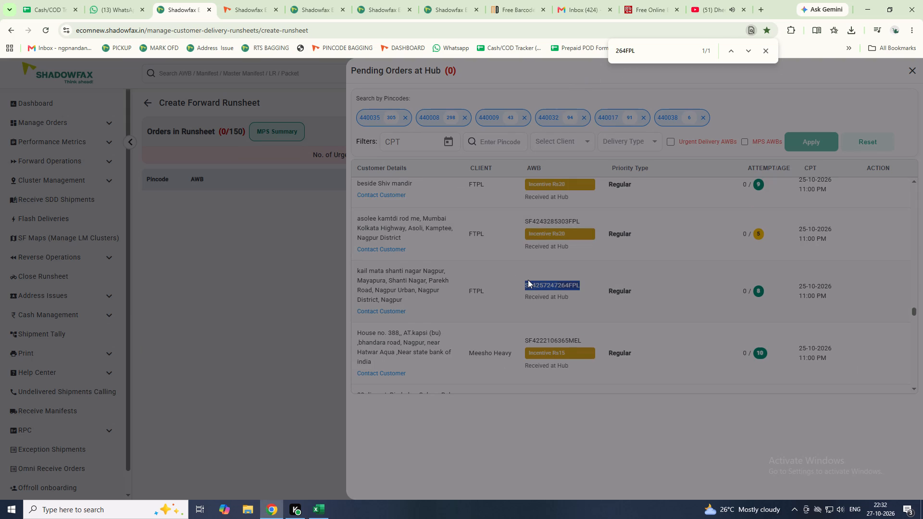
key("ctrl+c")
key("alt+Tab")
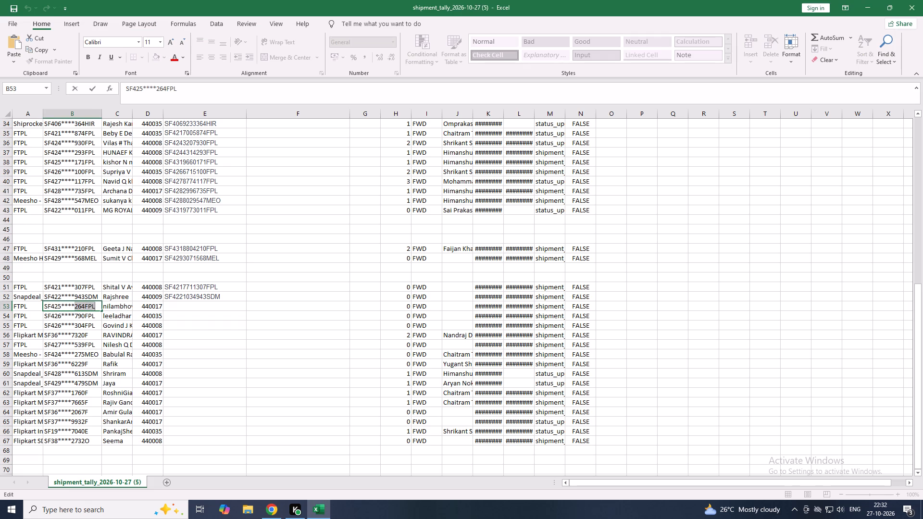
left_click(227, 307)
key("ctrl+v")
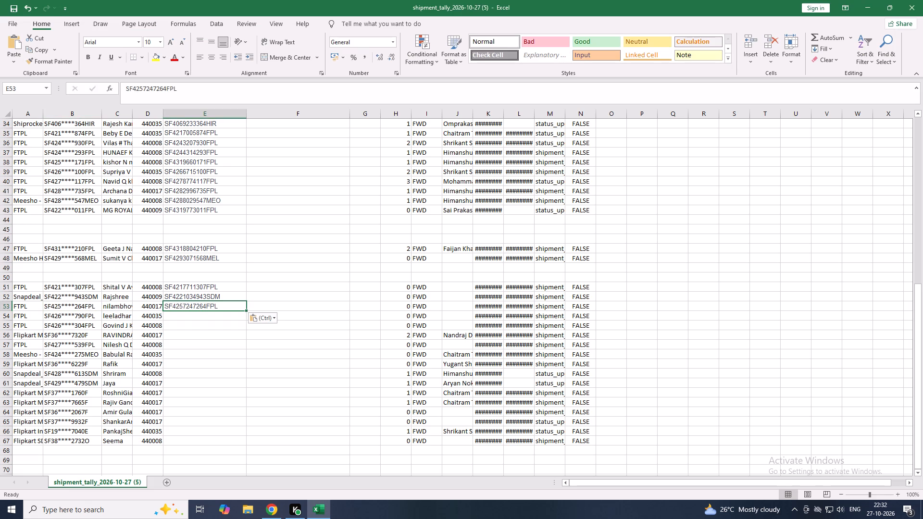
left_click(86, 319)
triple_click(87, 317)
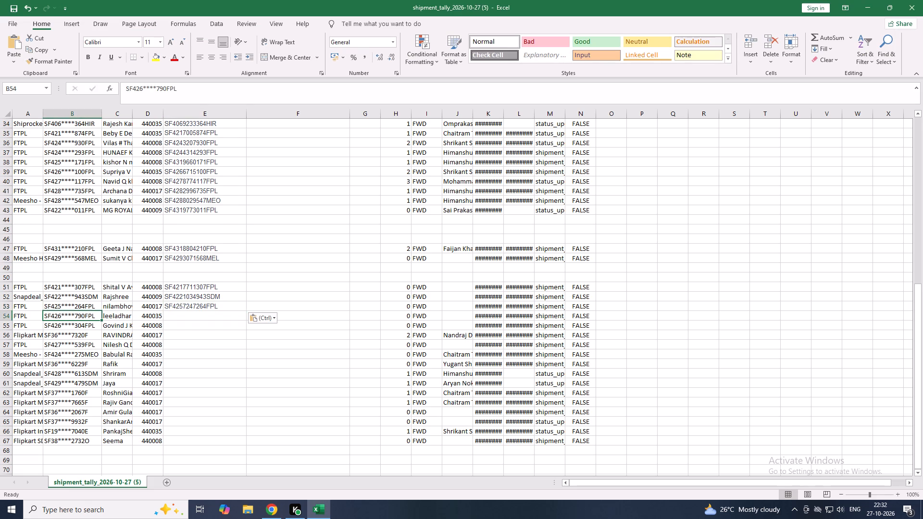
left_click(89, 319)
left_click(89, 319)
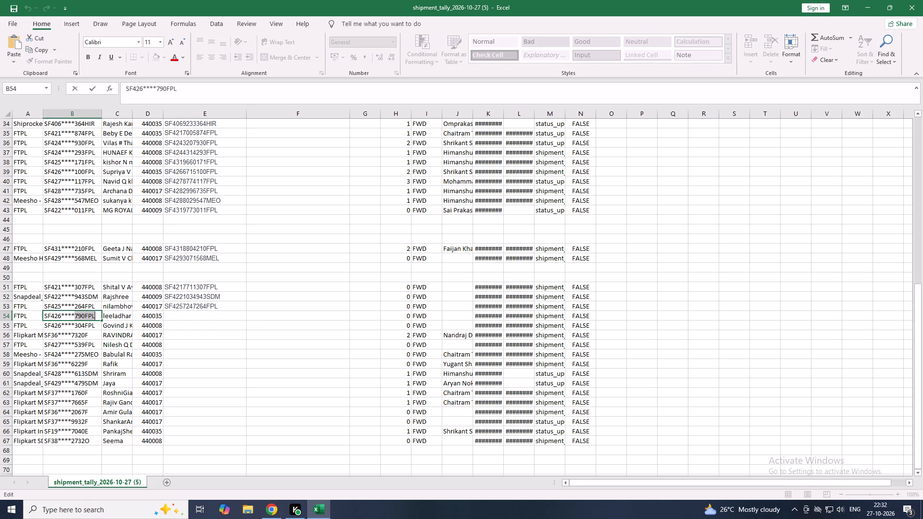
key("ctrl+c")
key("alt+Tab")
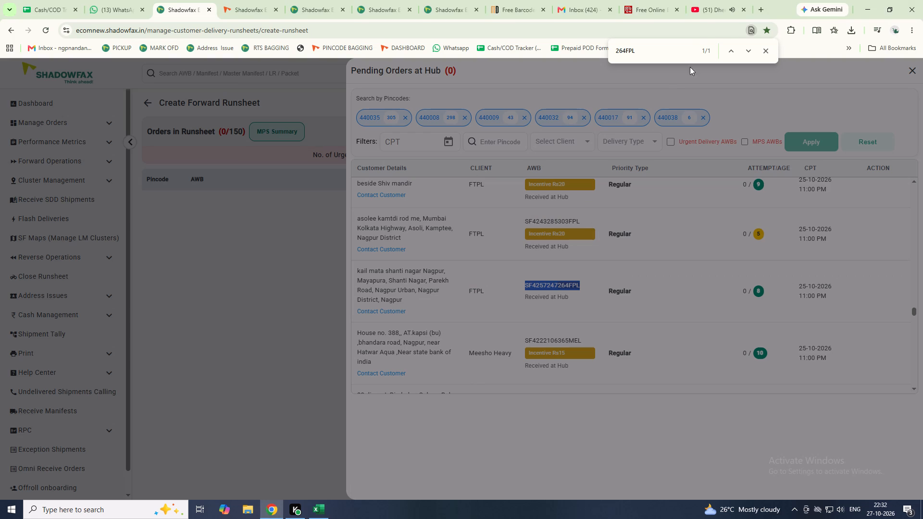
double_click(654, 46)
key("ctrl+v")
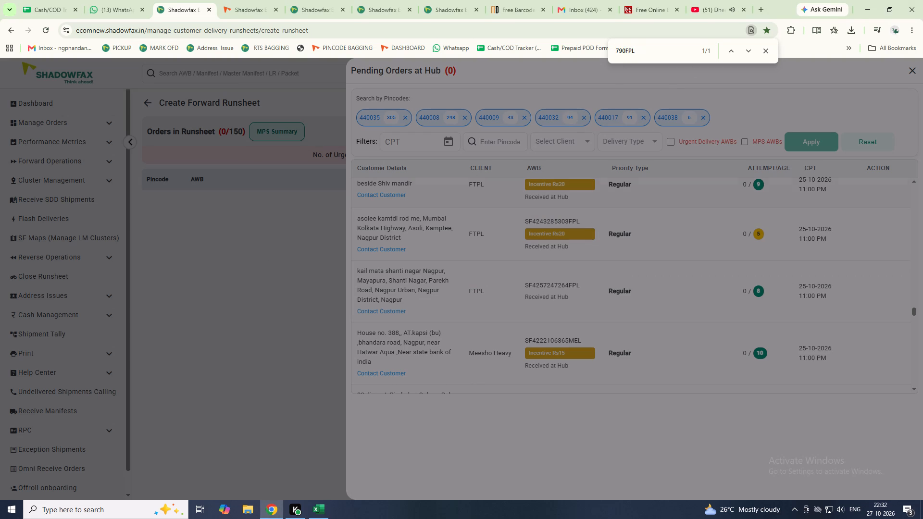
key("Return")
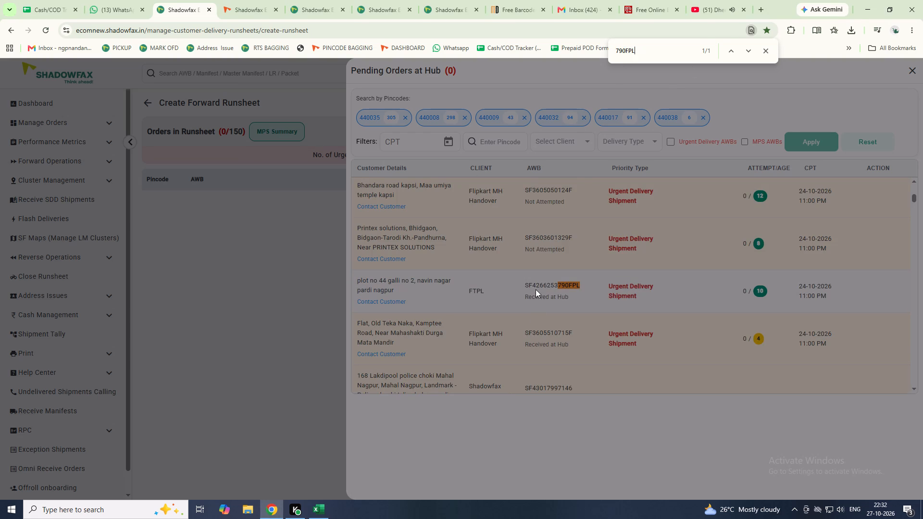
double_click(535, 285)
key("ctrl+c")
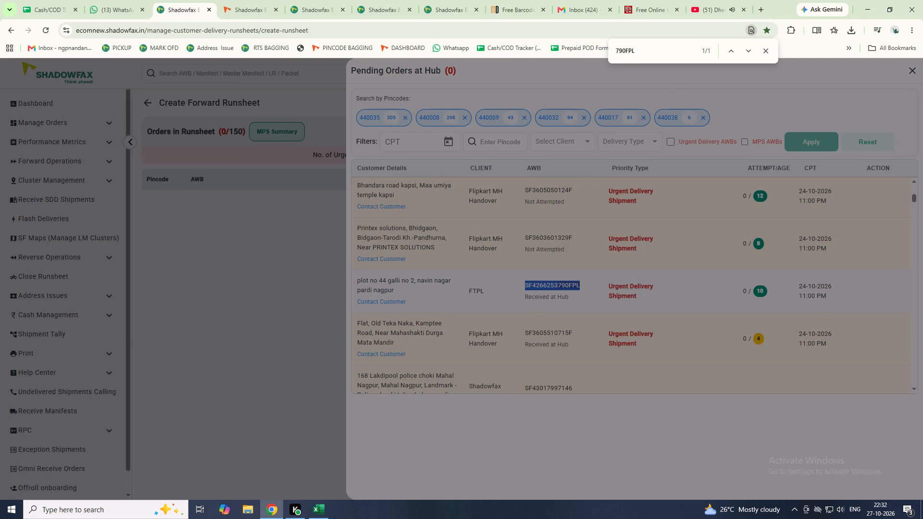
key("alt+Tab")
left_click(202, 317)
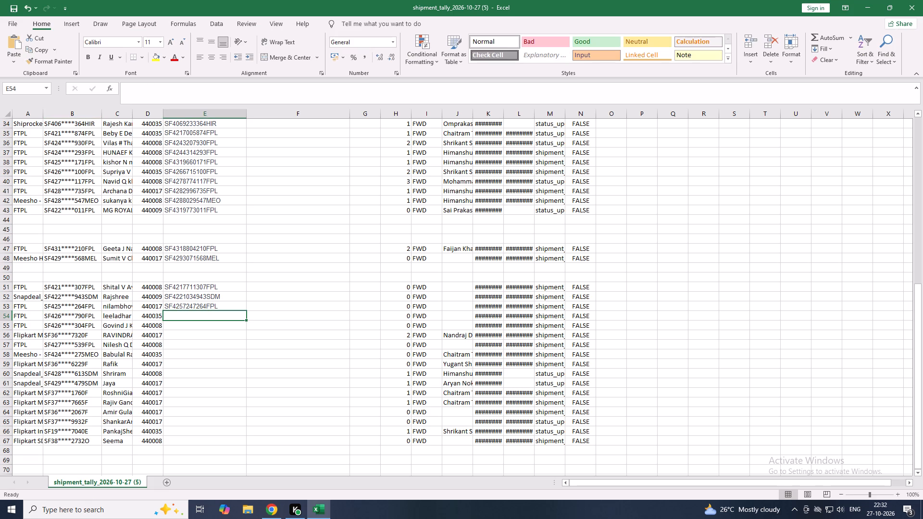
key("ctrl+v")
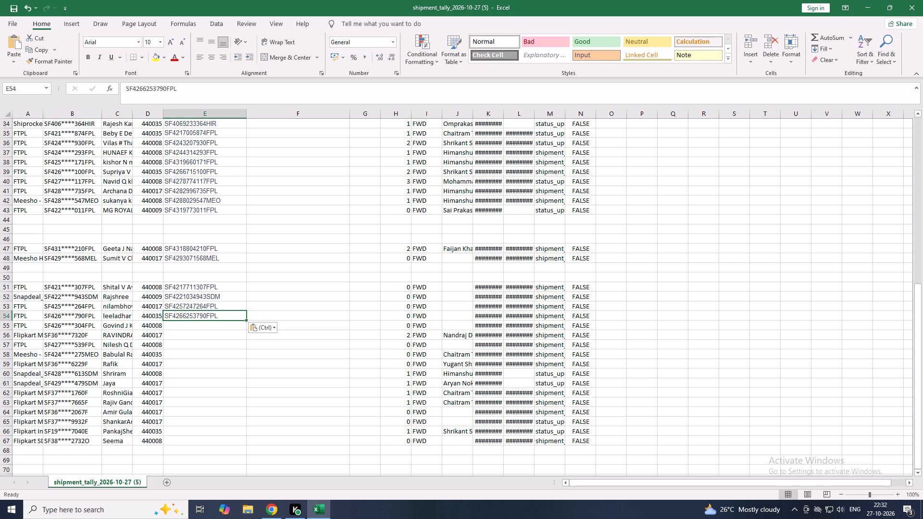
triple_click(83, 327)
left_click(83, 326)
key("ctrl+c")
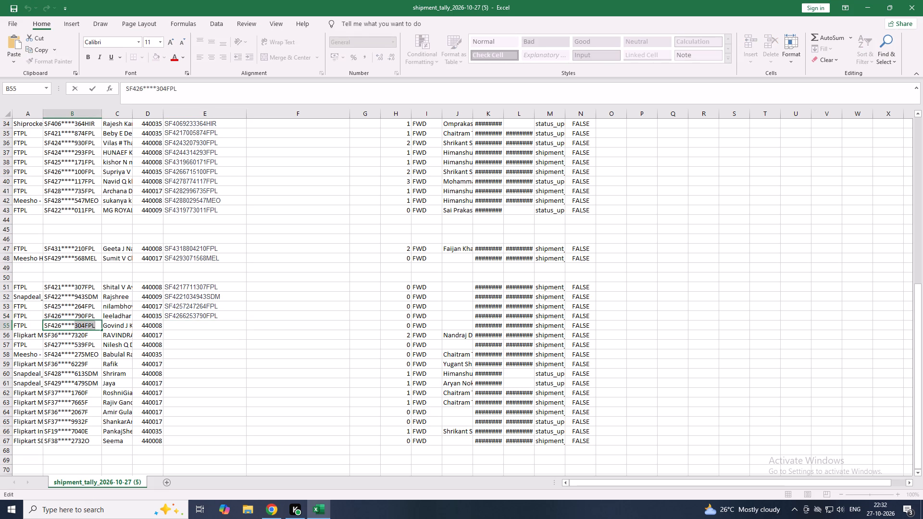
key("space")
key("alt+Tab")
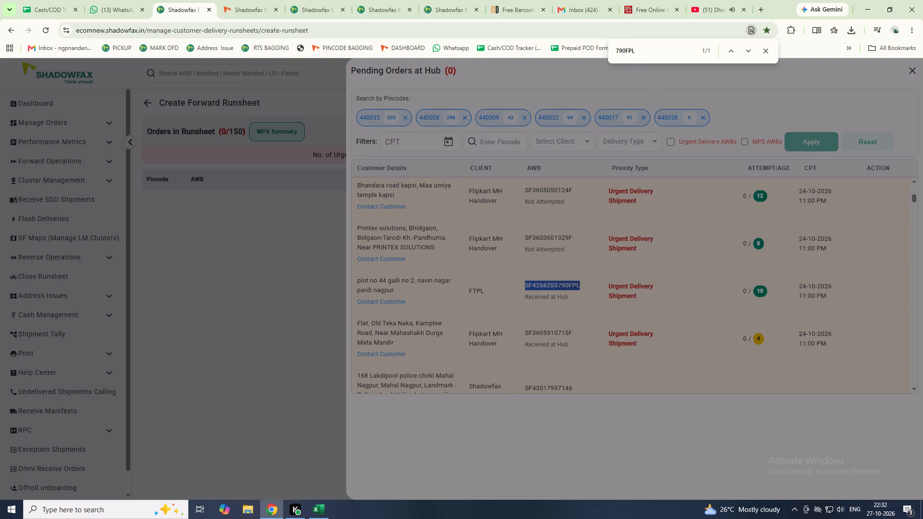
double_click(633, 57)
key("ctrl+v")
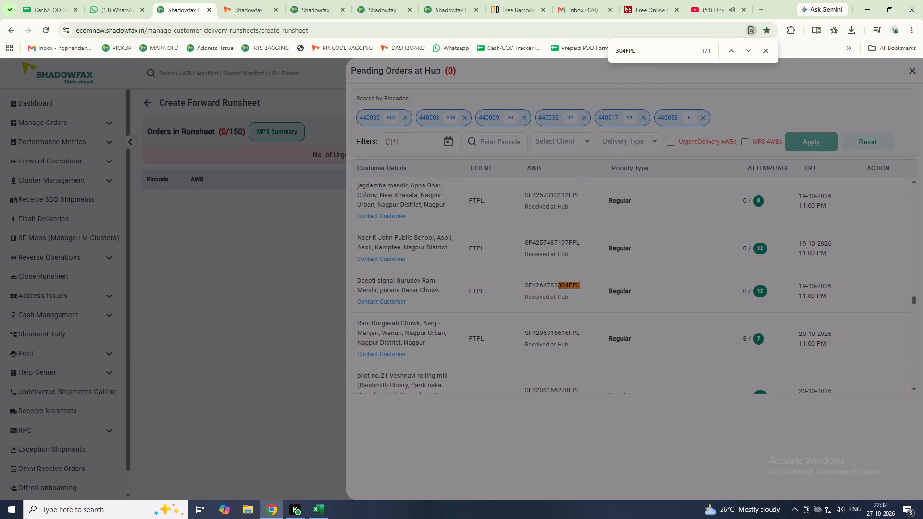
double_click(540, 278)
key("ctrl+c")
key("alt+Tab")
left_click(208, 330)
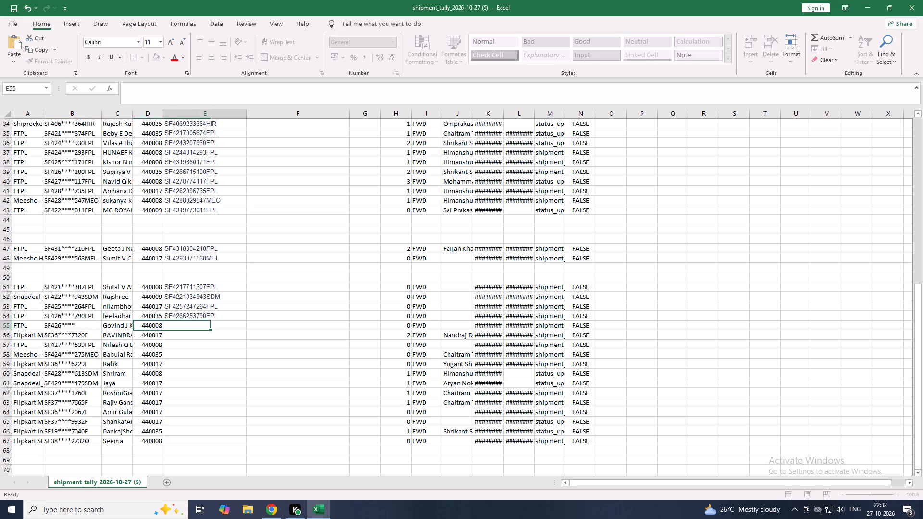
key("ctrl+v")
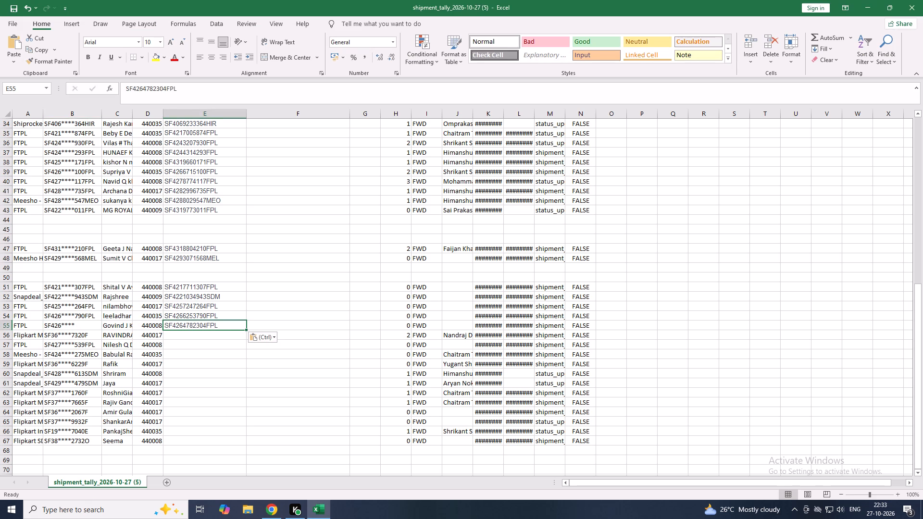
key("ctrl+z")
key("ctrl+z")
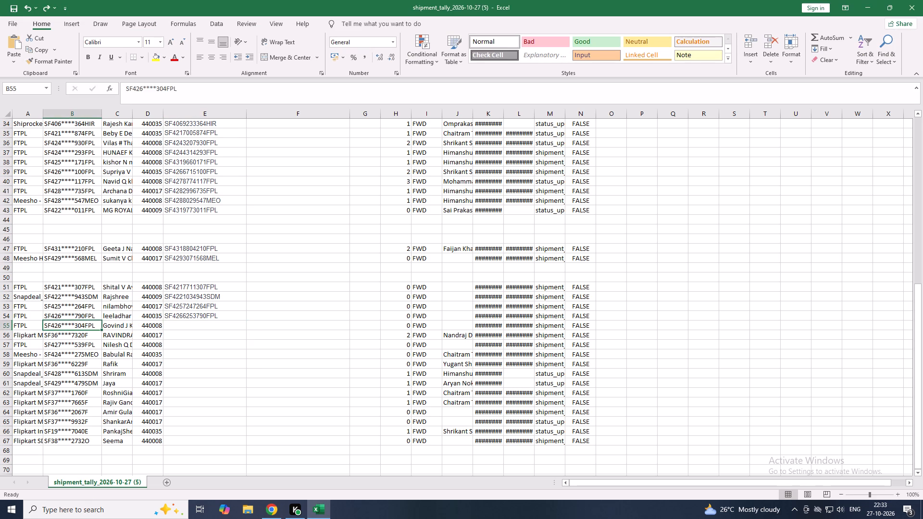
left_click(171, 327)
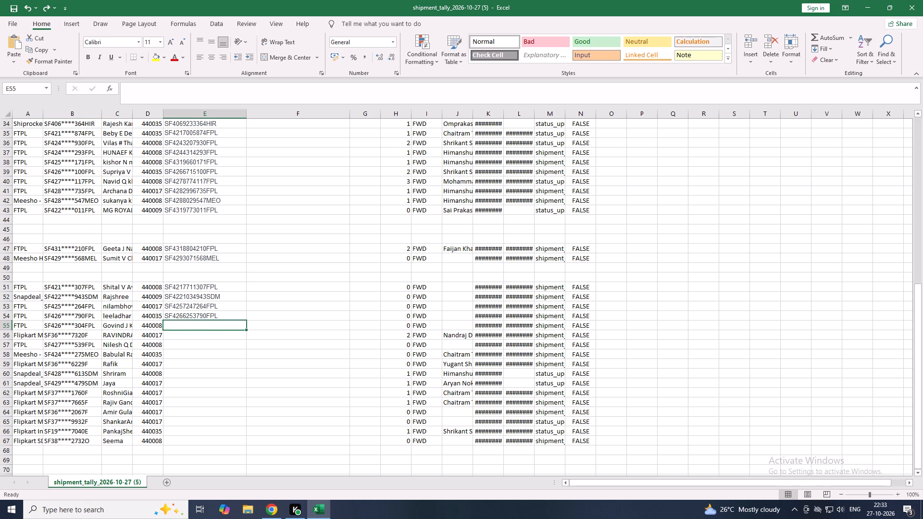
key("ctrl+v")
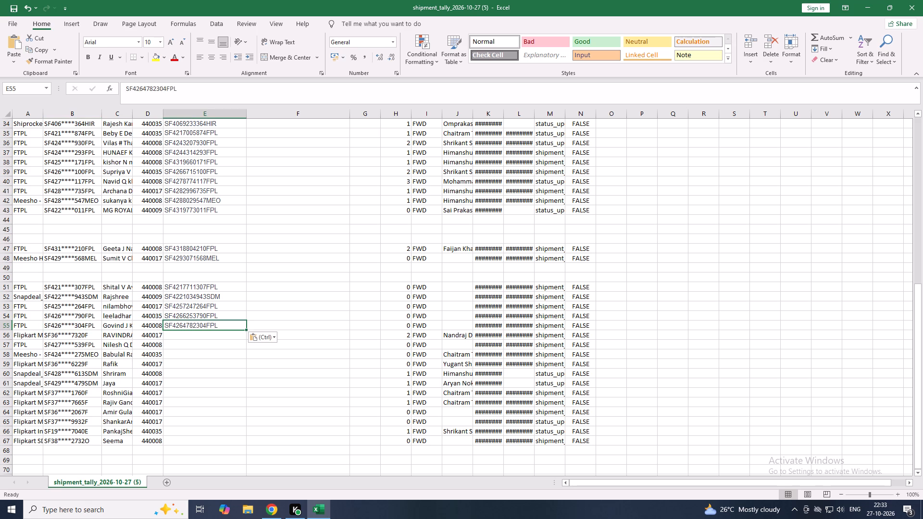
left_click(83, 337)
triple_click(83, 336)
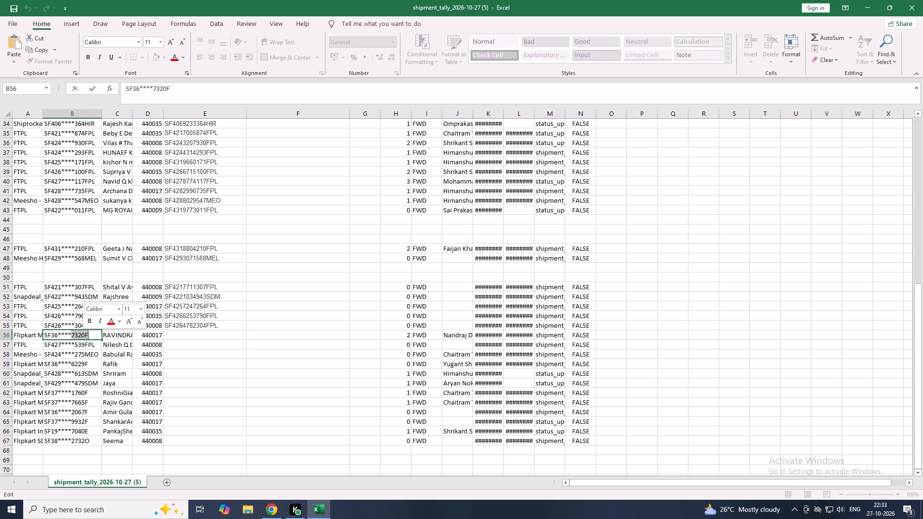
key("ctrl+c")
key("alt+Tab")
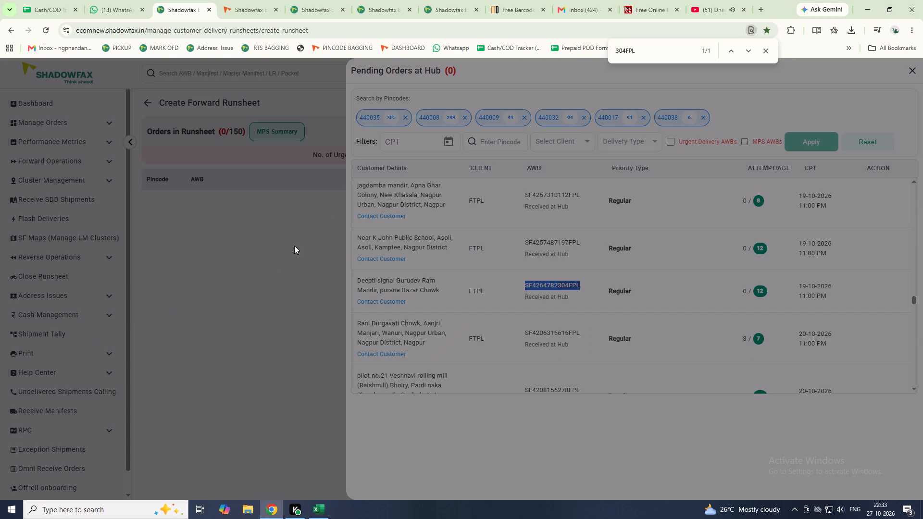
double_click(629, 47)
key("ctrl+v")
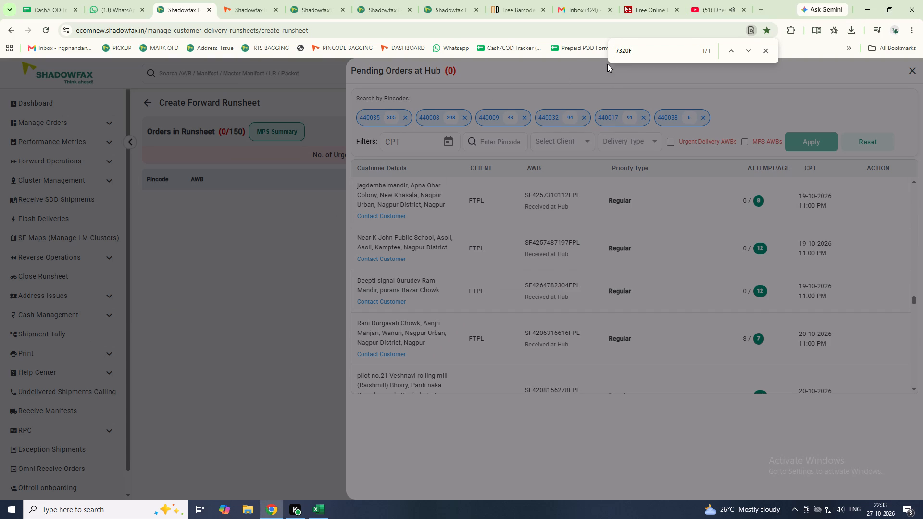
key("Return")
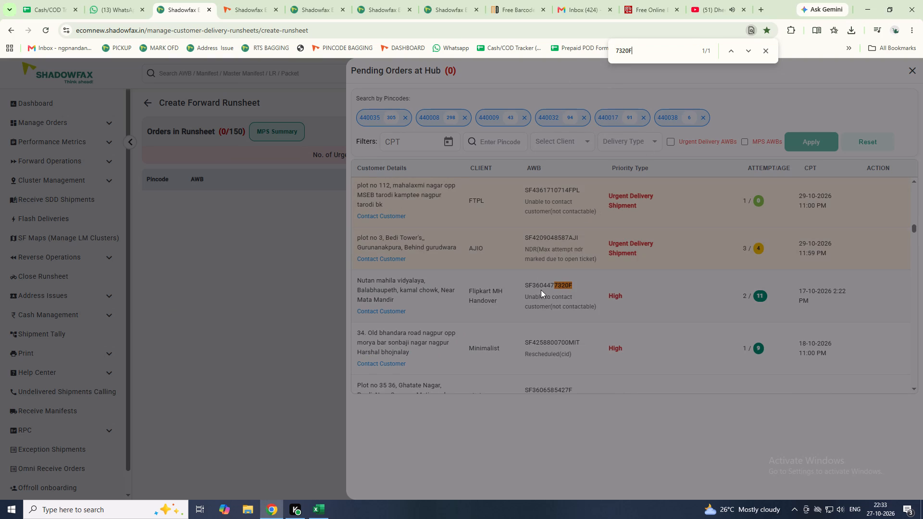
double_click(540, 285)
key("ctrl+c")
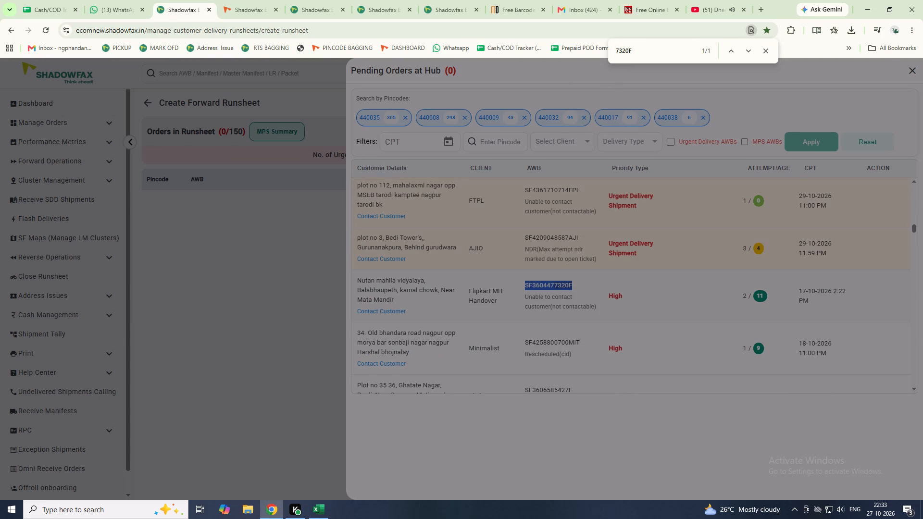
key("alt+Tab")
left_click(225, 334)
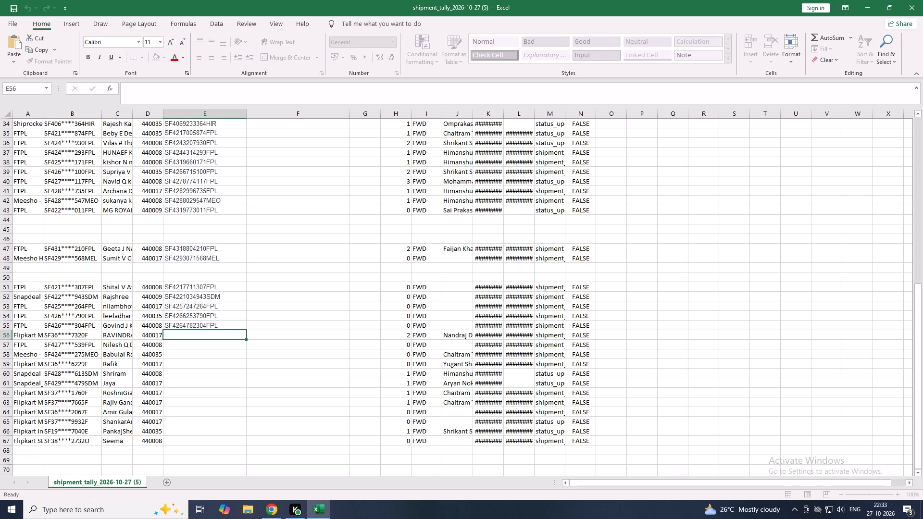
key("ctrl+v")
scroll(203, 341, "down", 1)
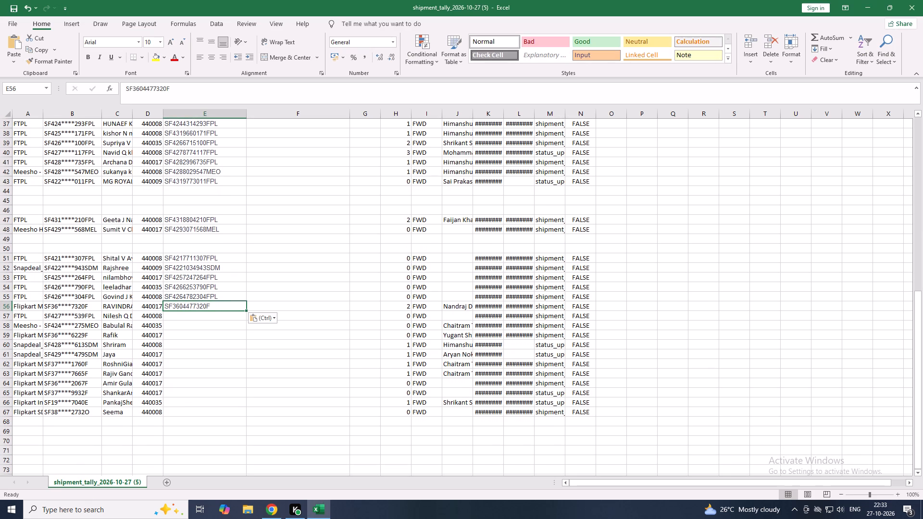
left_click(90, 320)
triple_click(89, 316)
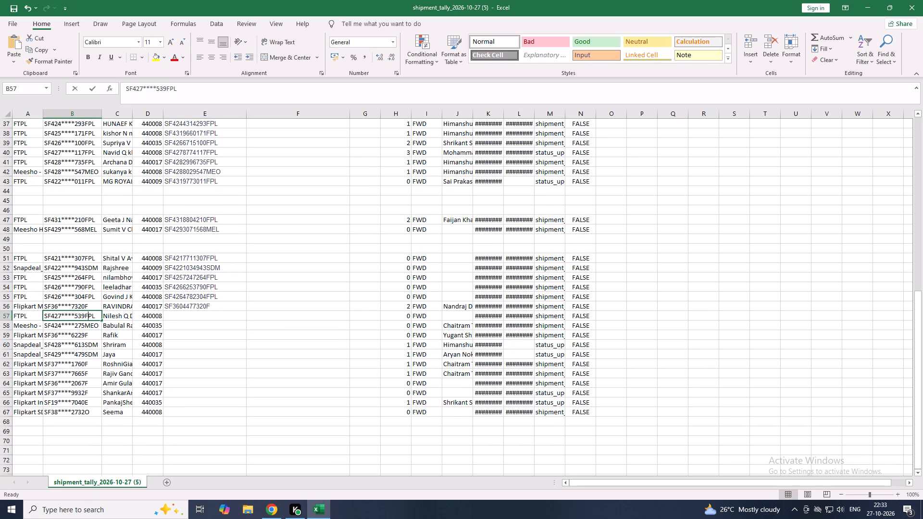
left_click(89, 315)
key("ctrl+c")
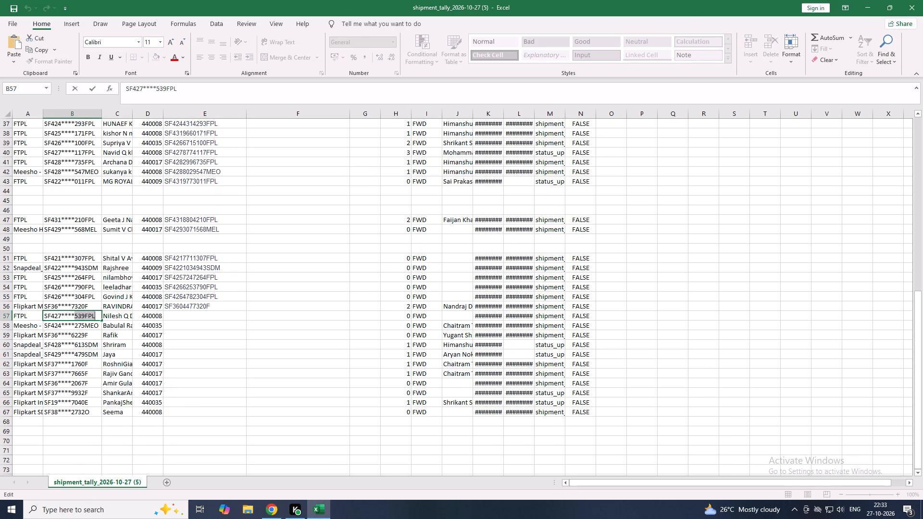
key("alt+Tab")
double_click(640, 56)
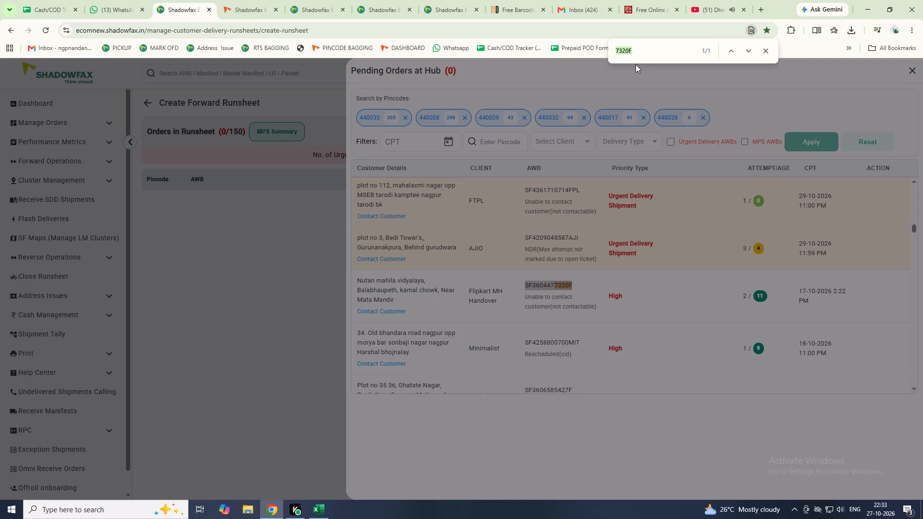
key("ctrl+v")
key("Return")
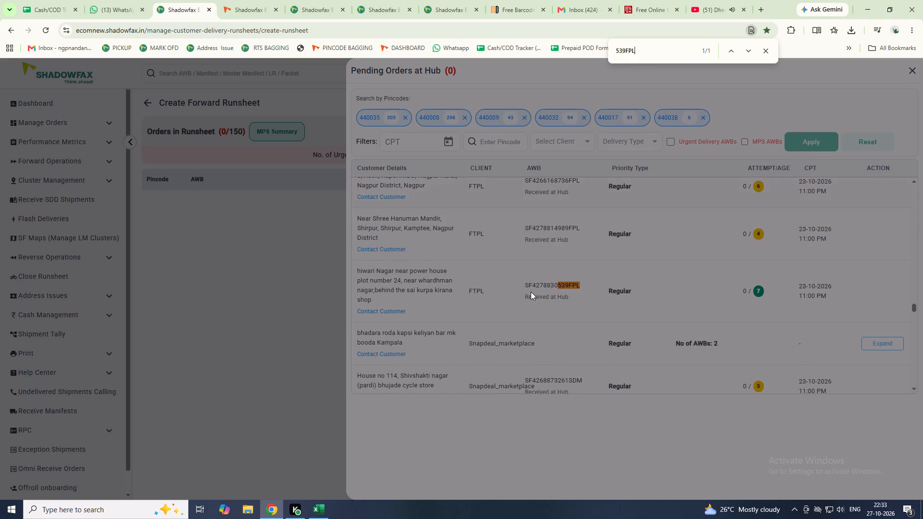
double_click(536, 281)
double_click(536, 285)
key("ctrl+c")
key("alt+Tab")
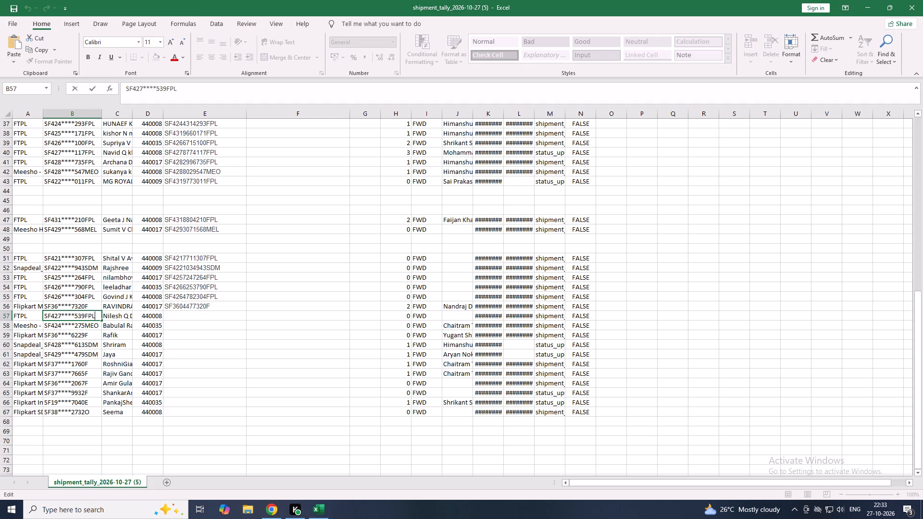
left_click_drag(197, 318, 192, 326)
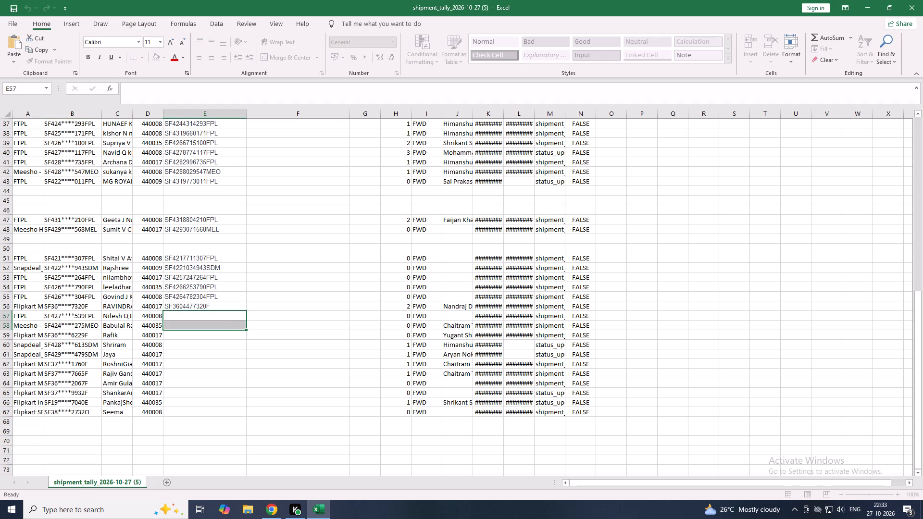
left_click(194, 317)
key("ctrl+v")
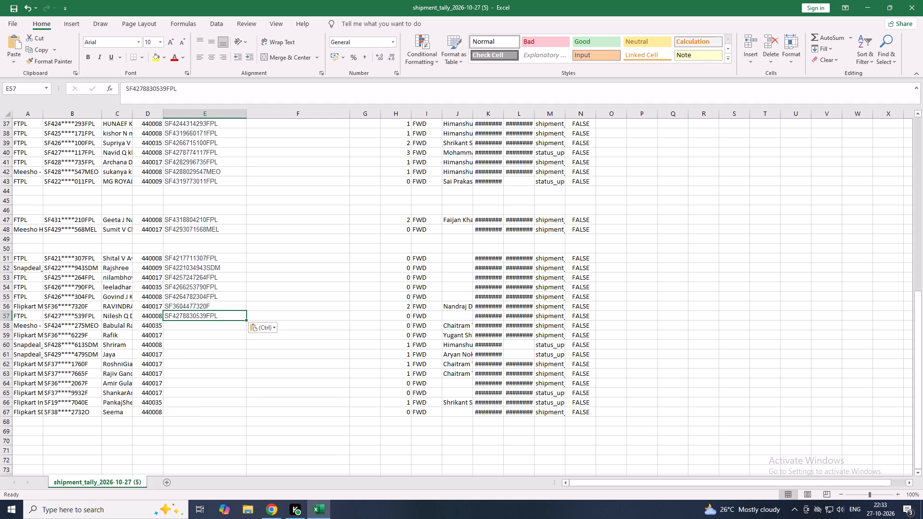
triple_click(88, 325)
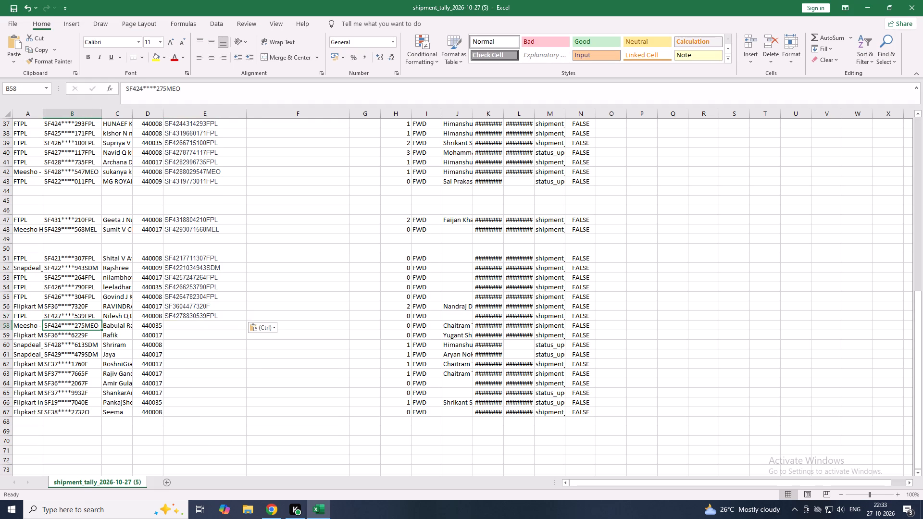
left_click(88, 325)
key("ctrl+c")
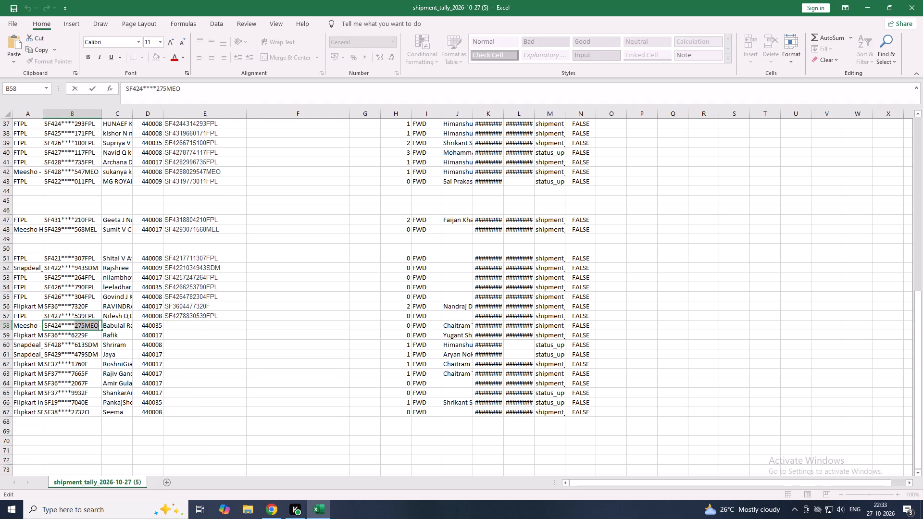
key("alt+Tab")
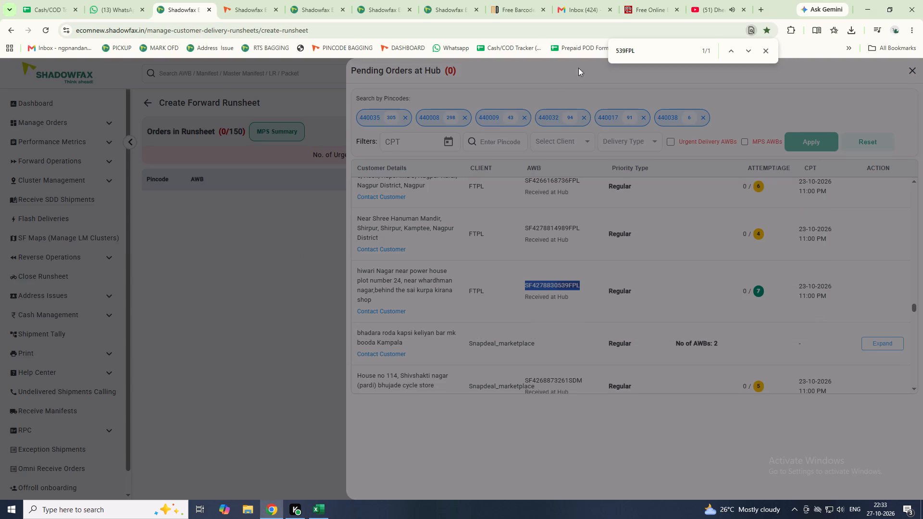
double_click(623, 54)
key("ctrl+v")
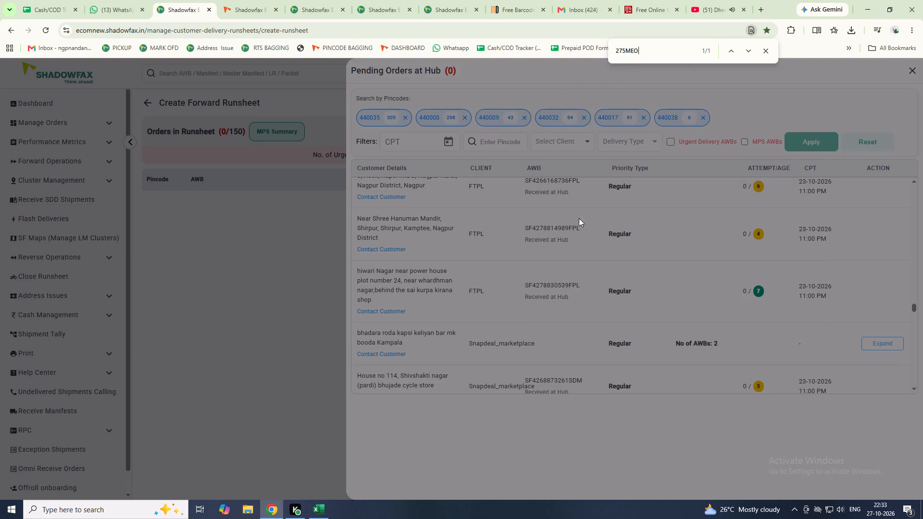
key("Return")
double_click(553, 284)
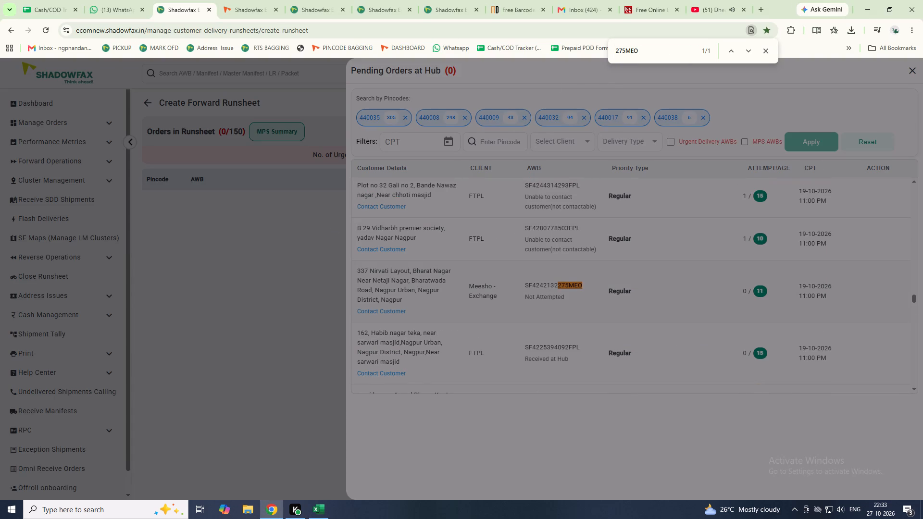
key("ctrl+c")
key("alt+Tab")
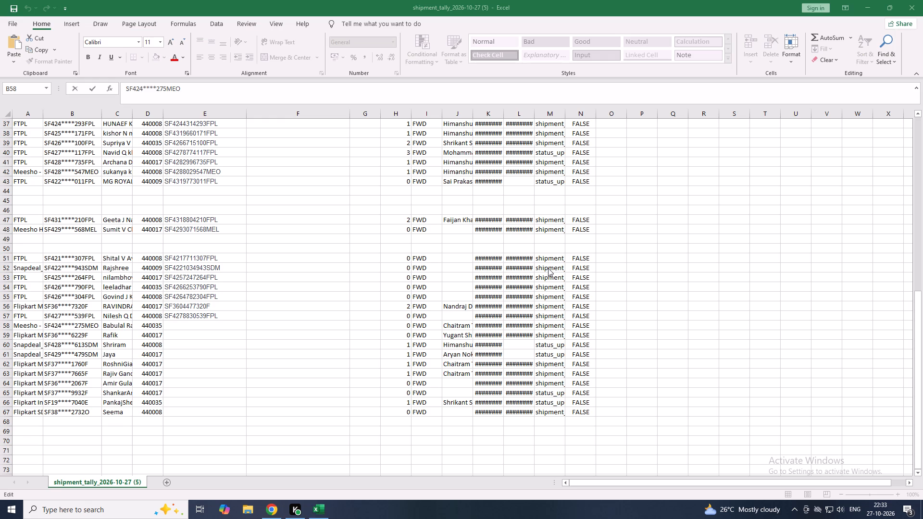
left_click(202, 328)
key("ctrl+v")
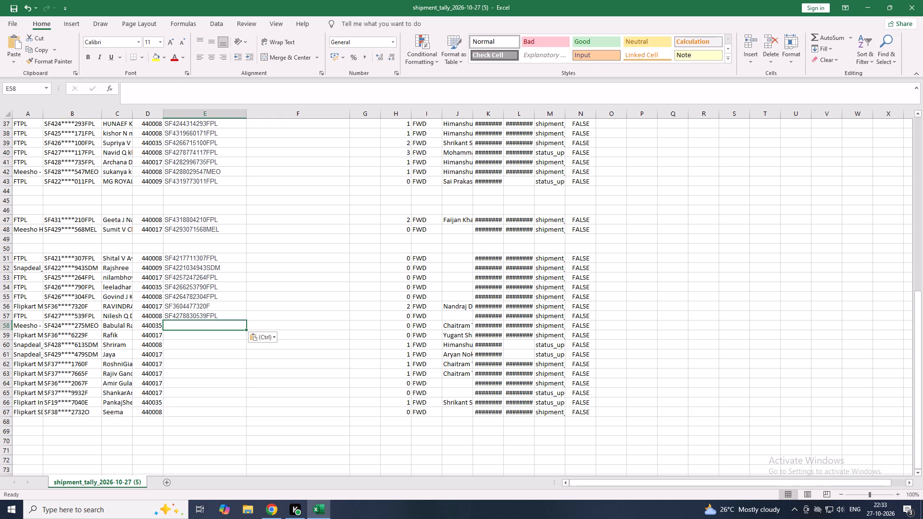
triple_click(83, 335)
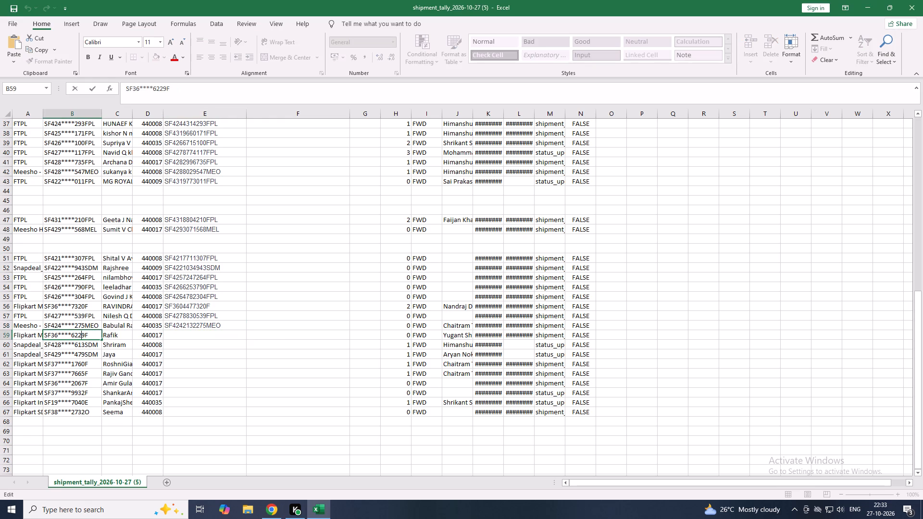
left_click(83, 335)
key("ctrl+c")
key("alt+Tab")
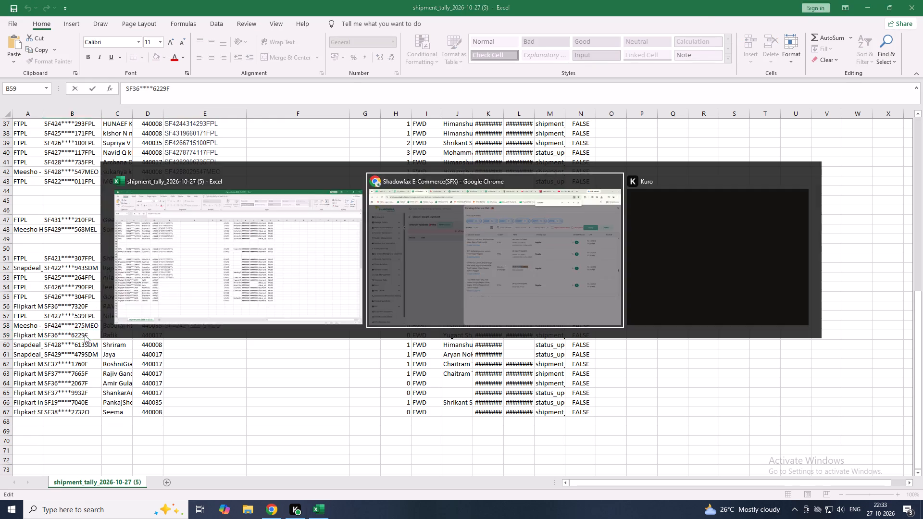
double_click(642, 53)
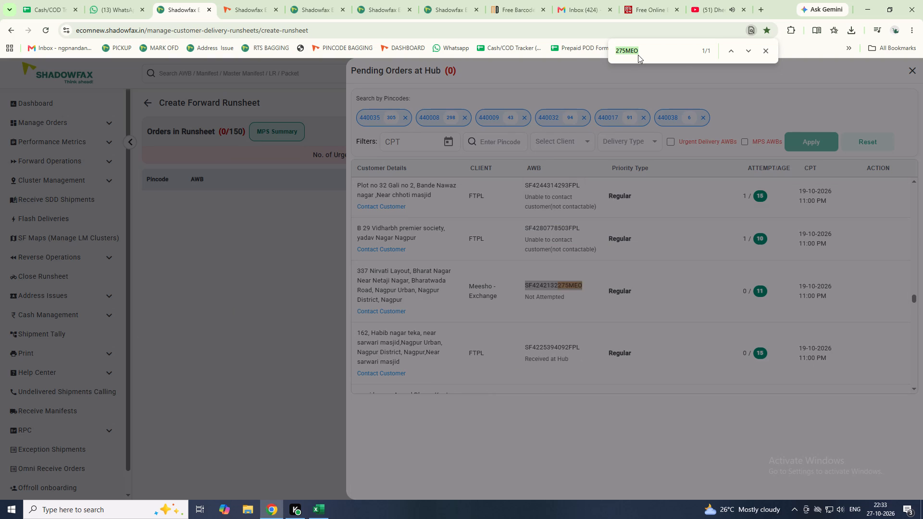
key("ctrl+v")
key("Return")
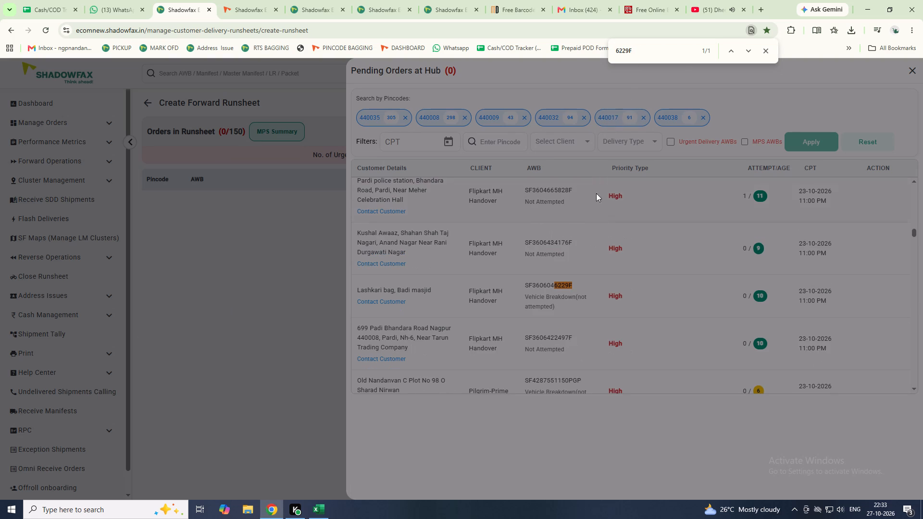
double_click(526, 286)
key("ctrl+c")
key("alt+Tab")
left_click(213, 335)
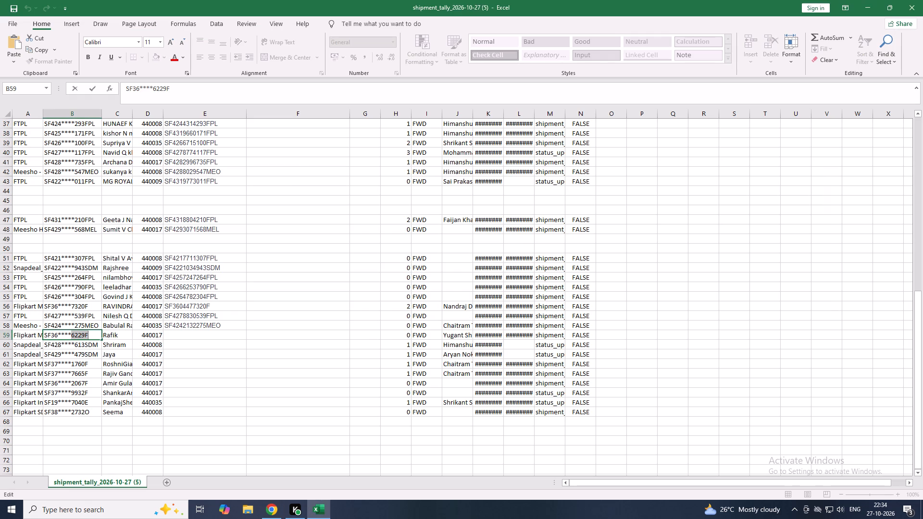
key("ctrl+v")
Search the portal's pending orders for row 60's shipment ending 613SDM, and return to the Excel tally sheet.
scroll(234, 336, "down", 1)
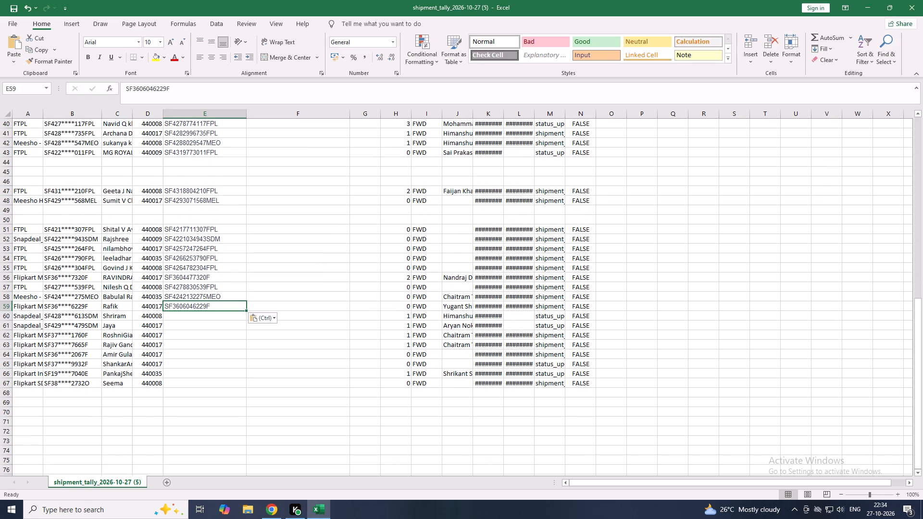
triple_click(88, 314)
left_click(88, 316)
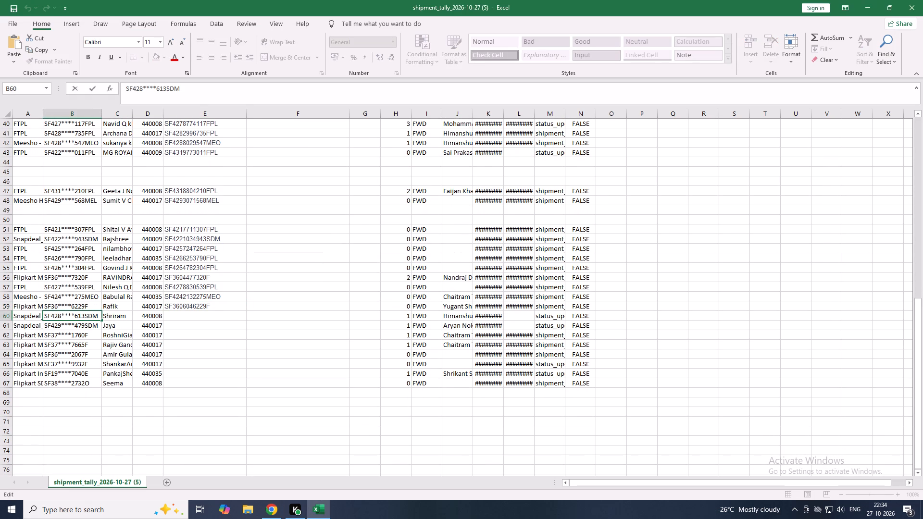
left_click(88, 316)
key("ctrl+c")
key("alt+Tab")
double_click(673, 58)
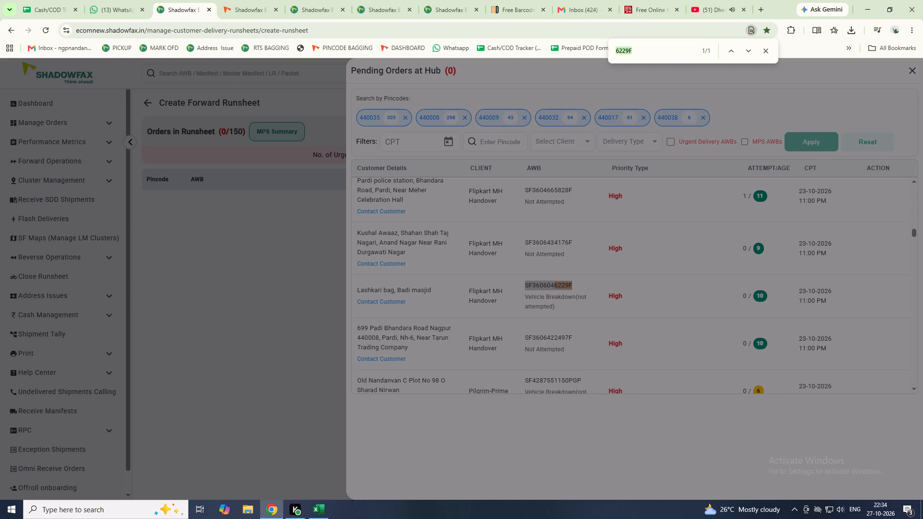
key("ctrl+v")
key("Return")
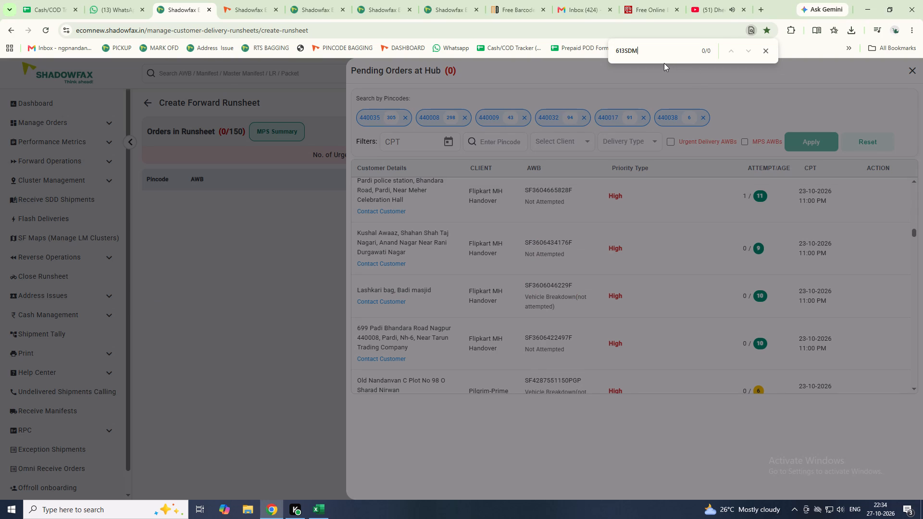
key("Return")
key("Return")
key("Return")
key("Return")
key("Return")
key("alt+Tab")
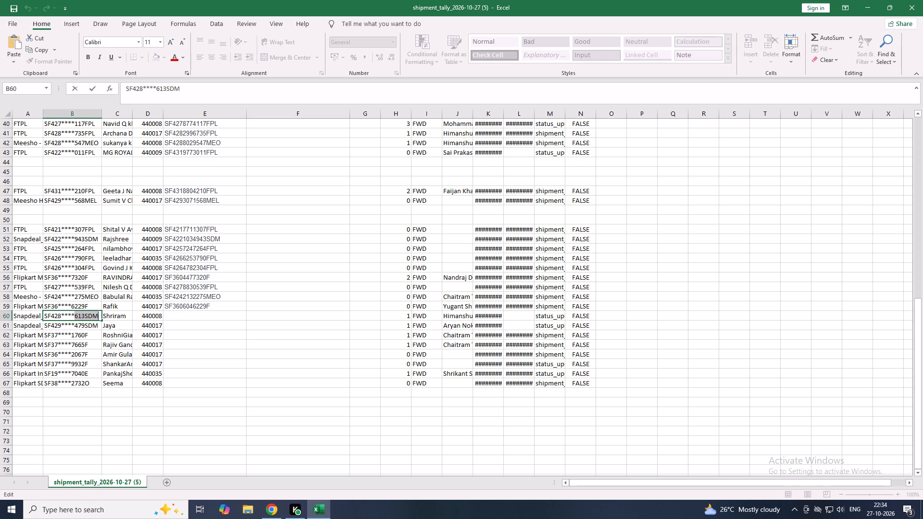
left_click(87, 327)
double_click(88, 325)
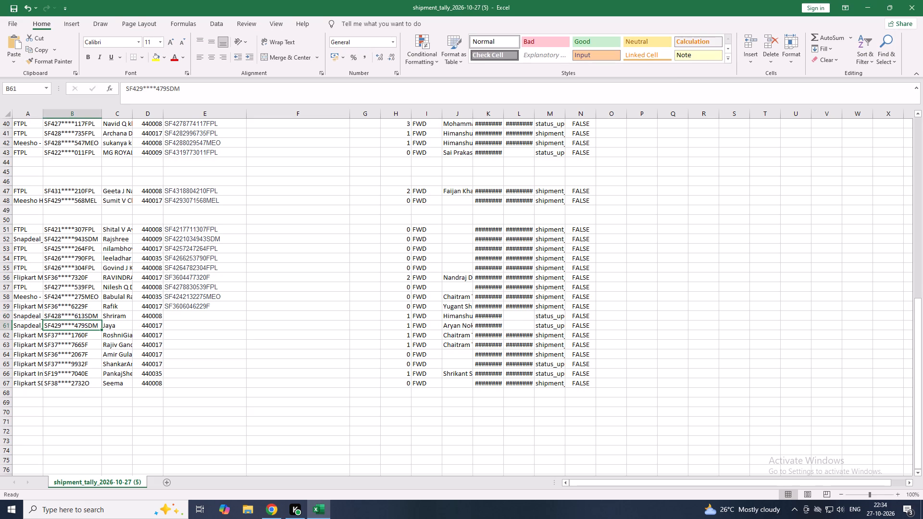
triple_click(88, 324)
left_click(90, 324)
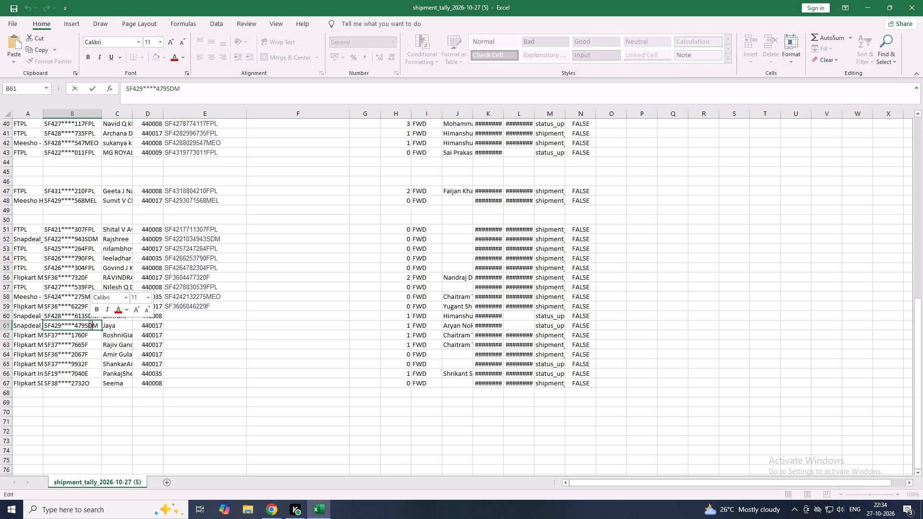
key("ctrl+c")
key("alt+Tab")
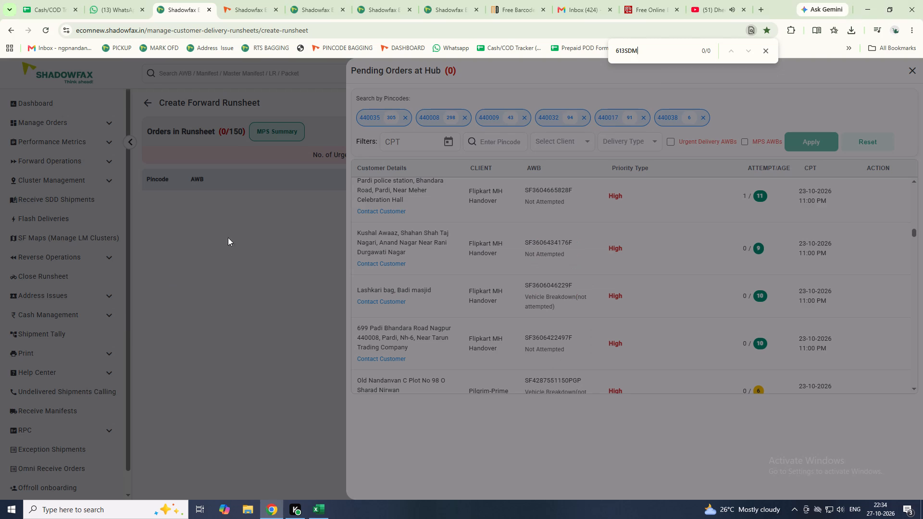
double_click(632, 51)
key("ctrl+v")
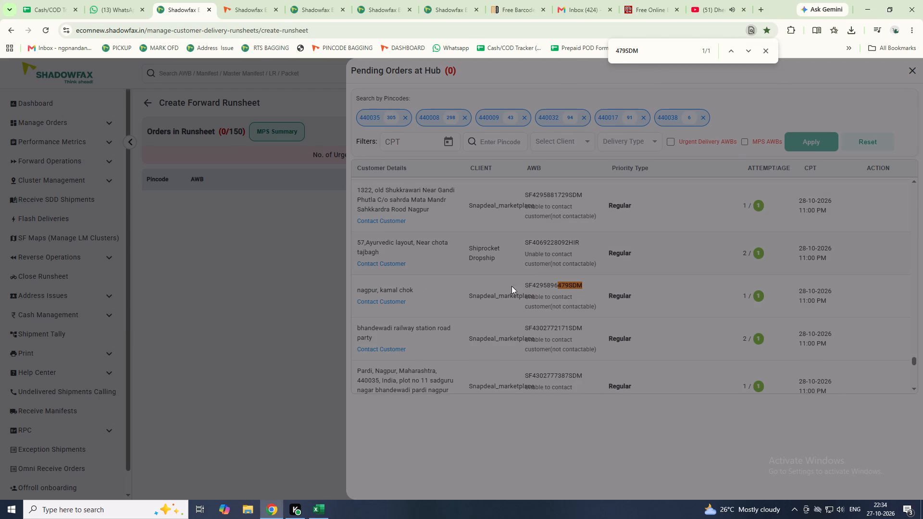
double_click(530, 281)
double_click(533, 283)
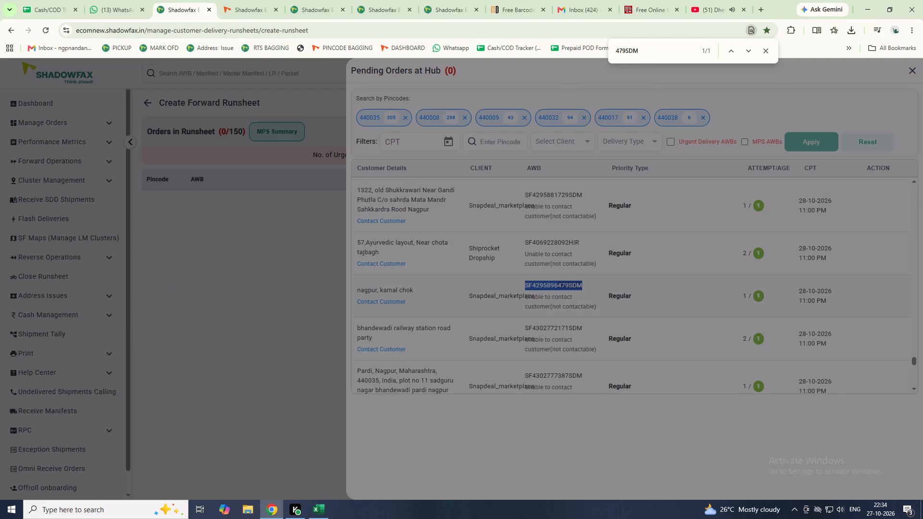
key("ctrl+c")
key("alt+Tab")
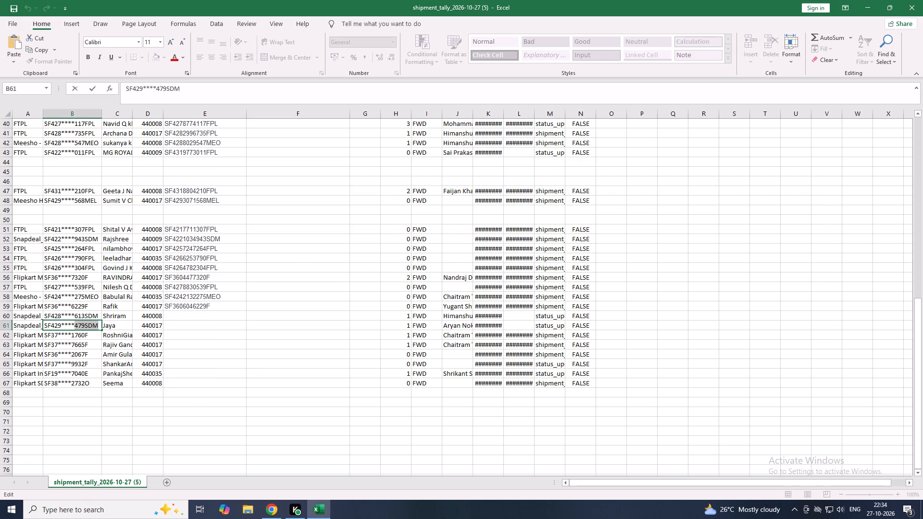
left_click(207, 330)
left_click(208, 327)
key("ctrl+v")
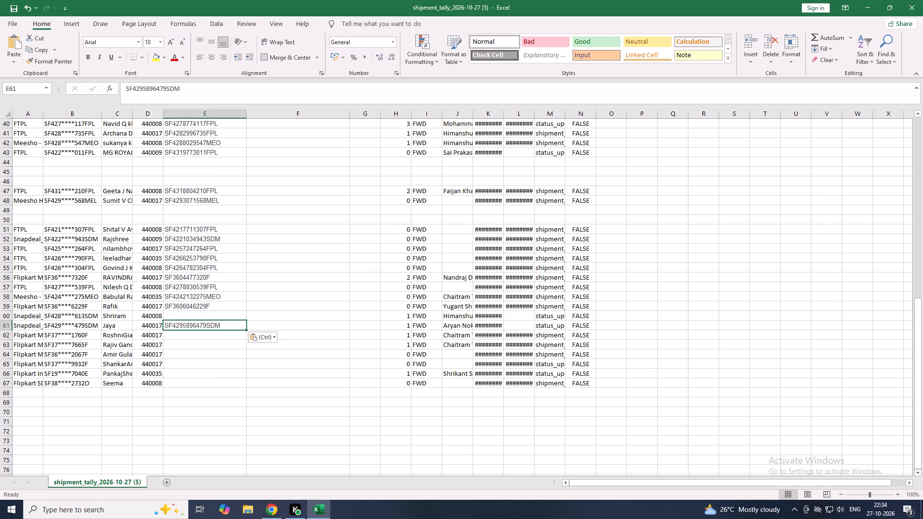
triple_click(79, 337)
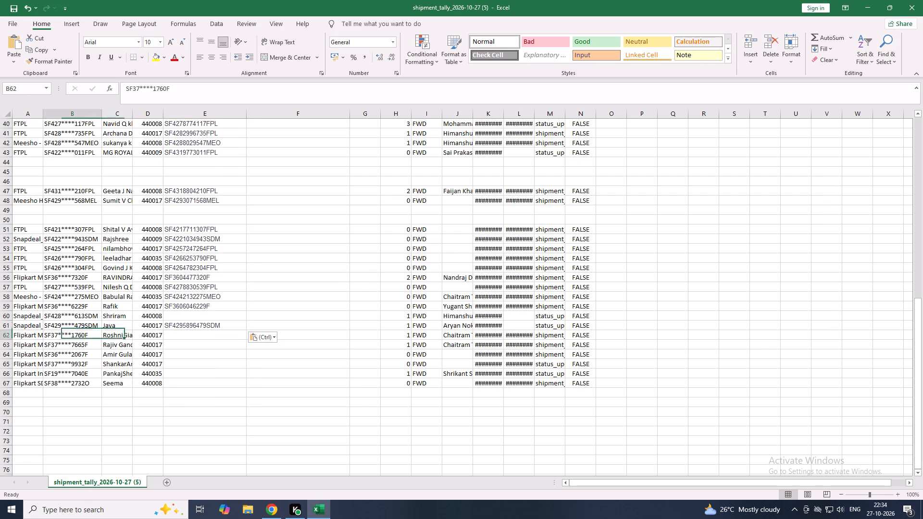
left_click(79, 337)
key("ctrl+c")
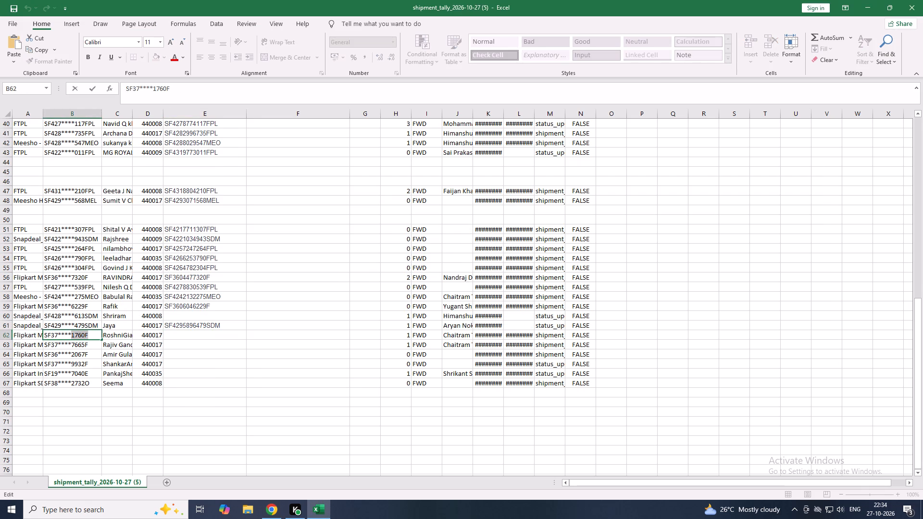
key("alt+Tab")
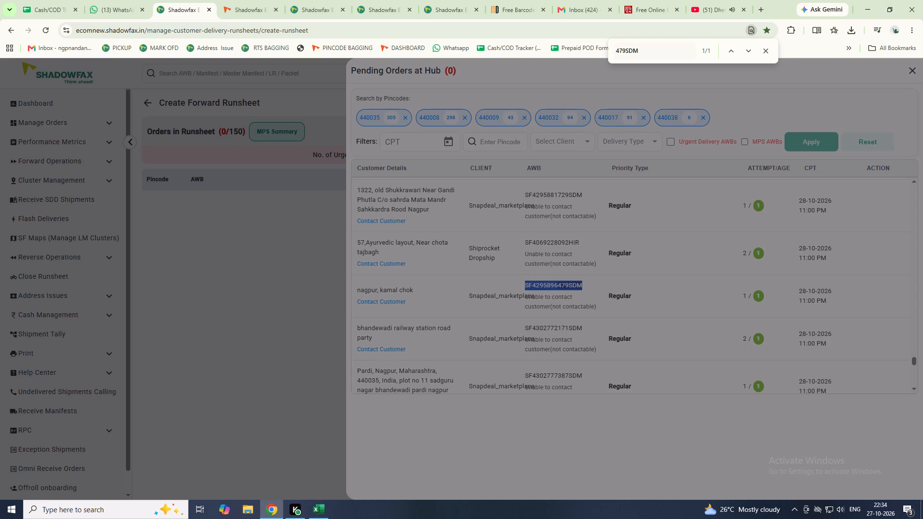
double_click(617, 45)
key("ctrl+v")
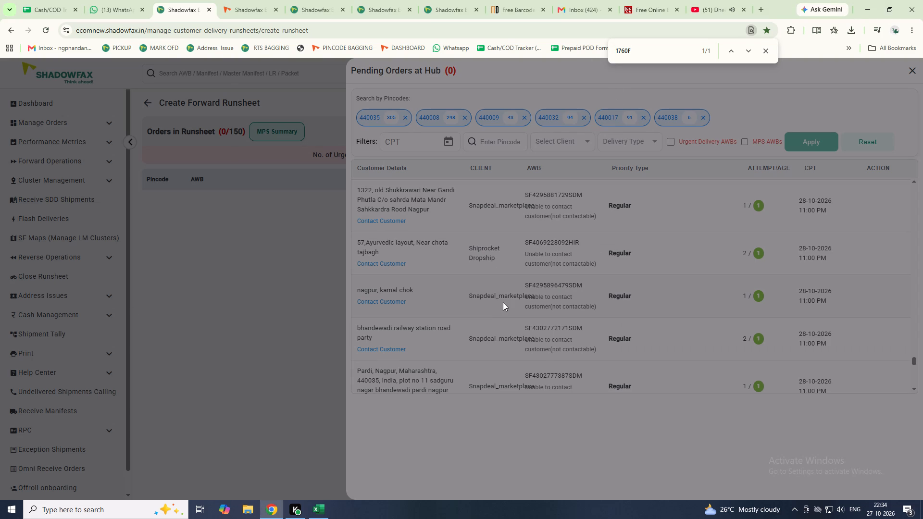
key("Return")
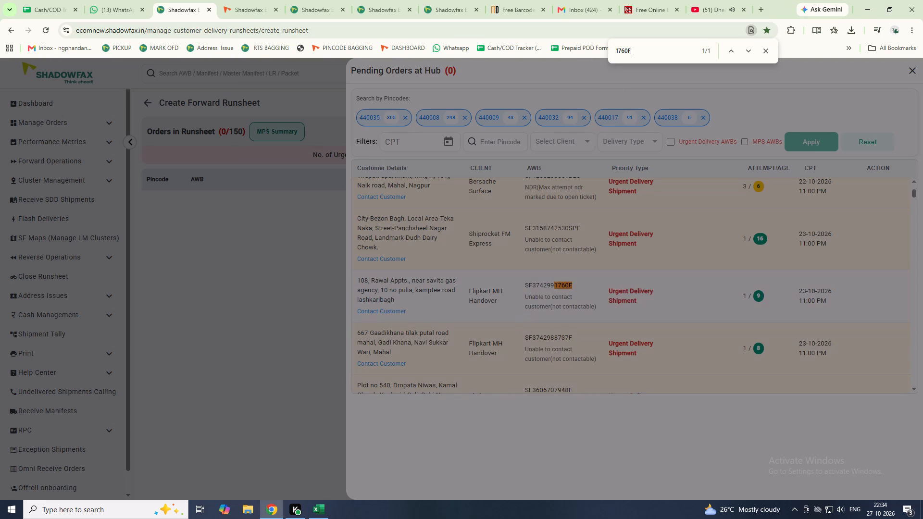
left_click(538, 277)
triple_click(536, 281)
double_click(539, 281, "ctrl")
key("ctrl+c")
key("alt+Tab")
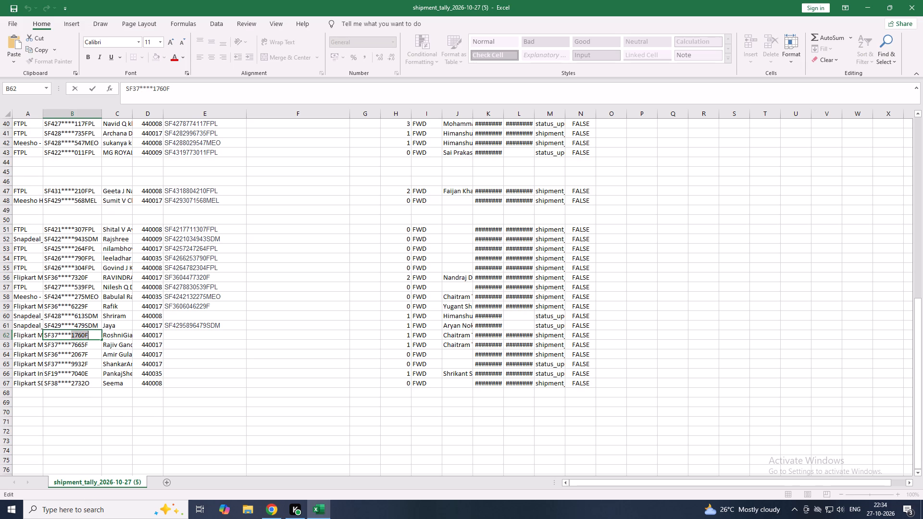
left_click(207, 337)
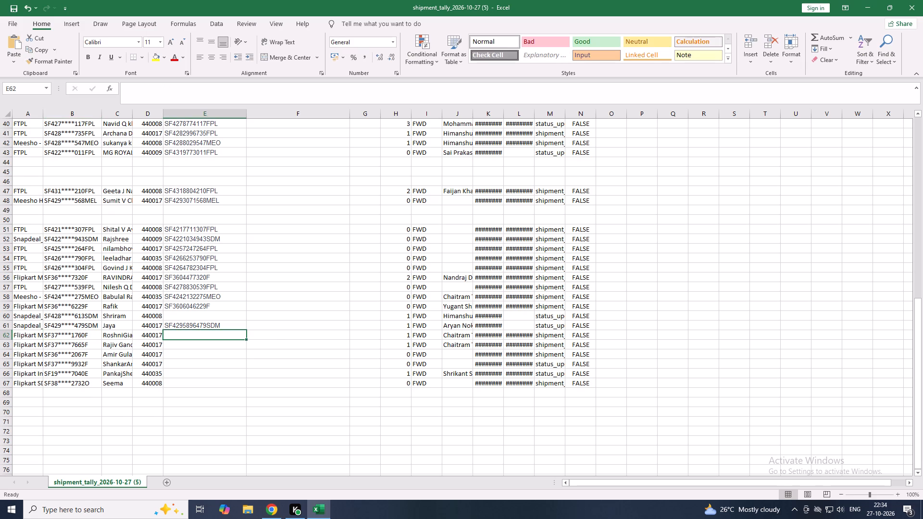
key("ctrl+v")
triple_click(82, 346)
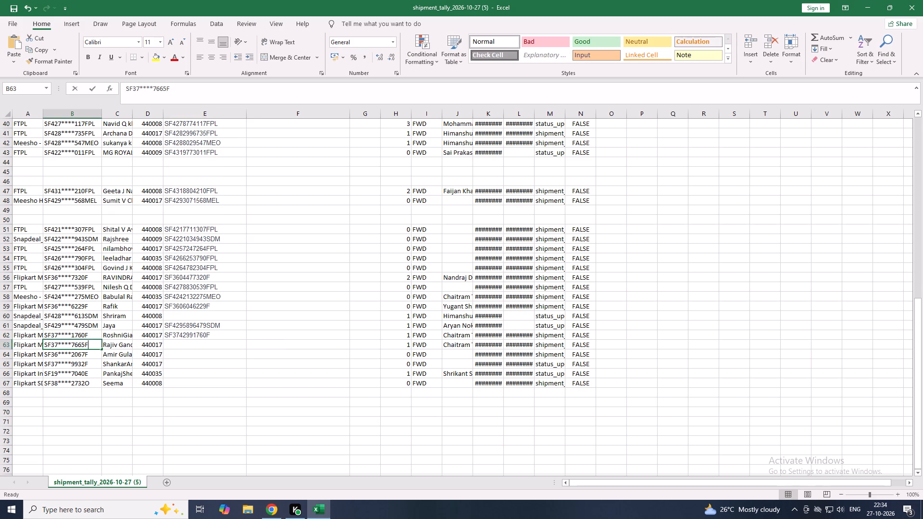
left_click(82, 346)
key("ctrl+c")
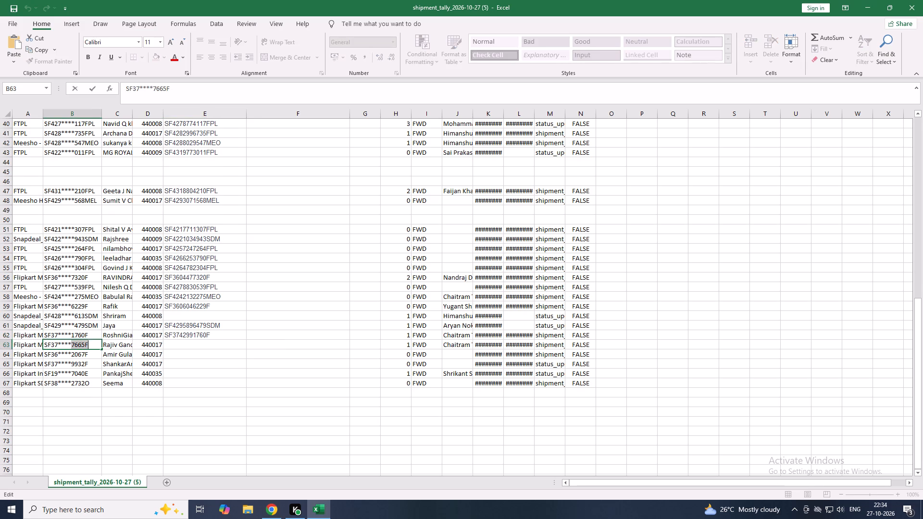
key("alt+Tab")
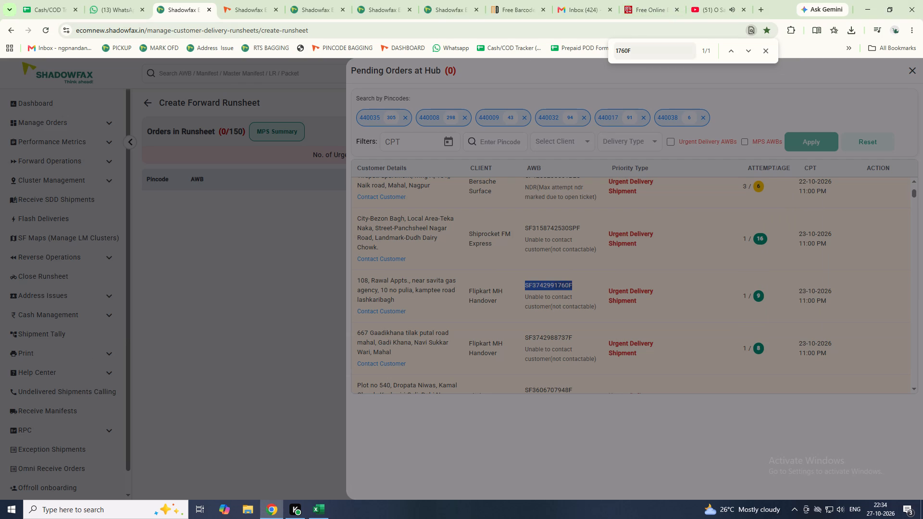
double_click(626, 50)
key("ctrl+v")
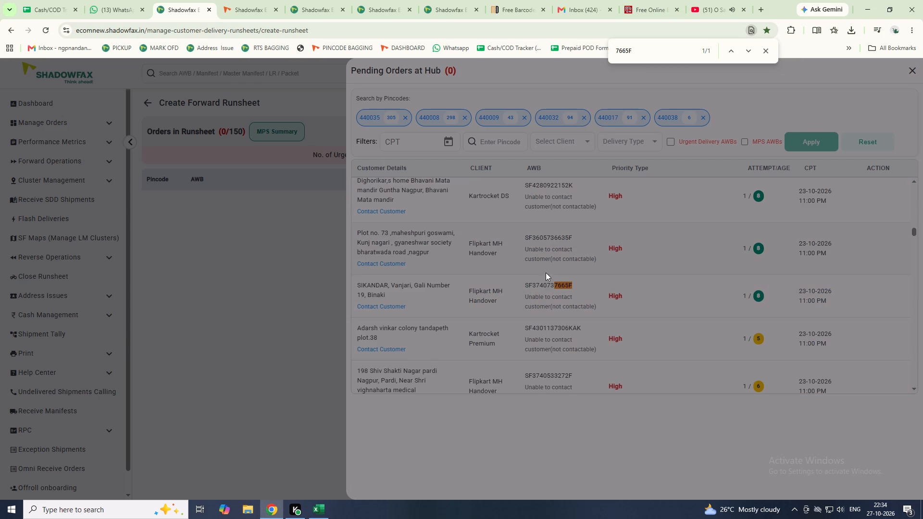
double_click(549, 280)
double_click(547, 280)
key("ctrl+c")
key("alt+Tab")
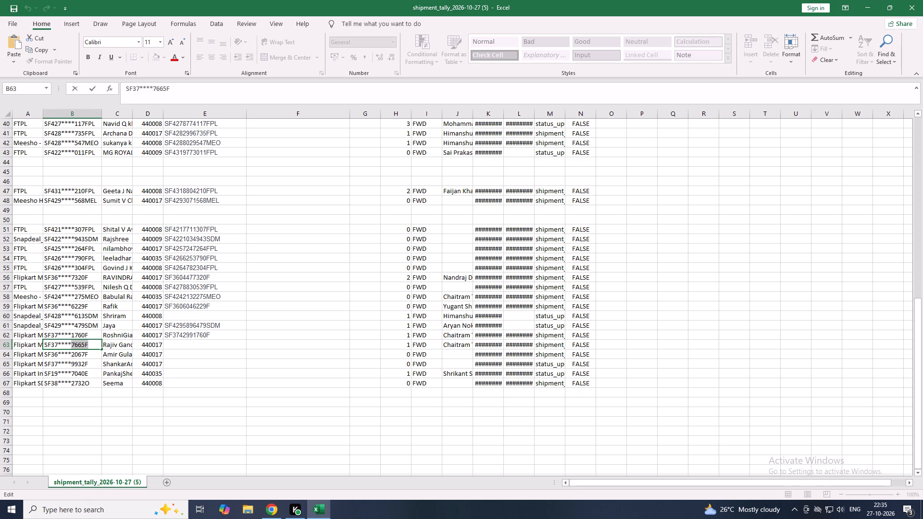
left_click(228, 345)
key("ctrl+v")
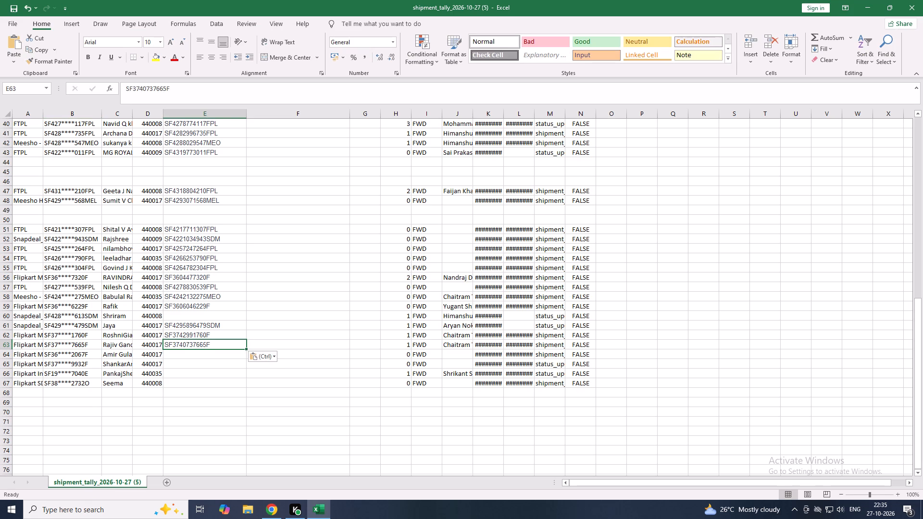
triple_click(82, 354)
left_click(81, 354)
key("ctrl+c")
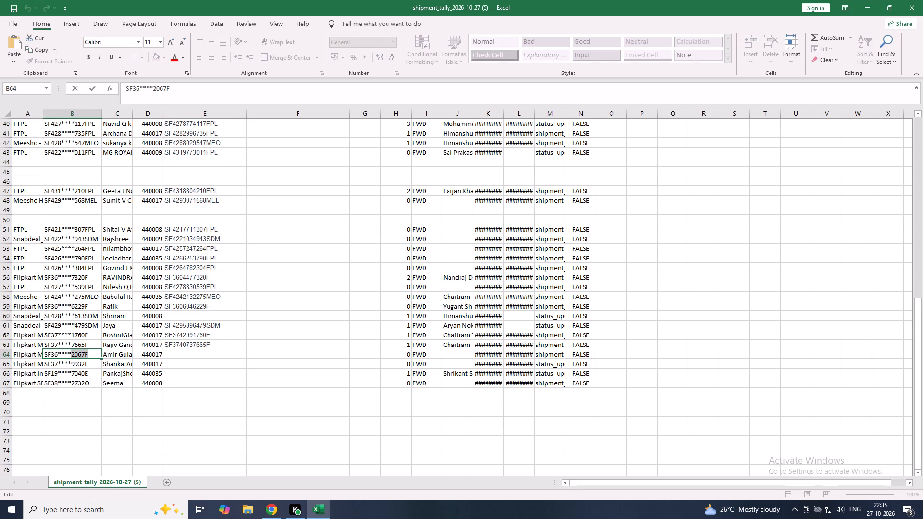
key("alt+Tab")
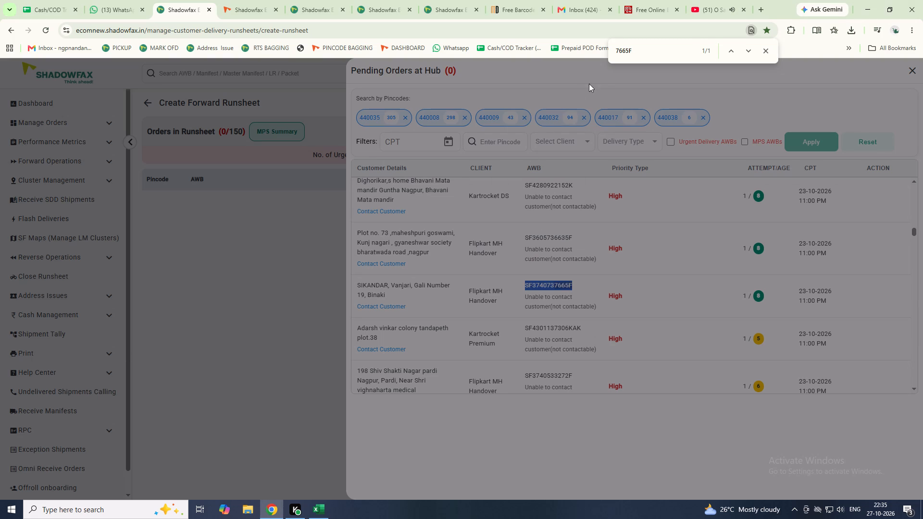
double_click(626, 56)
key("ctrl+v")
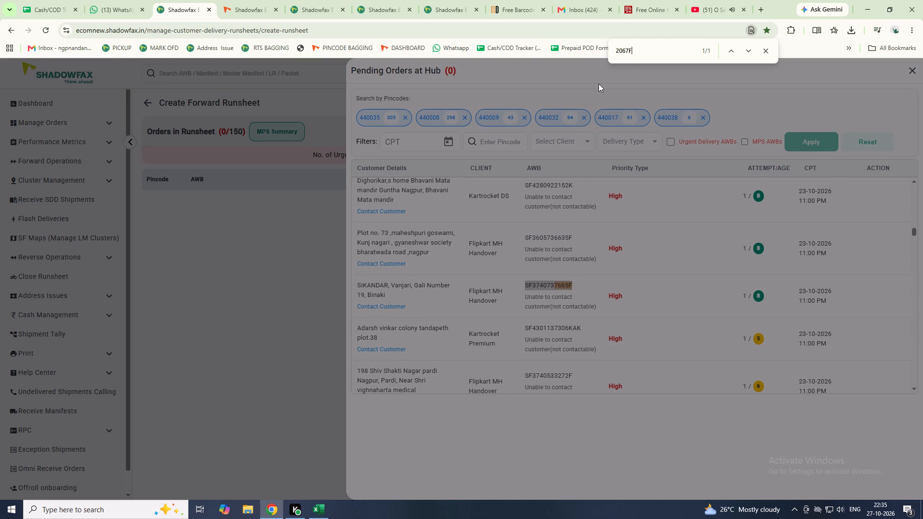
left_click(534, 282)
triple_click(535, 281)
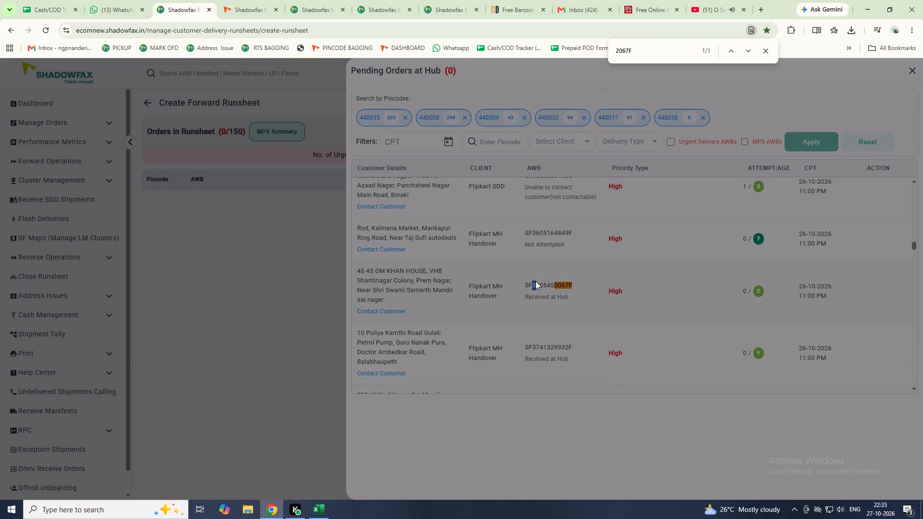
key("ctrl+c")
key("alt+Tab")
left_click(181, 353)
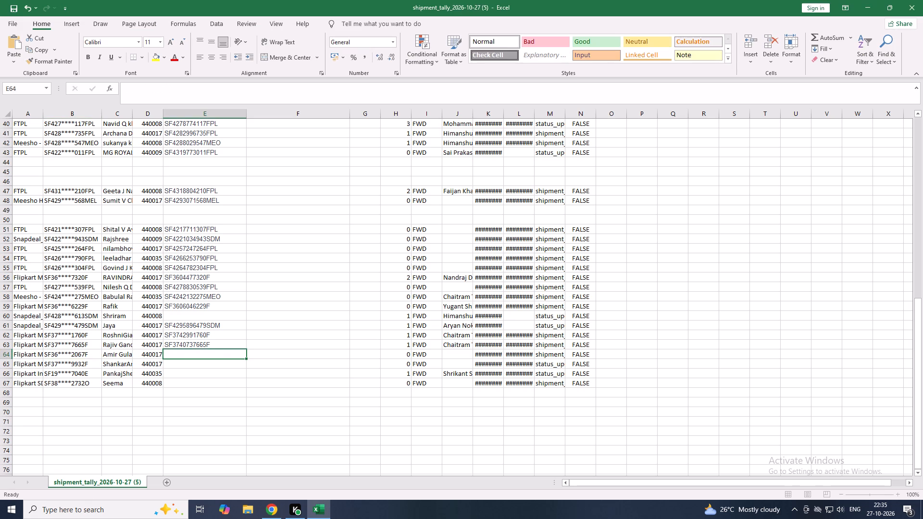
key("ctrl+v")
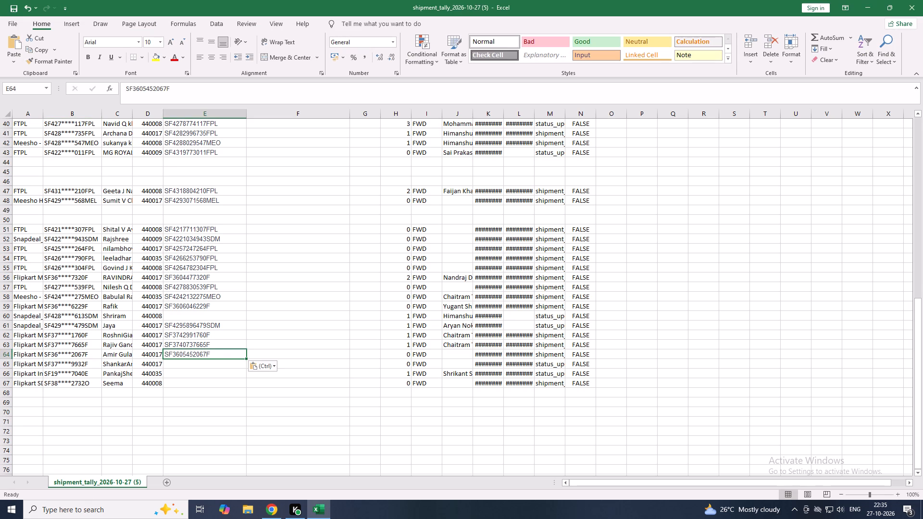
left_click(84, 367)
triple_click(82, 365)
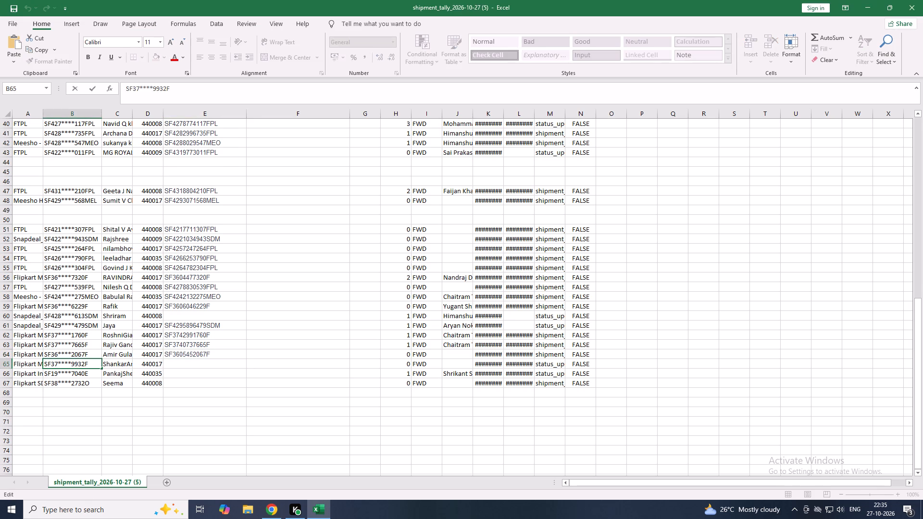
left_click(82, 365)
key("ctrl+c")
key("alt+Tab")
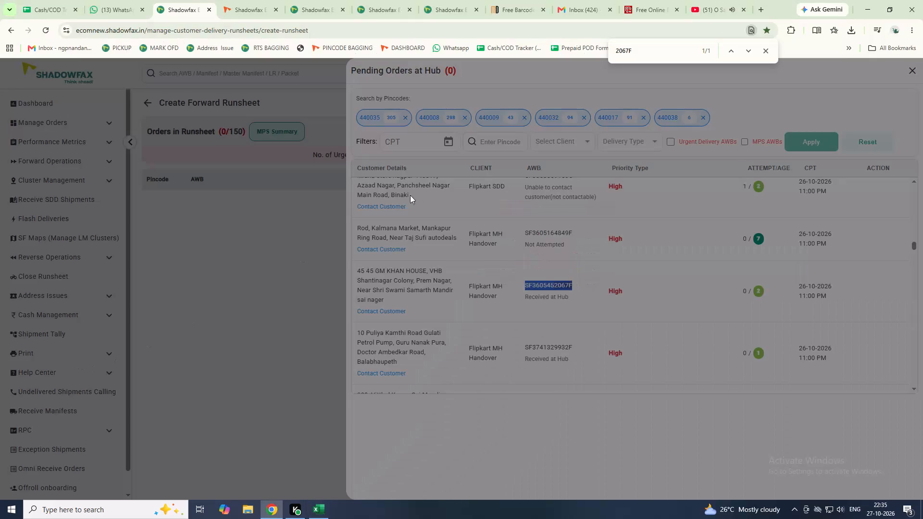
double_click(624, 46)
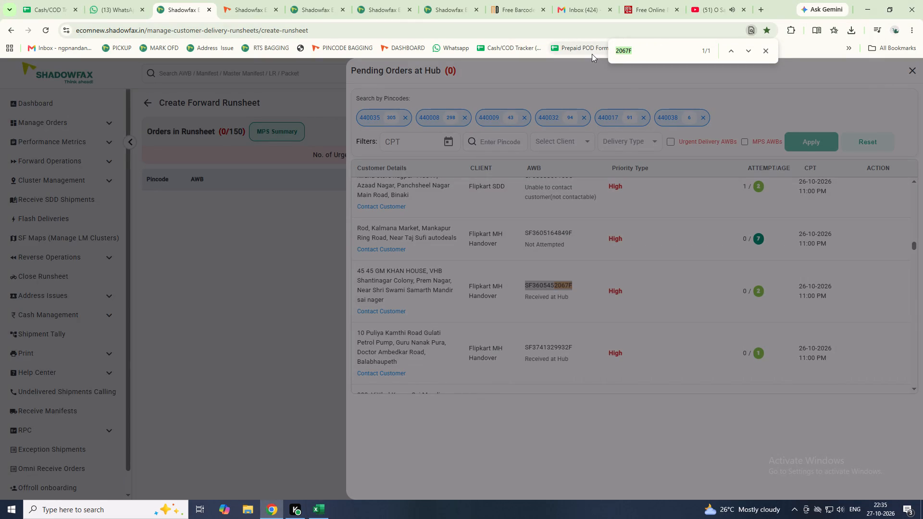
key("ctrl+v")
double_click(542, 346)
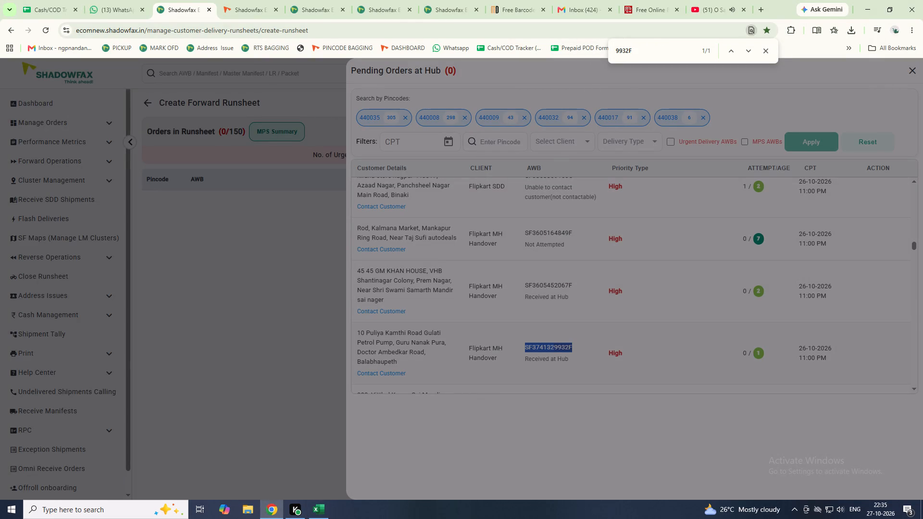
key("ctrl+c")
key("alt+Tab")
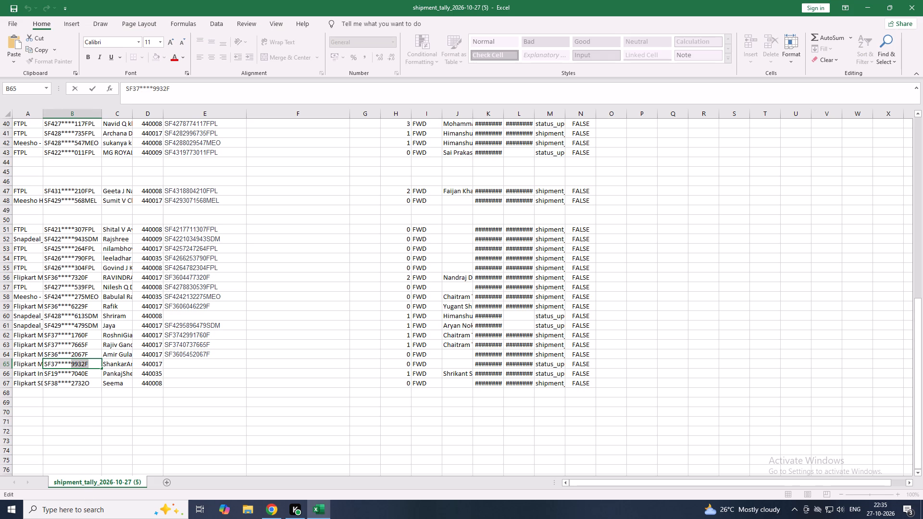
left_click(208, 363)
key("ctrl+v")
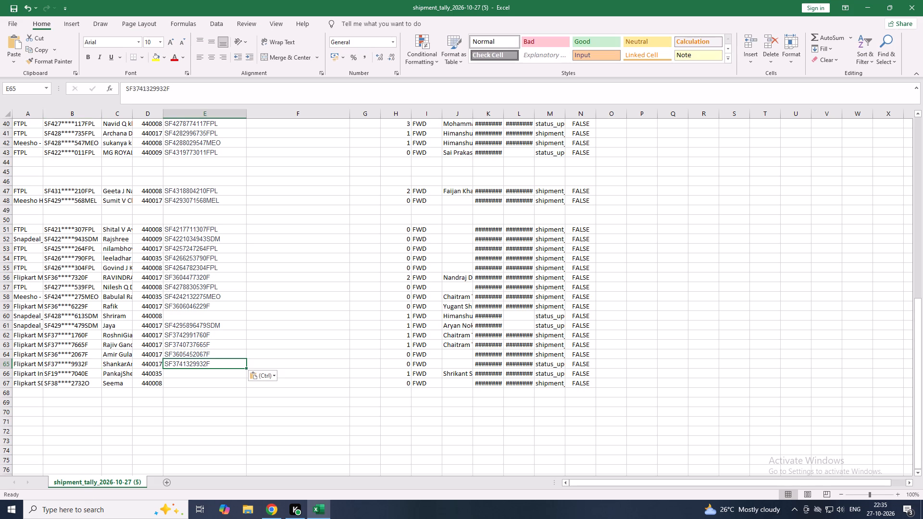
scroll(194, 365, "down", 1)
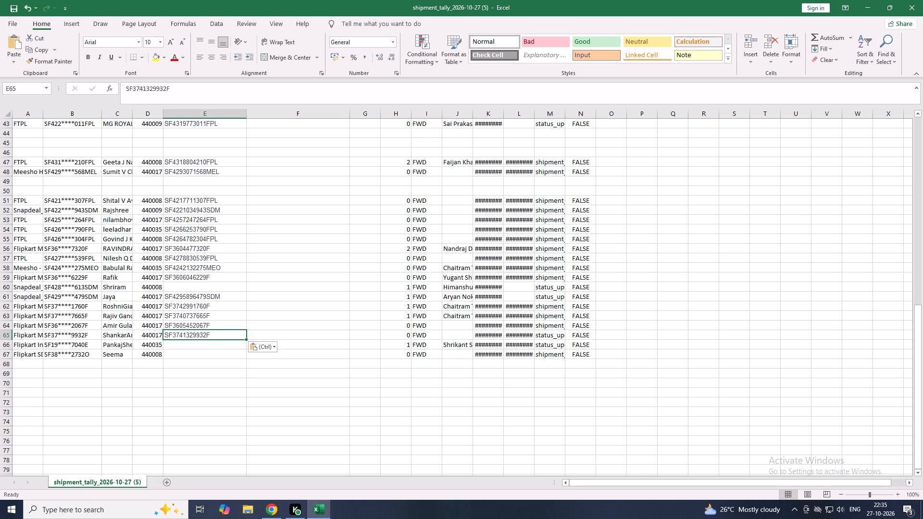
left_click(81, 347)
triple_click(81, 347)
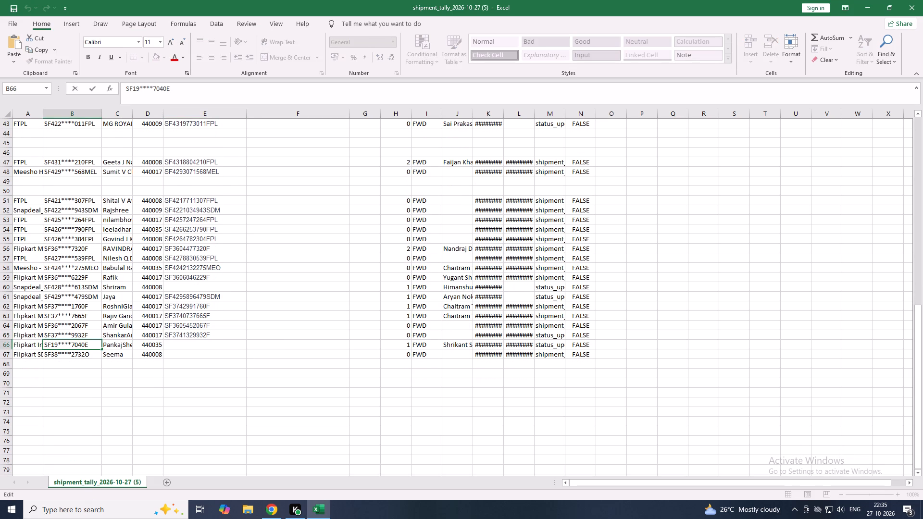
left_click(81, 347)
key("ctrl+c")
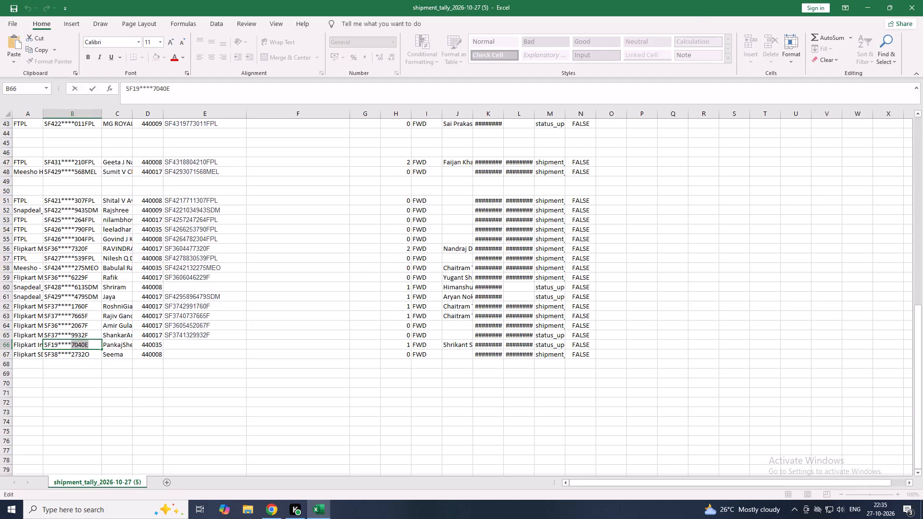
key("alt+Tab")
double_click(626, 52)
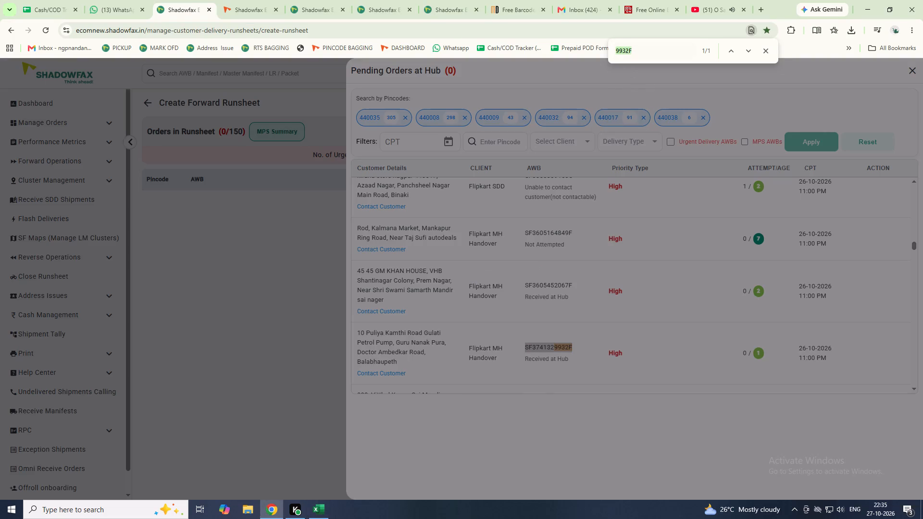
key("ctrl+v")
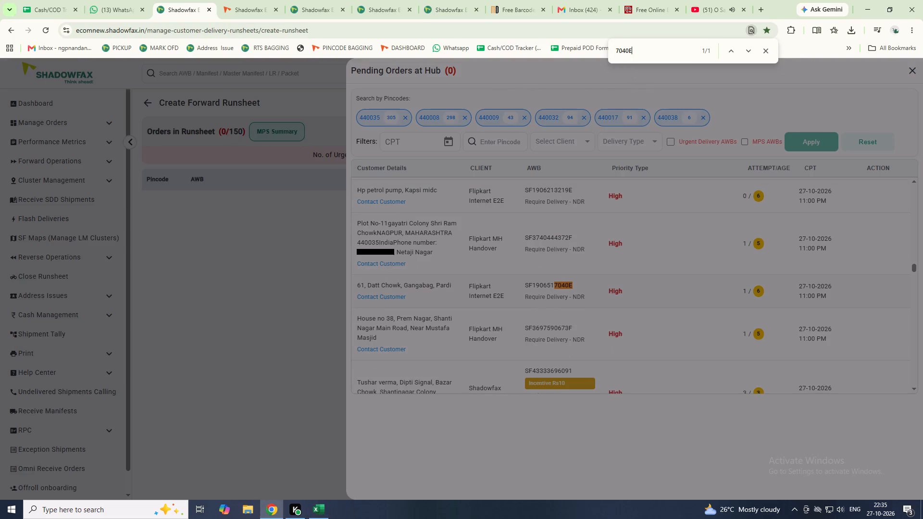
double_click(543, 279)
key("ctrl+c")
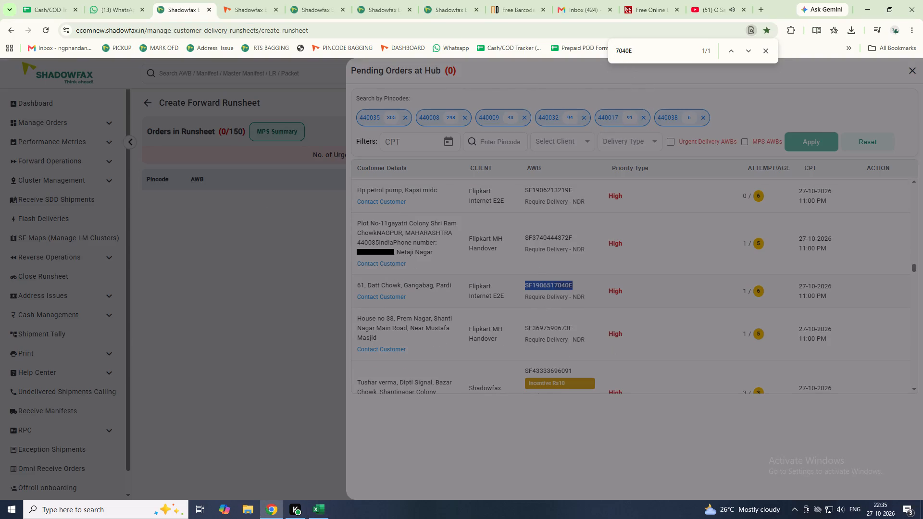
key("alt+Tab")
left_click(206, 346)
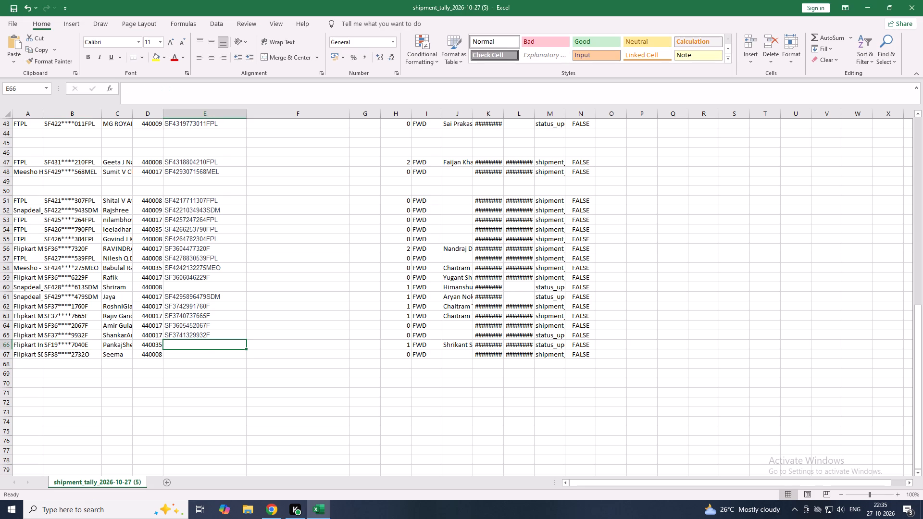
key("ctrl+v")
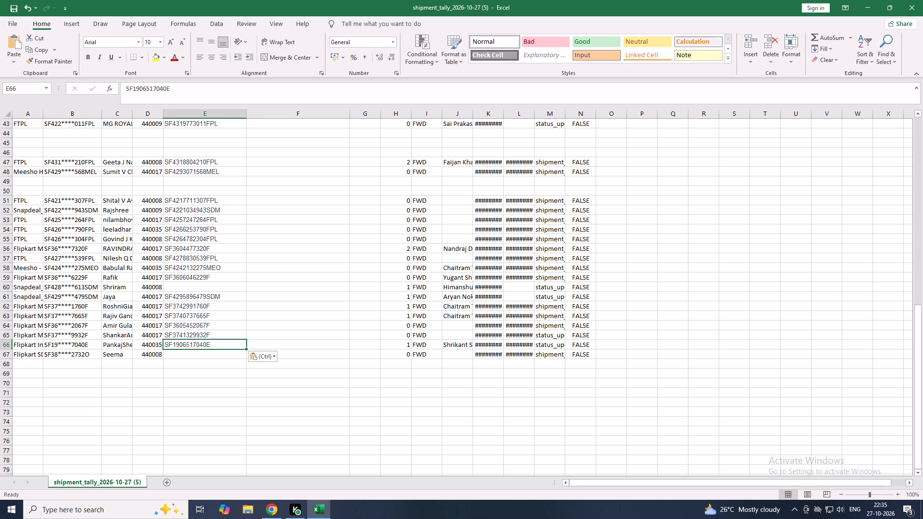
triple_click(87, 354)
left_click(88, 353)
key("ctrl+c")
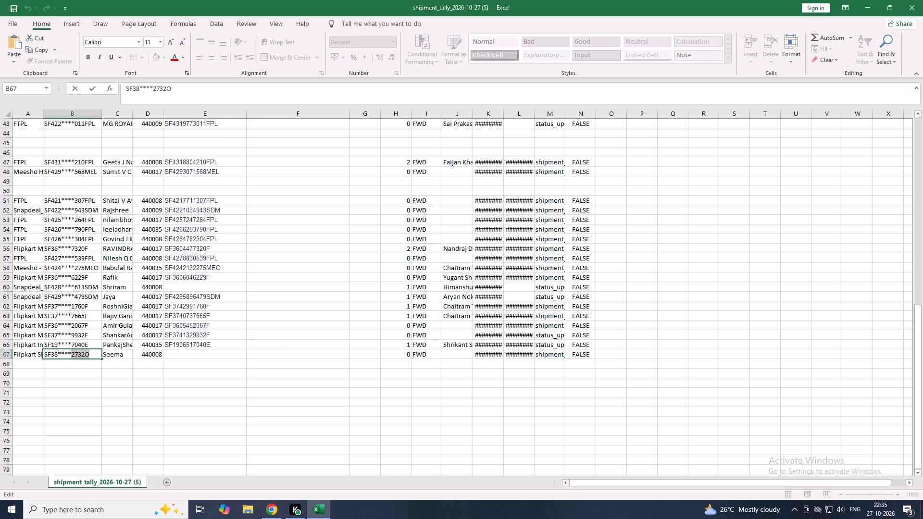
key("alt+Tab")
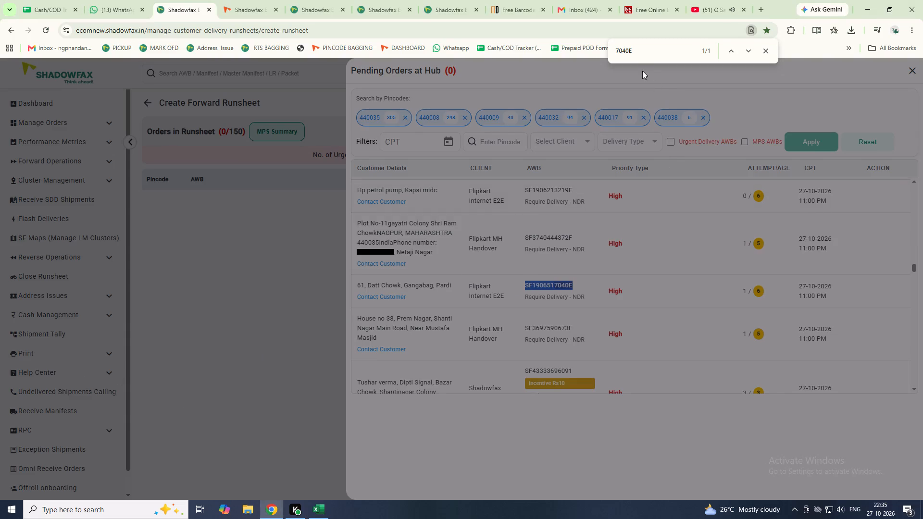
double_click(630, 57)
key("ctrl+v")
key("Return")
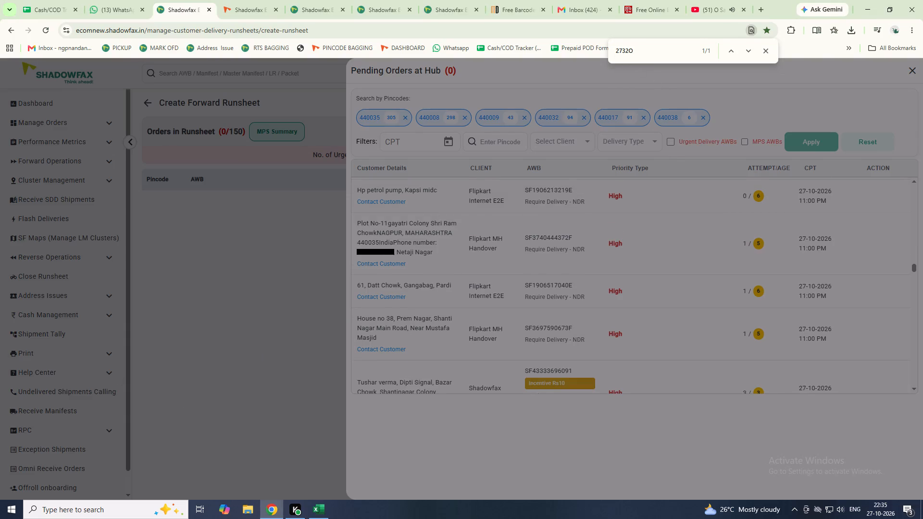
double_click(540, 284)
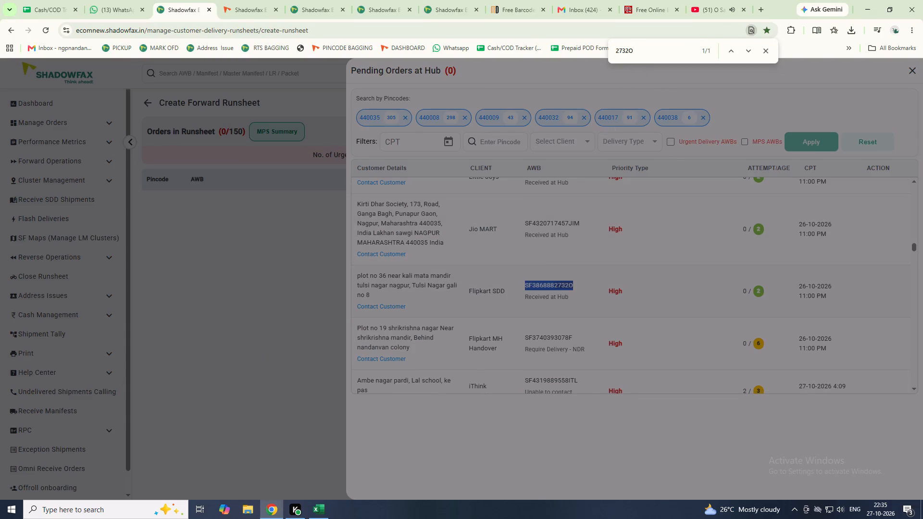
key("ctrl+c")
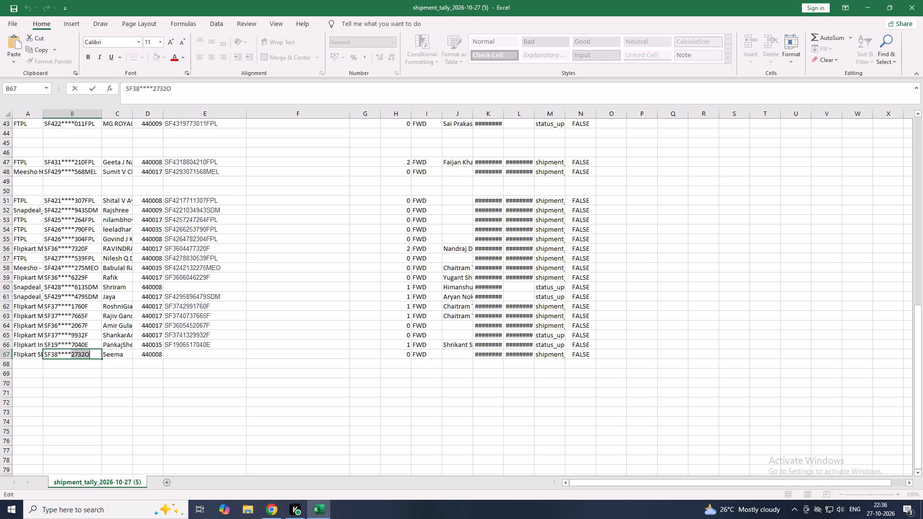
left_click(220, 355)
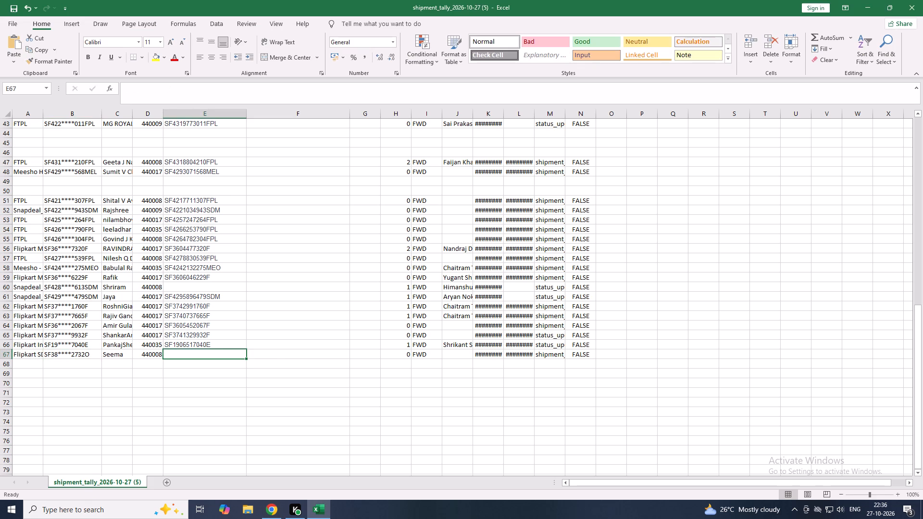
key("ctrl+v")
left_click(359, 360)
Copy the full AWBs in cells E26 to E43 into column F, starting at cell F29.
scroll(259, 390, "up", 3)
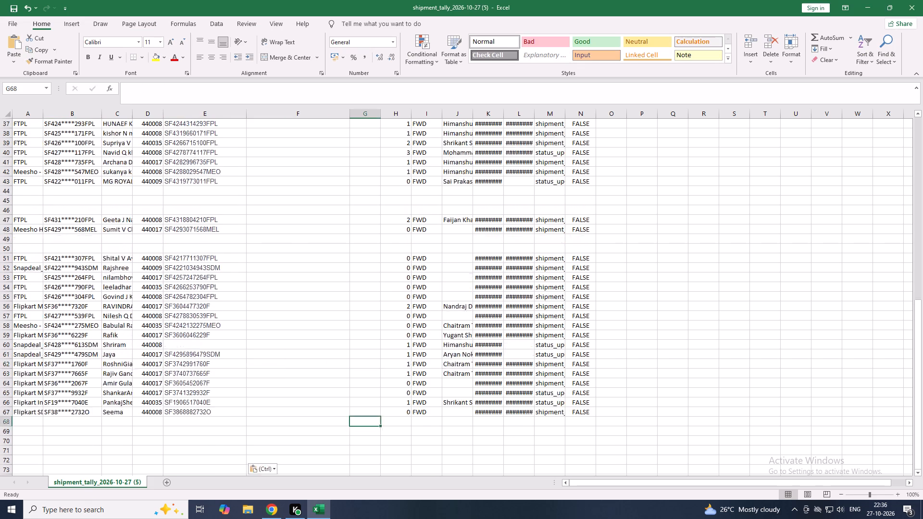
scroll(259, 389, "up", 9)
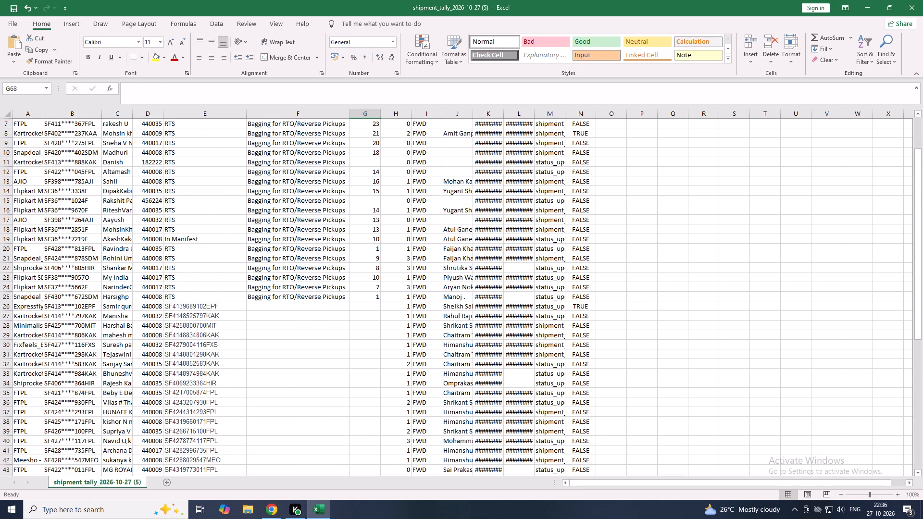
left_click(183, 309)
key("shift+Down")
key("shift+Down")
key("shift+Down")
key("shift+Down")
key("shift+Down")
key("shift+Down")
key("shift+Down")
key("shift+Down")
key("shift+Down")
key("shift+Down")
key("shift+Down")
key("shift+Down")
key("shift+Down")
key("shift+Down")
key("shift+Down")
key("shift+Down")
key("shift+Down")
key("shift+Down")
key("shift+Down")
key("shift+Down")
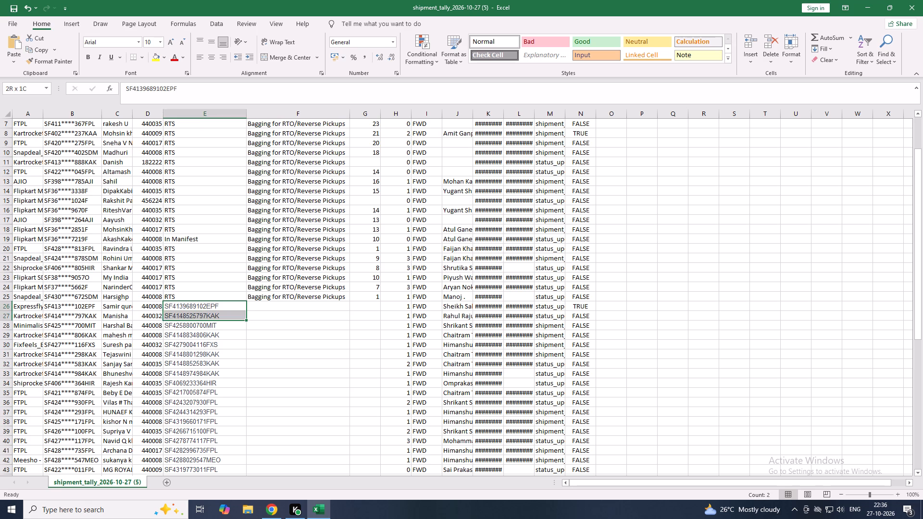
key("shift+Up")
key("shift+Up")
key("shift+Up")
key("shift+Up")
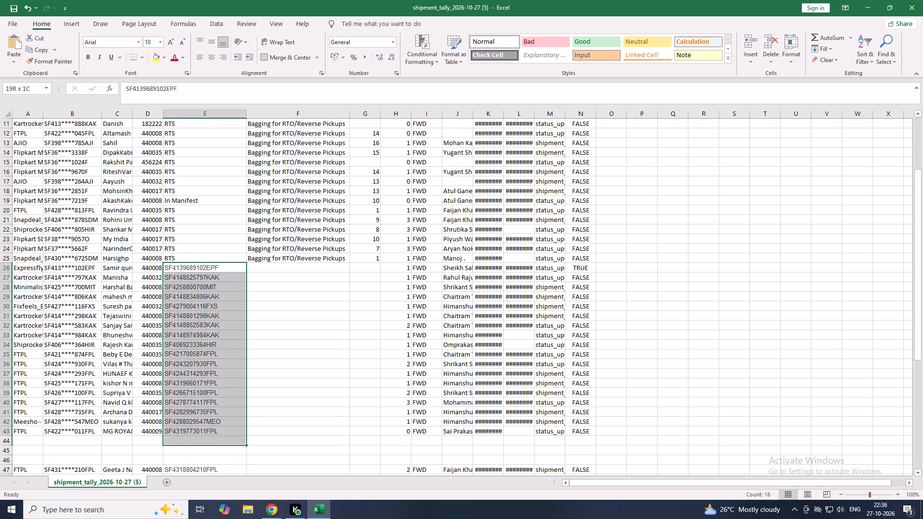
key("ctrl+c")
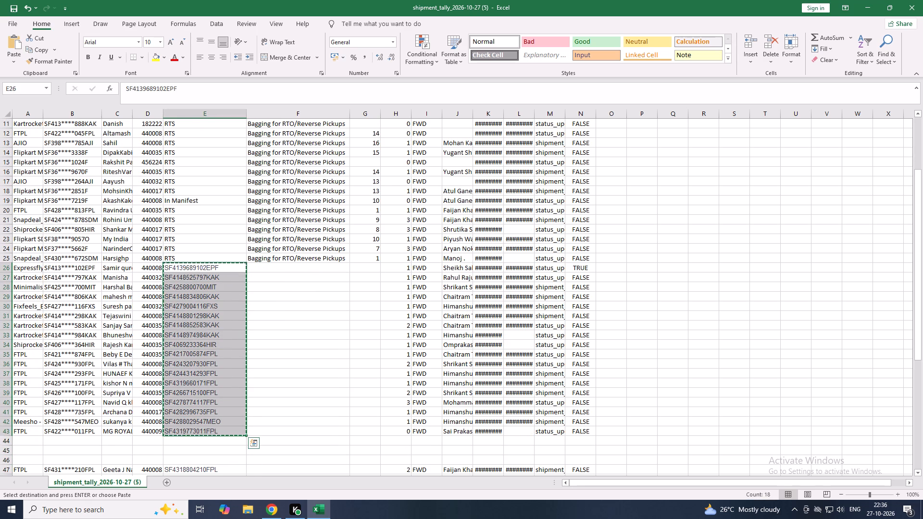
left_click(268, 279)
left_click(266, 292)
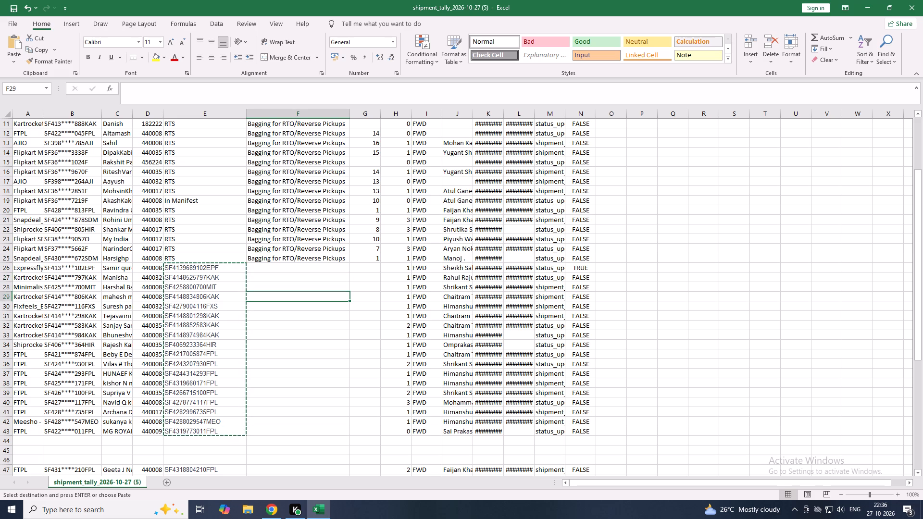
key("ctrl+v")
Copy the two AWBs in cells E47 and E48 into column F, starting at cell F47.
scroll(269, 306, "down", 3)
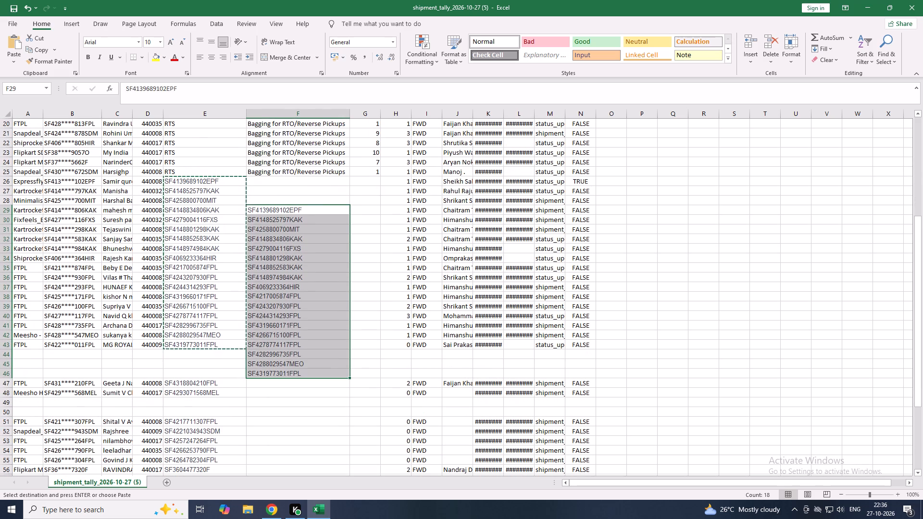
left_click(206, 384)
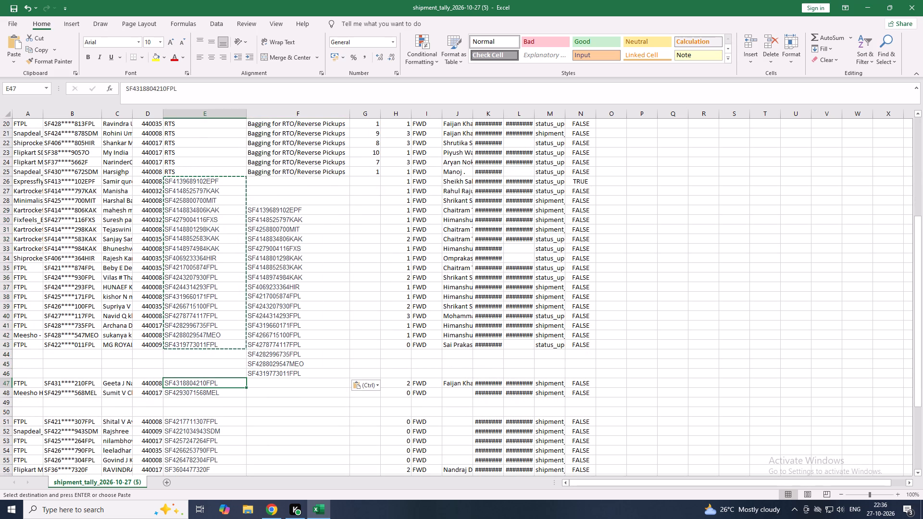
key("shift+Down")
key("ctrl+c")
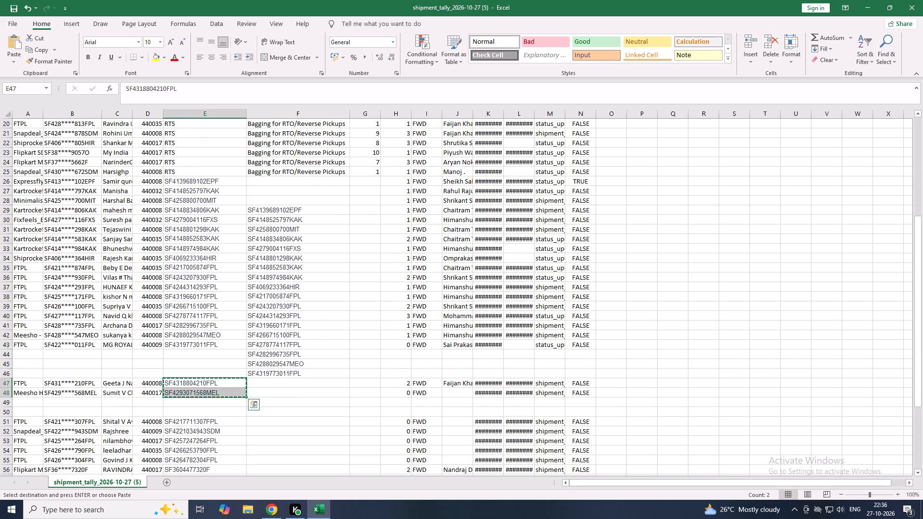
left_click(314, 384)
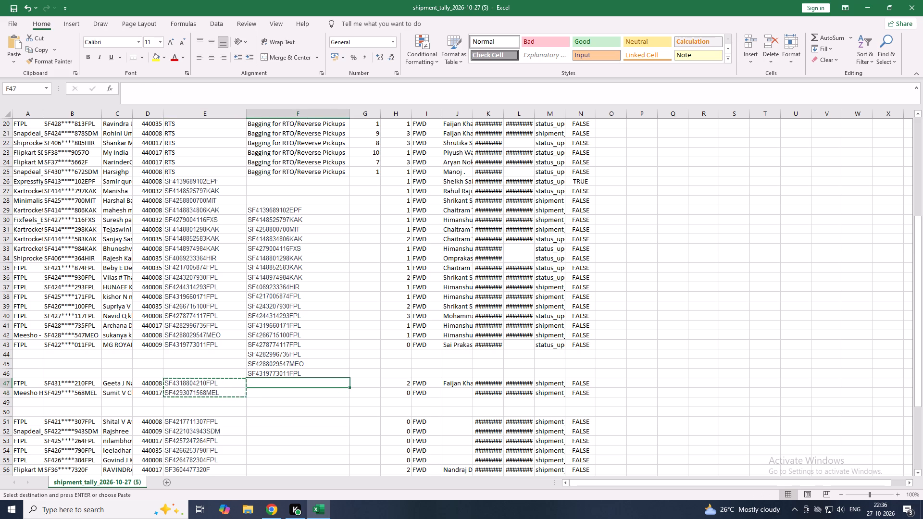
key("ctrl+v")
Copy the full AWBs in cells E51 to E59 into column F, starting at cell F49.
scroll(304, 392, "down", 2)
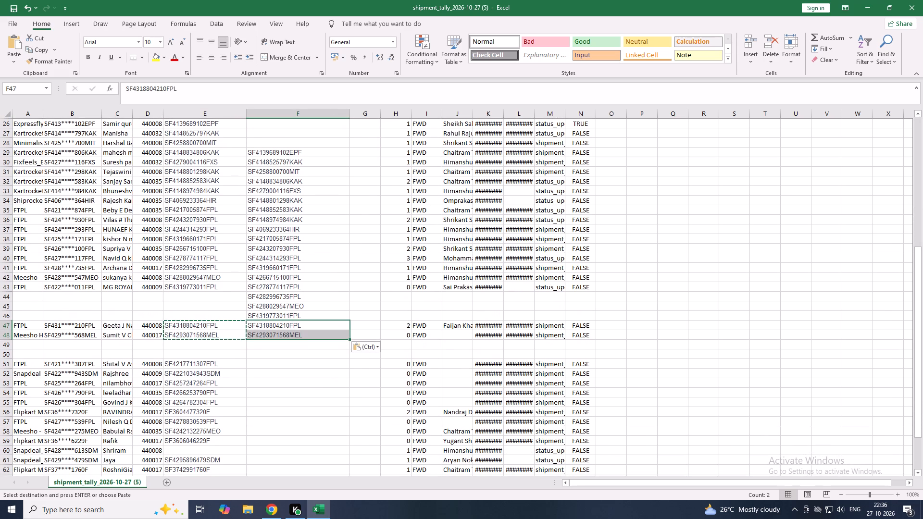
left_click(215, 368)
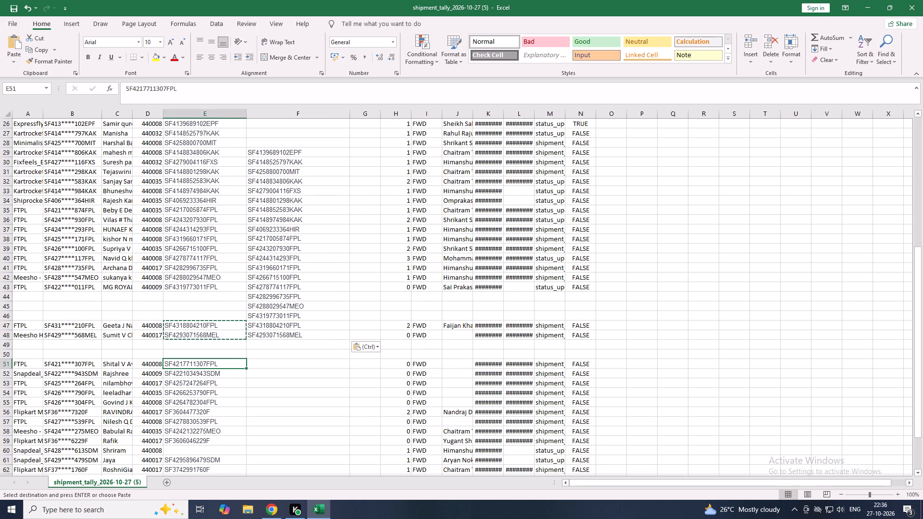
key("shift+Down")
key("shift+Down")
key("shift+Down")
key("shift+Down")
key("shift+Down")
key("shift+Down")
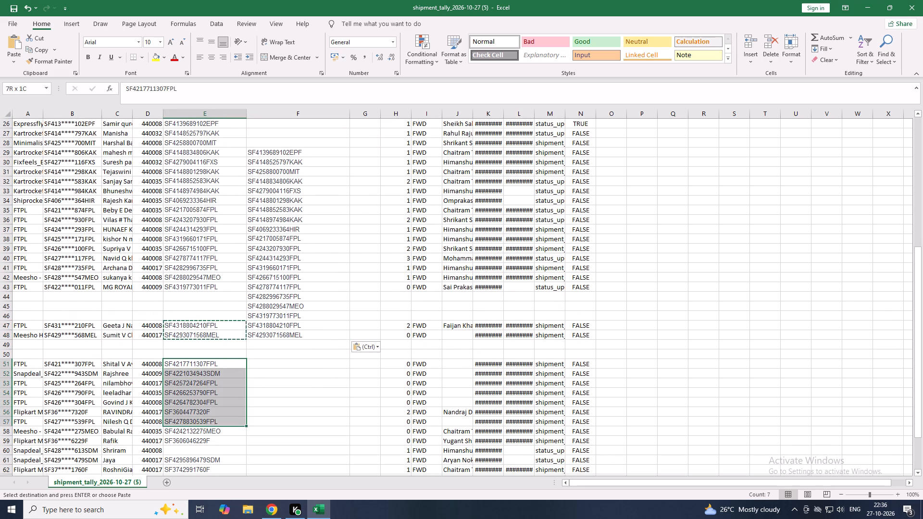
key("shift+Down")
key("shift+Down")
key("ctrl+c")
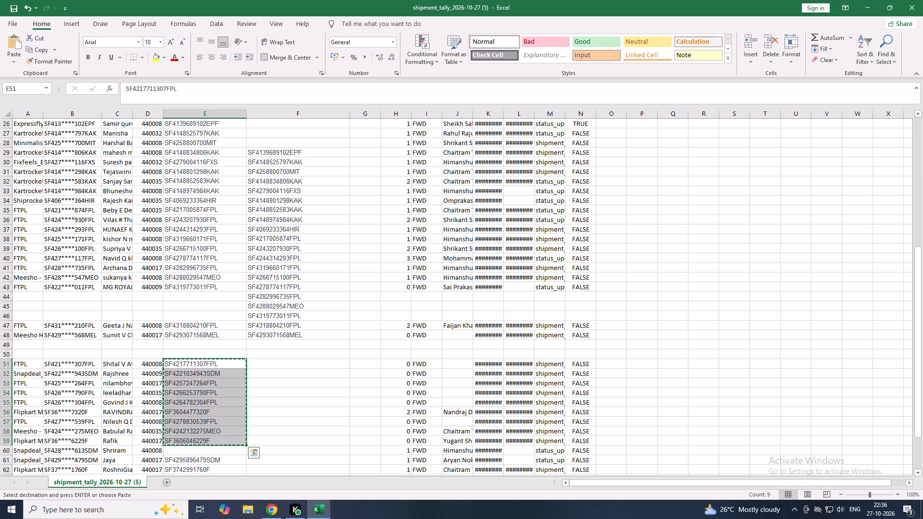
left_click(263, 346)
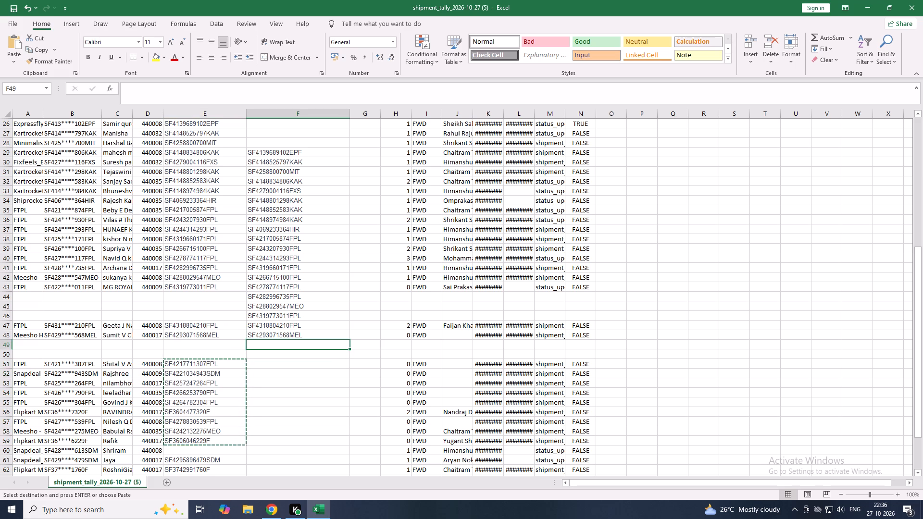
key("ctrl+v")
Copy the full AWBs in cells E61 to E67 into column F, starting at cell F58.
scroll(335, 377, "down", 4)
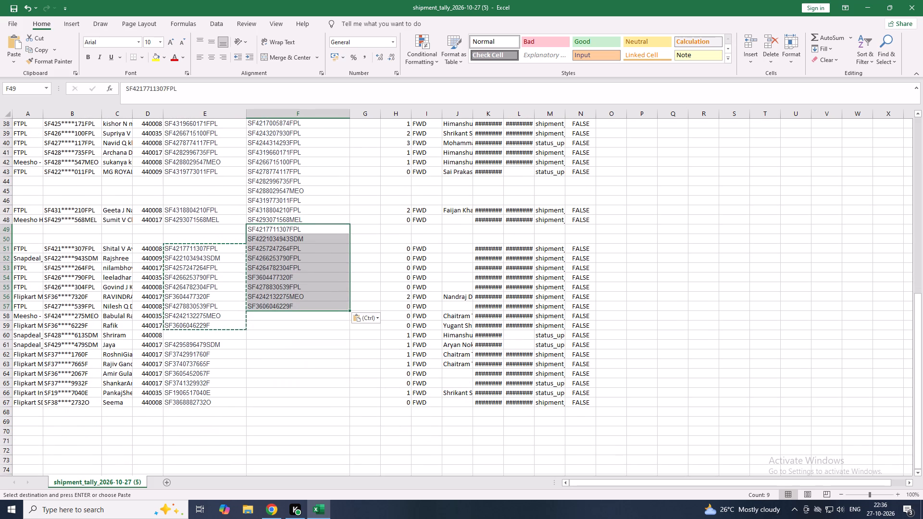
left_click(205, 344)
key("shift+Down")
key("shift+Down")
key("shift+Down")
key("shift+Down")
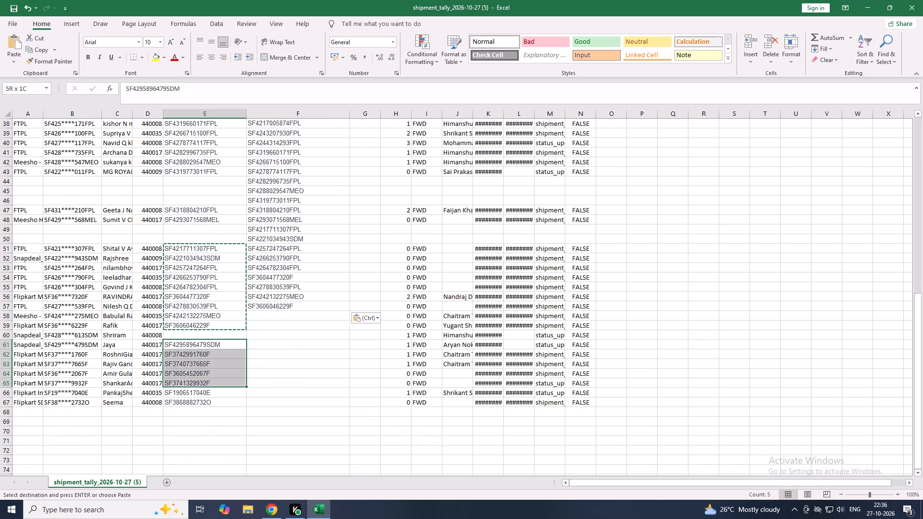
key("shift+Down")
key("shift+Down")
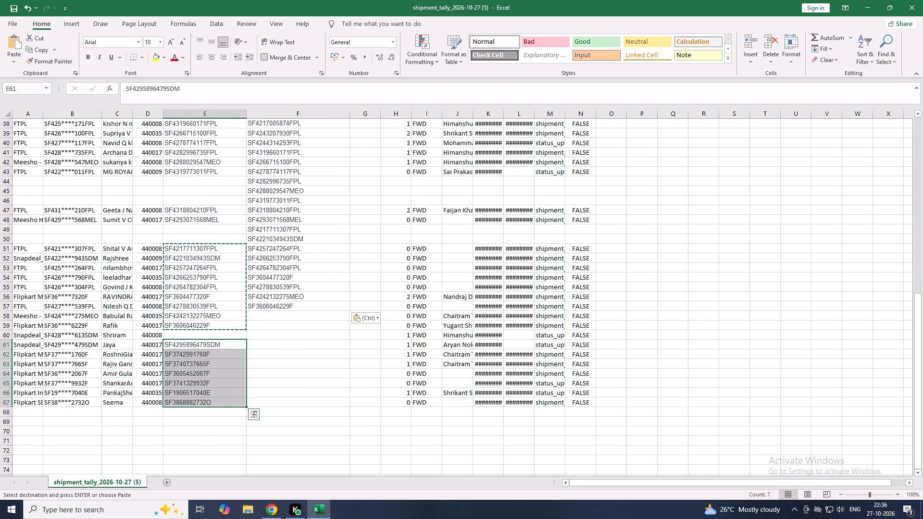
key("ctrl+c")
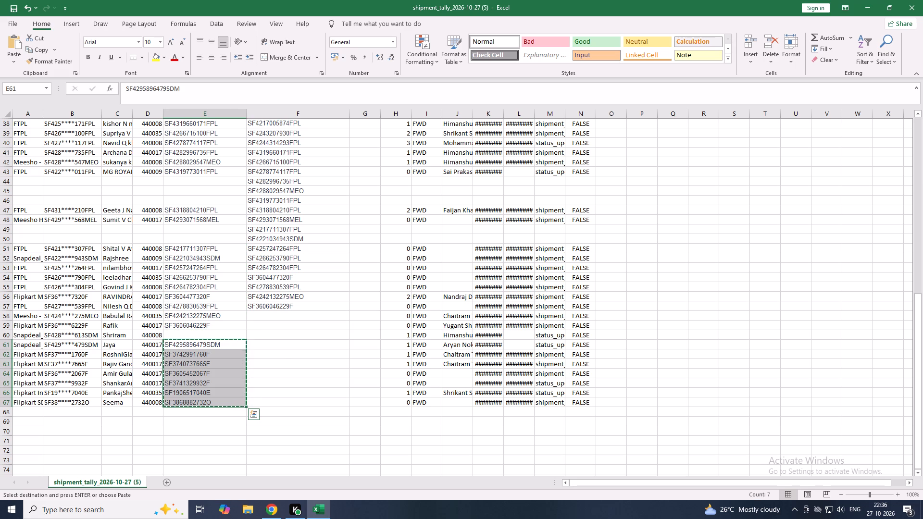
left_click(259, 318)
key("ctrl+v")
left_click(306, 408)
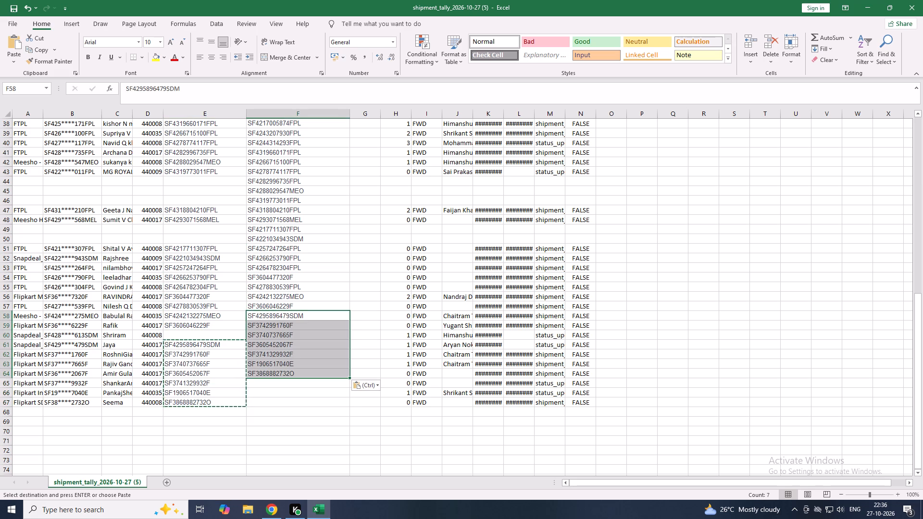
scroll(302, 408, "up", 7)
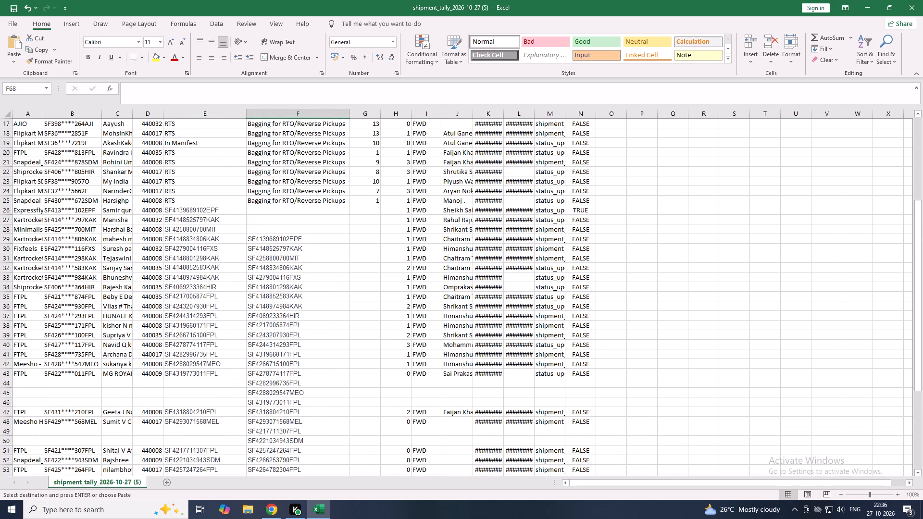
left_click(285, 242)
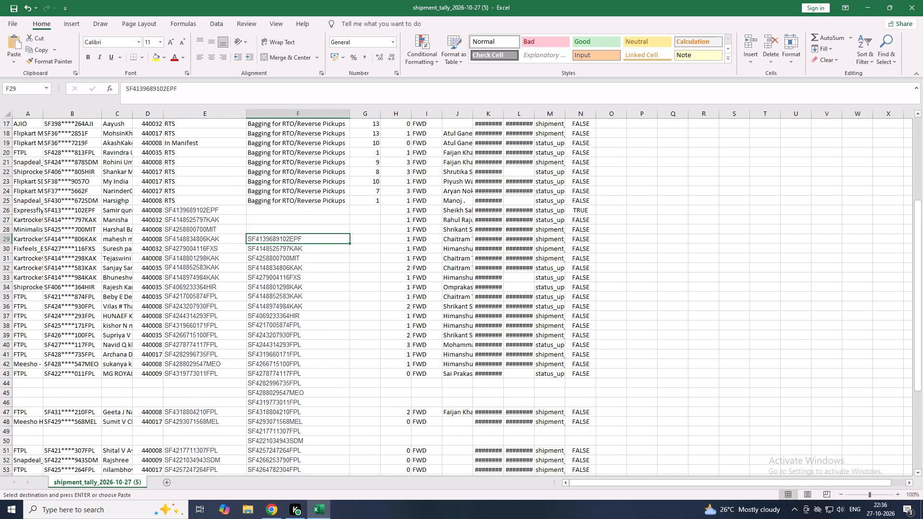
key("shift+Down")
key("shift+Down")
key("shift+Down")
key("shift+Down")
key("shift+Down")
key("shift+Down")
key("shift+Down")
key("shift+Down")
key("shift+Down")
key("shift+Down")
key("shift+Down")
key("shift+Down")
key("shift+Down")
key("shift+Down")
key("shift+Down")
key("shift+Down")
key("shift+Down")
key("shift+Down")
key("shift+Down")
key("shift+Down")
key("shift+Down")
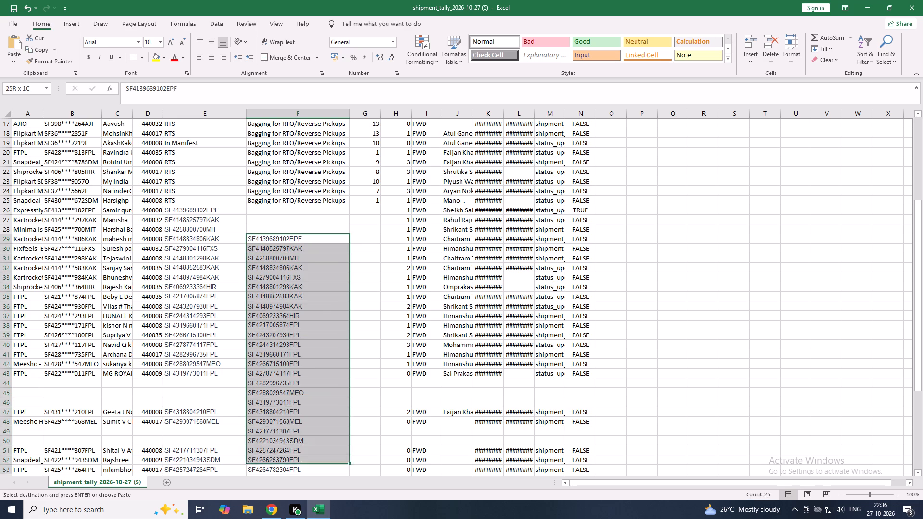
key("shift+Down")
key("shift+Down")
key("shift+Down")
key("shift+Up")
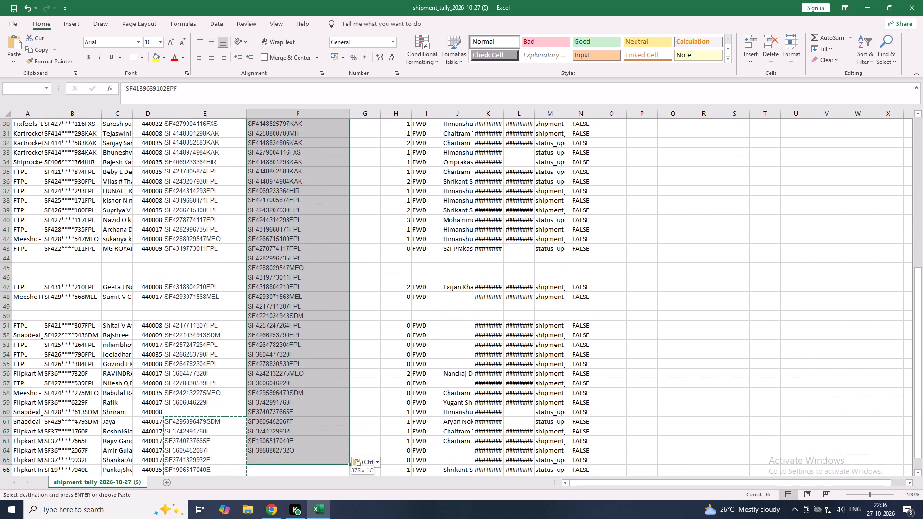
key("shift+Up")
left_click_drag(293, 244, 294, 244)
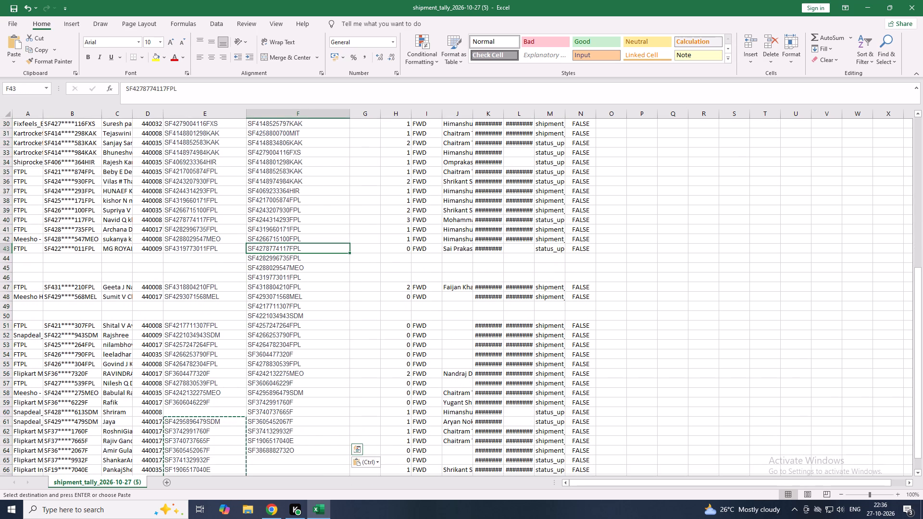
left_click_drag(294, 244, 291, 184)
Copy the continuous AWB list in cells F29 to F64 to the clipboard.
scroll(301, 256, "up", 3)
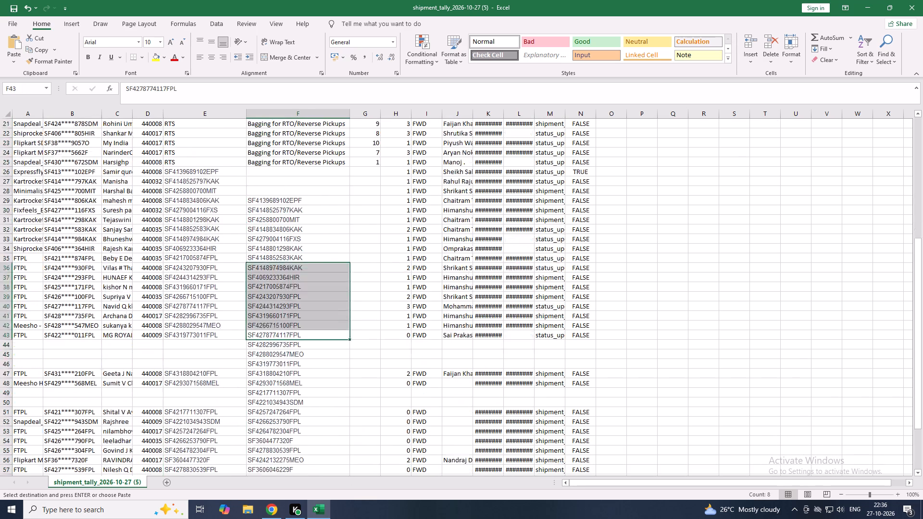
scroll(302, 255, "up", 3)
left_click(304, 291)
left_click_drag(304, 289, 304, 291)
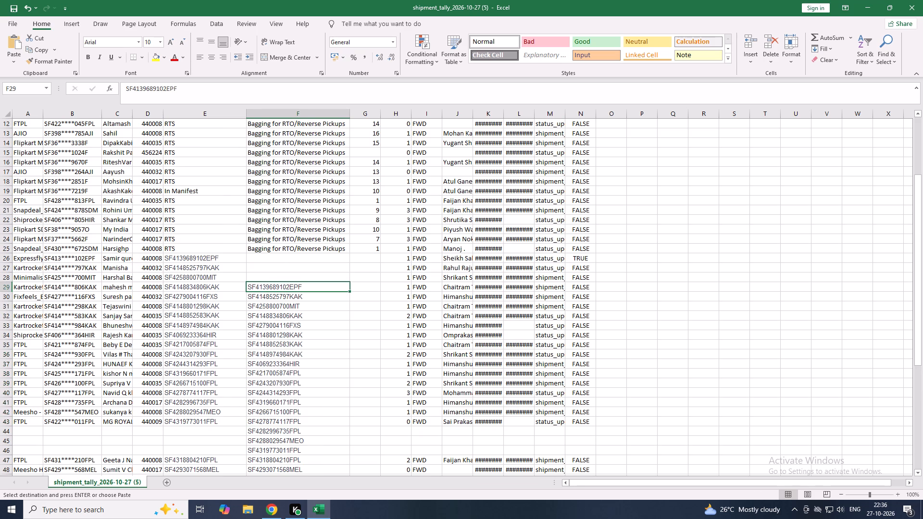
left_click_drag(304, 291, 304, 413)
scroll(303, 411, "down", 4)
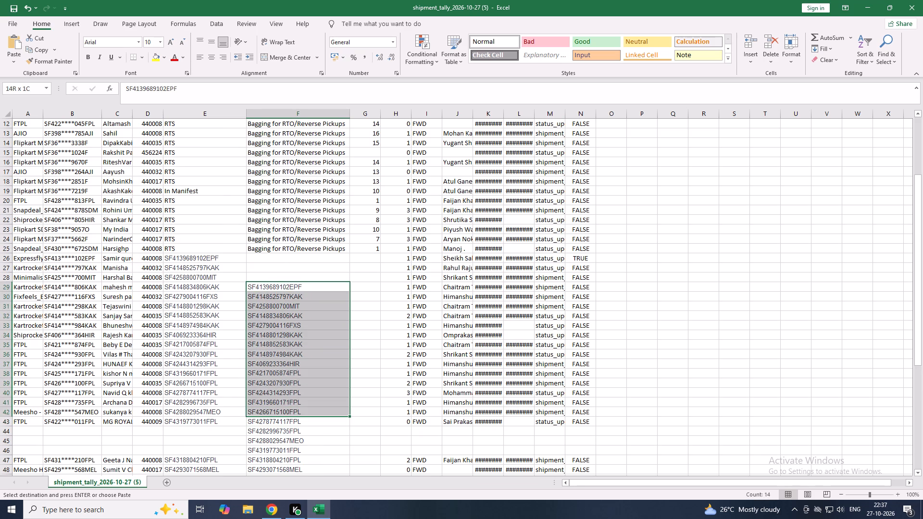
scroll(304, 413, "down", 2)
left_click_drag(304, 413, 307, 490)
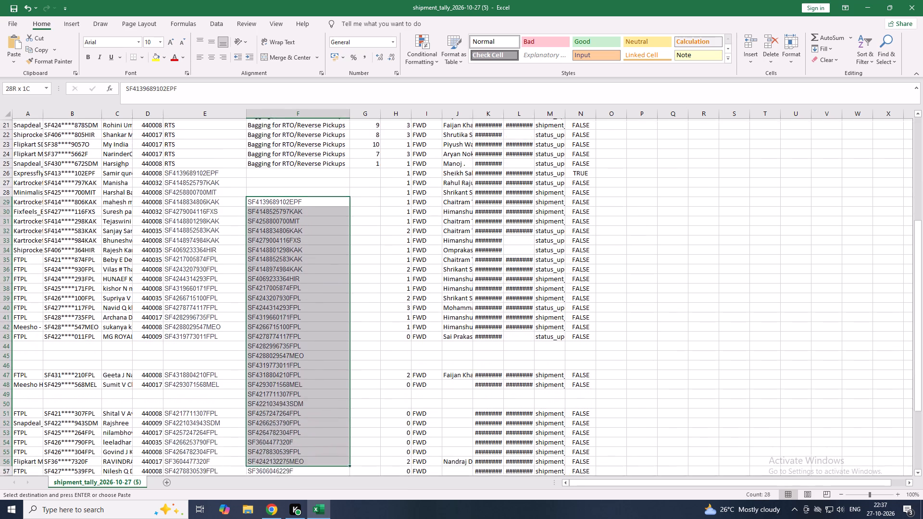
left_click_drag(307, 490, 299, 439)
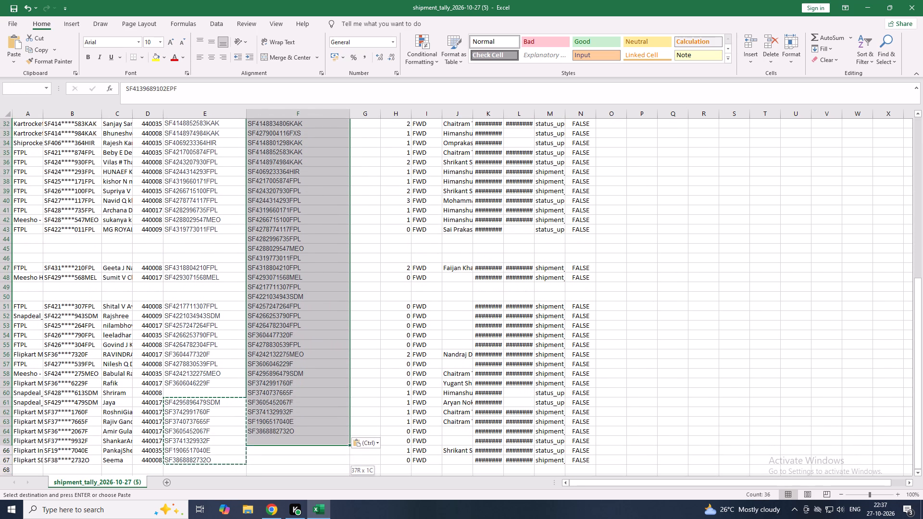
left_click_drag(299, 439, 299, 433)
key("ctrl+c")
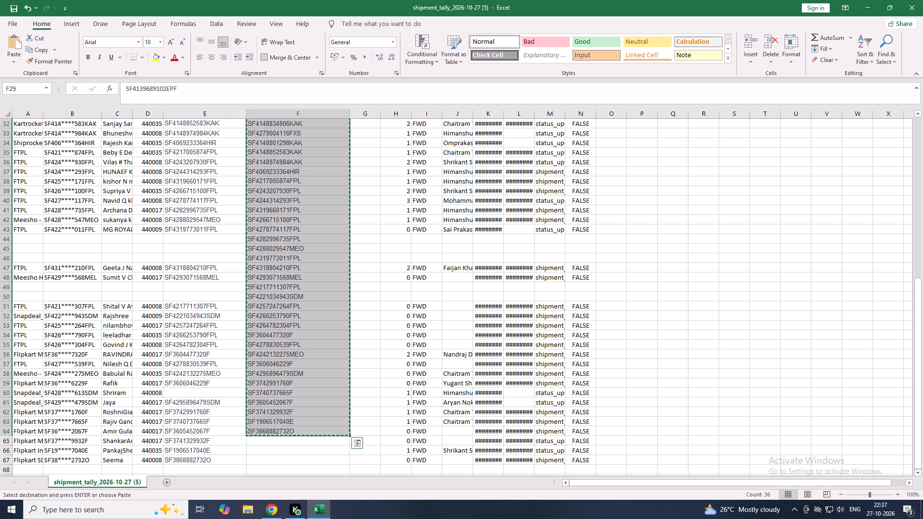
Reselect the AWB list in cells F29 to F64 and copy it to the clipboard again.
scroll(300, 423, "up", 6)
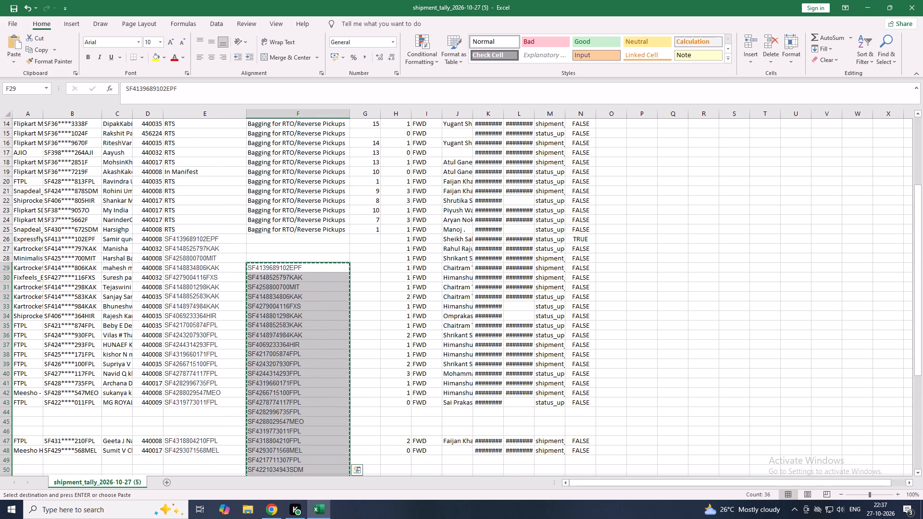
left_click(319, 272)
key("shift+Down")
key("shift+Down")
key("shift+Down")
key("shift+Down")
key("shift+Down")
key("shift+Down")
key("shift+Down")
key("shift+Down")
key("shift+Down")
key("shift+Down")
key("shift+Down")
key("shift+Down")
key("shift+Down")
key("shift+Down")
key("shift+Down")
key("shift+Down")
key("shift+Down")
key("shift+Down")
key("shift+Down")
key("shift+Down")
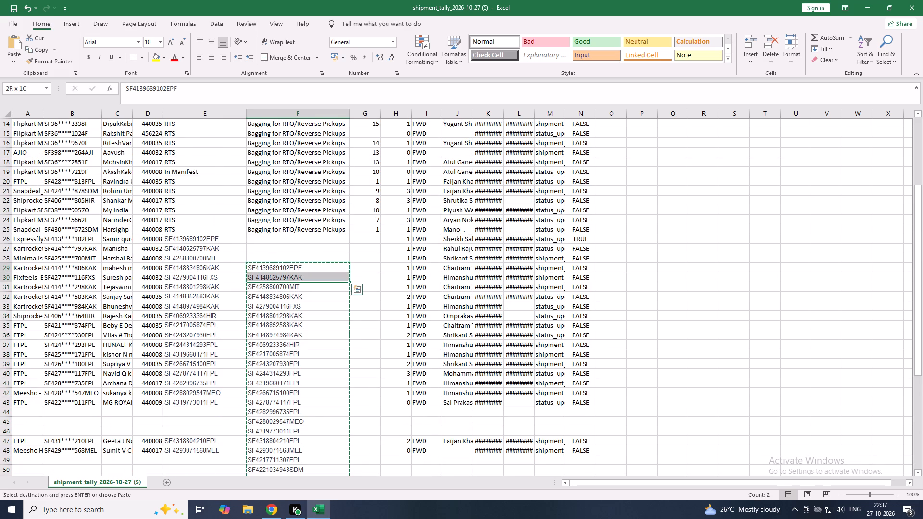
key("shift+Up")
key("shift+Up")
key("shift+Up")
key("shift+Up")
key("shift+Up")
key("shift+Up")
key("shift+Up")
key("shift+Up")
key("shift+Up")
key("shift+Up")
key("shift+Up")
key("shift+Up")
key("shift+Up")
key("shift+Up")
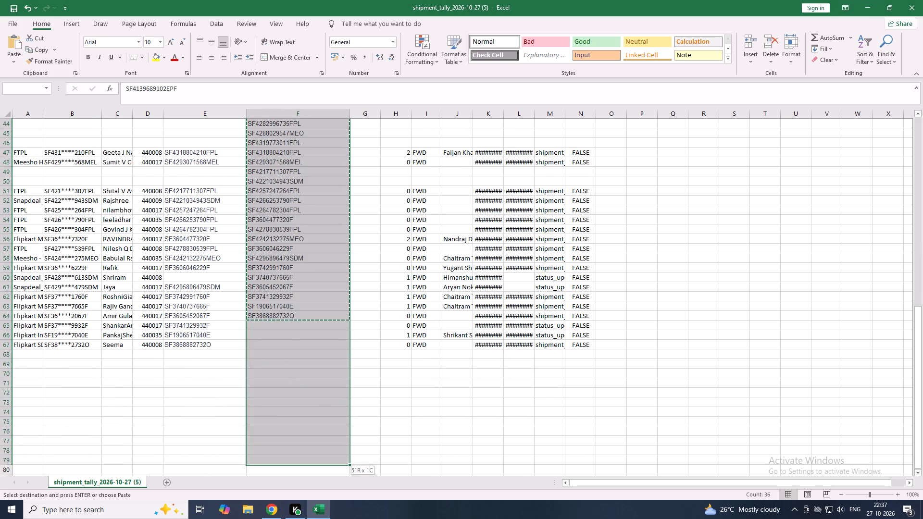
key("shift+Up")
key("shift+Up")
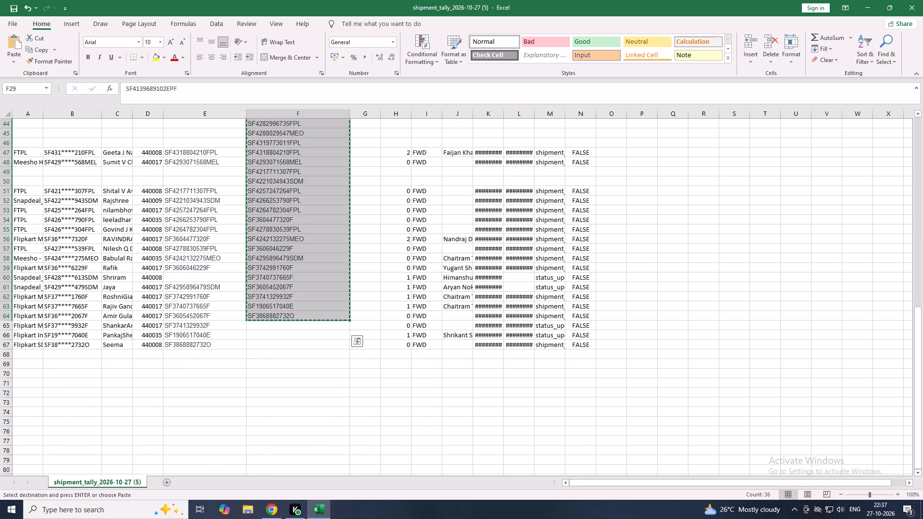
key("ctrl+c")
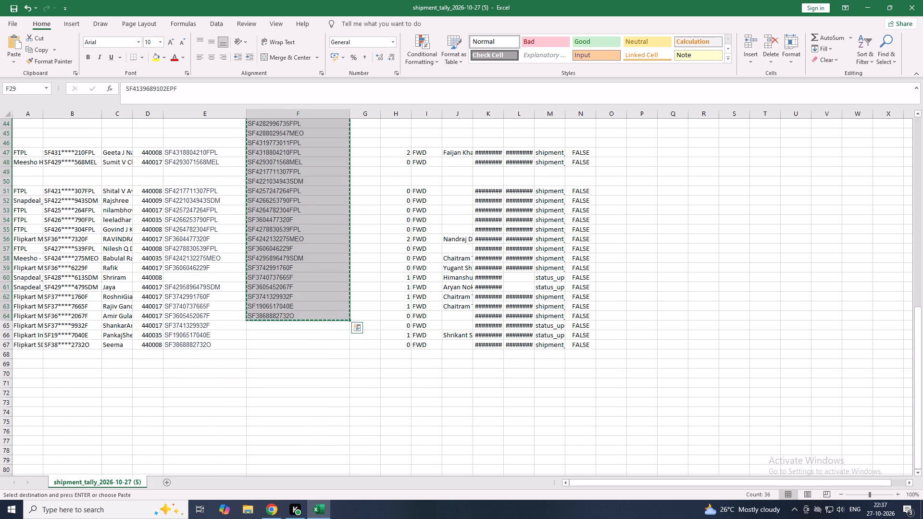
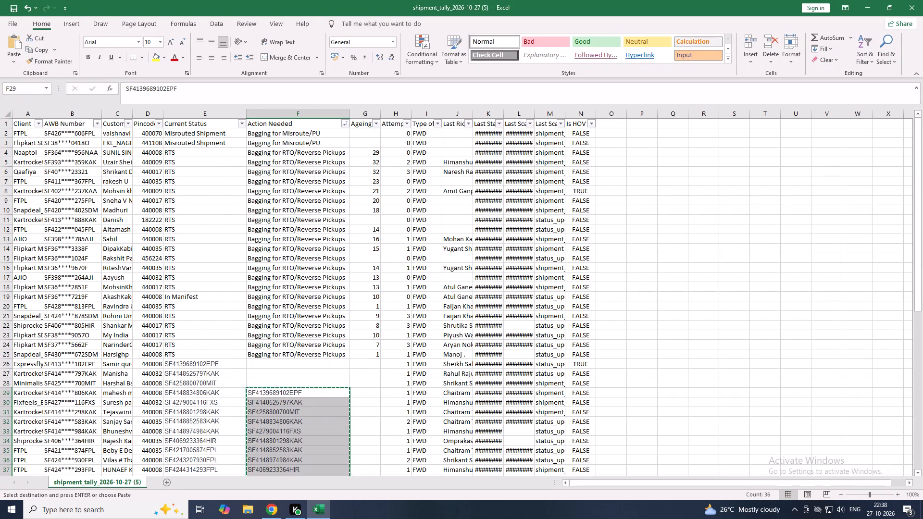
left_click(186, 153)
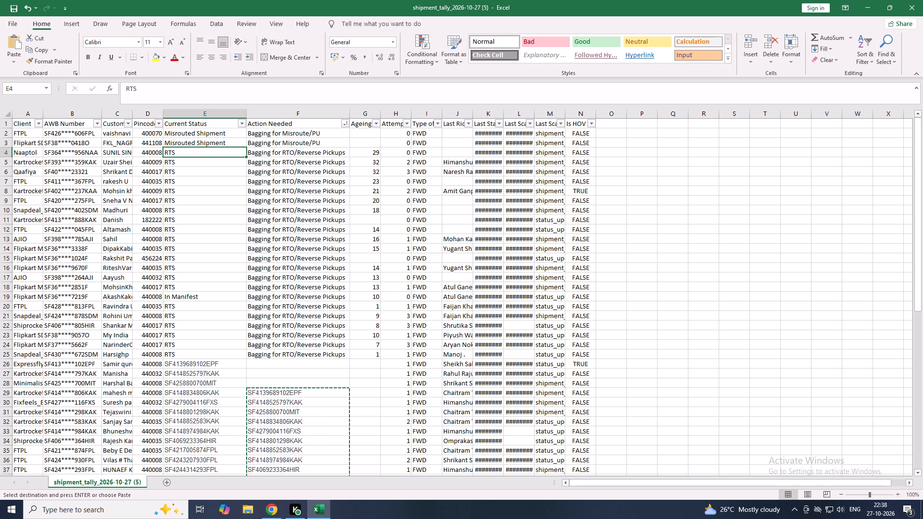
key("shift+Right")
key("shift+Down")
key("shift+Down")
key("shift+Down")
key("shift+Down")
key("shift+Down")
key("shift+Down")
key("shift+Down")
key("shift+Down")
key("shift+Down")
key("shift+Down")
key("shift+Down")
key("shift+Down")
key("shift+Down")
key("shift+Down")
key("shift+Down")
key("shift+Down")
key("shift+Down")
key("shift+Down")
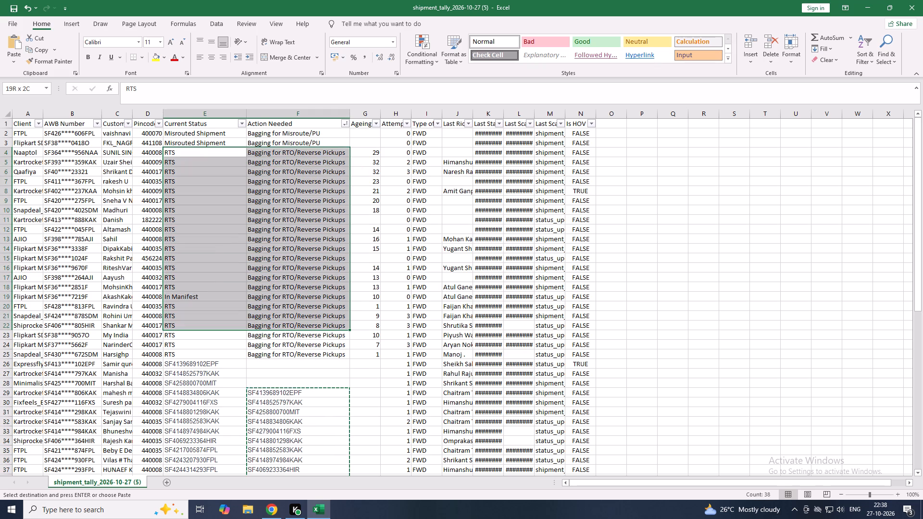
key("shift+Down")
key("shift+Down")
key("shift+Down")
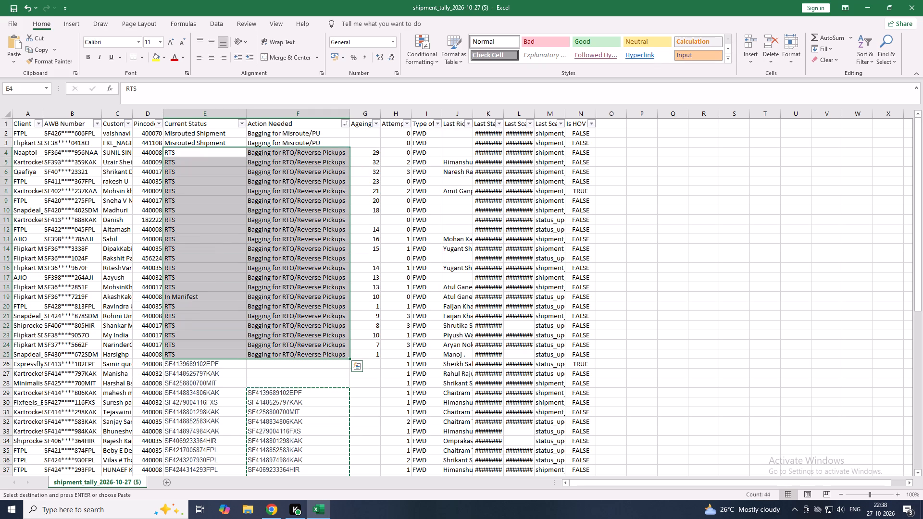
Clear the contents of row 19, the shipment with the In Manifest status.
left_click(7, 299)
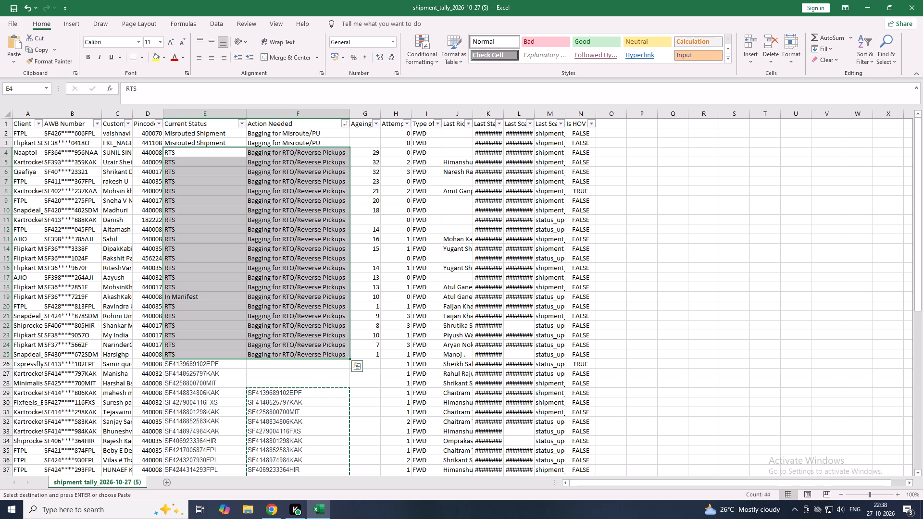
left_click(6, 299)
left_click(6, 299)
left_click(5, 299)
left_click(5, 298)
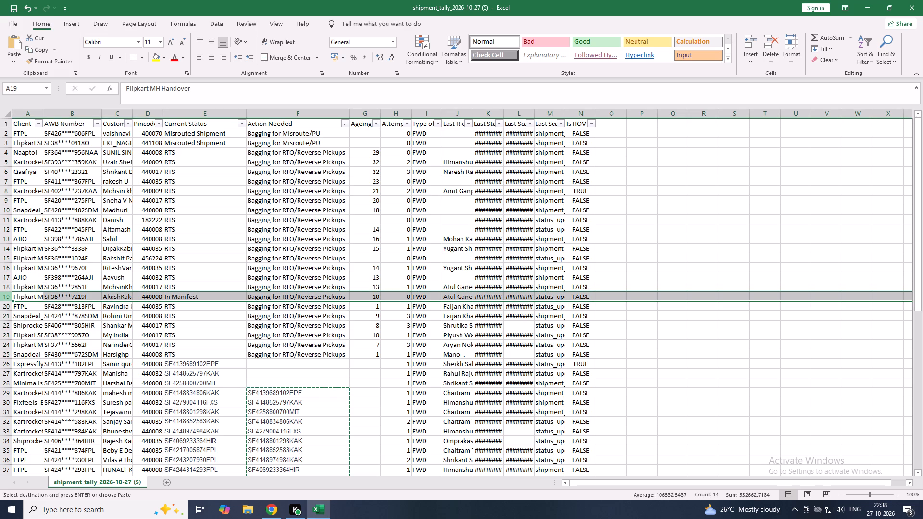
key("Delete")
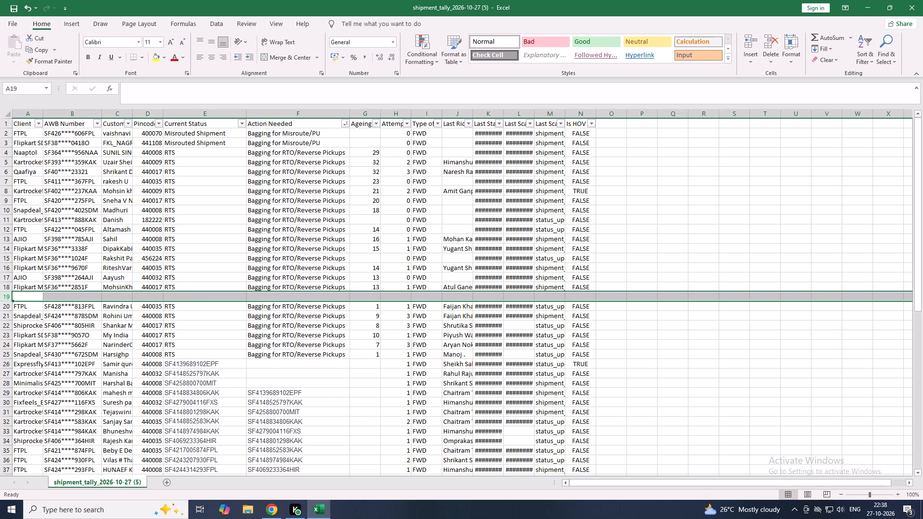
Clear the Current Status and Action Needed entries in cells E4 to F25.
left_click(255, 158)
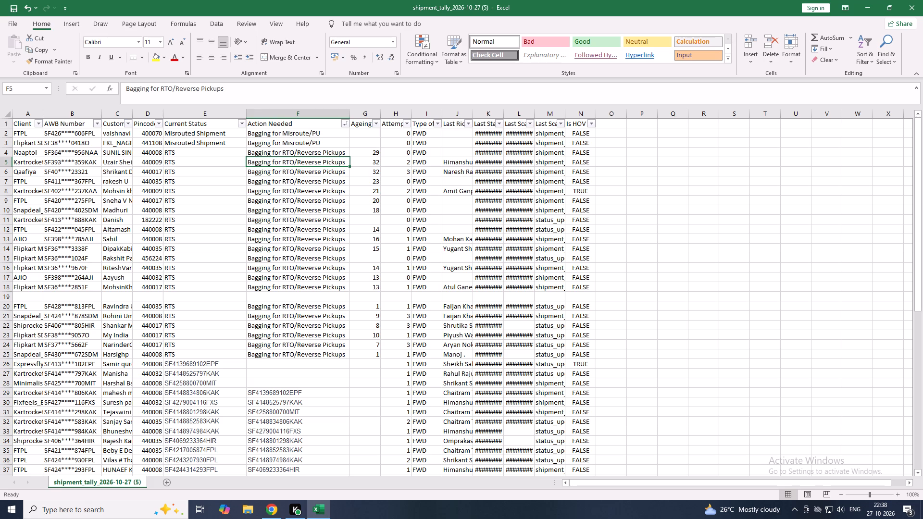
left_click(216, 152)
key("shift+Right")
key("shift+Down")
key("shift+Down")
key("shift+Down")
key("shift+Down")
key("shift+Down")
key("shift+Down")
key("shift+Down")
key("shift+Down")
key("shift+Down")
key("shift+Down")
key("shift+Down")
key("shift+Down")
key("shift+Down")
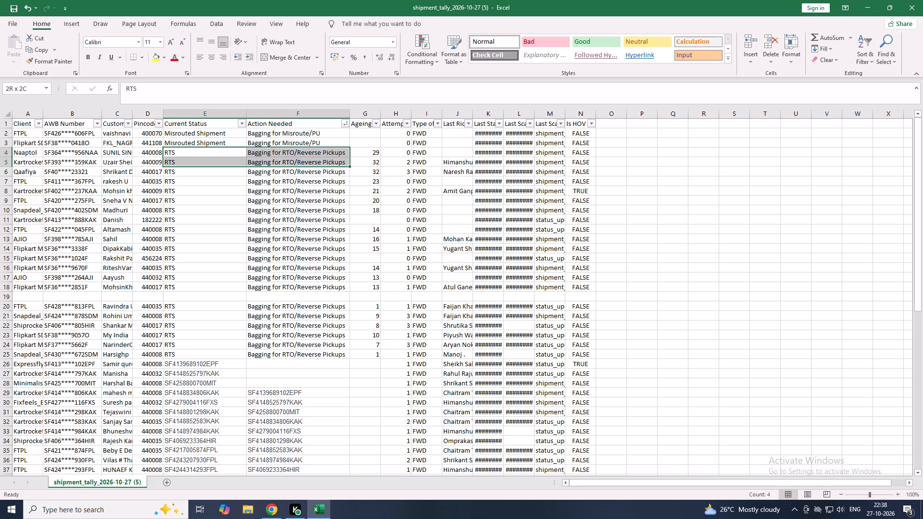
key("shift+Down")
key("shift+Down")
key("shift+Down")
key("shift+Down")
key("shift+Down")
key("shift+Down")
key("shift+Down")
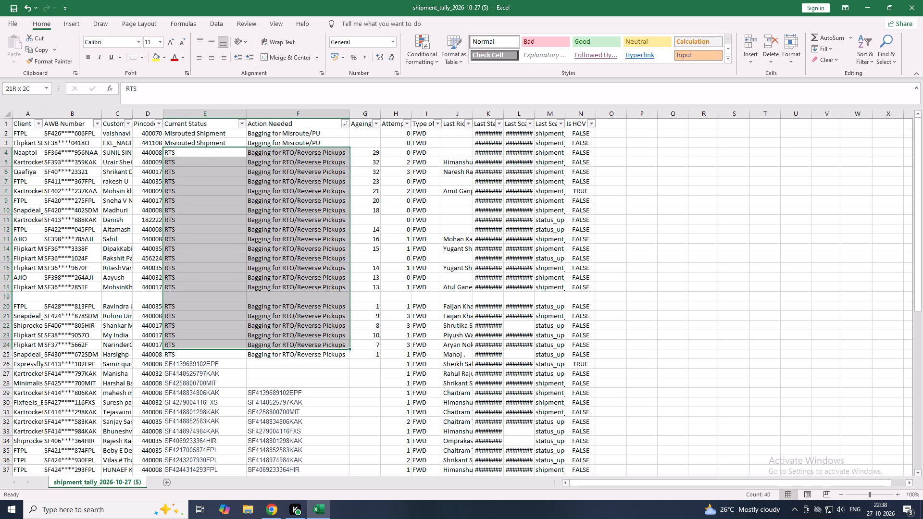
key("shift+Down")
key("Delete")
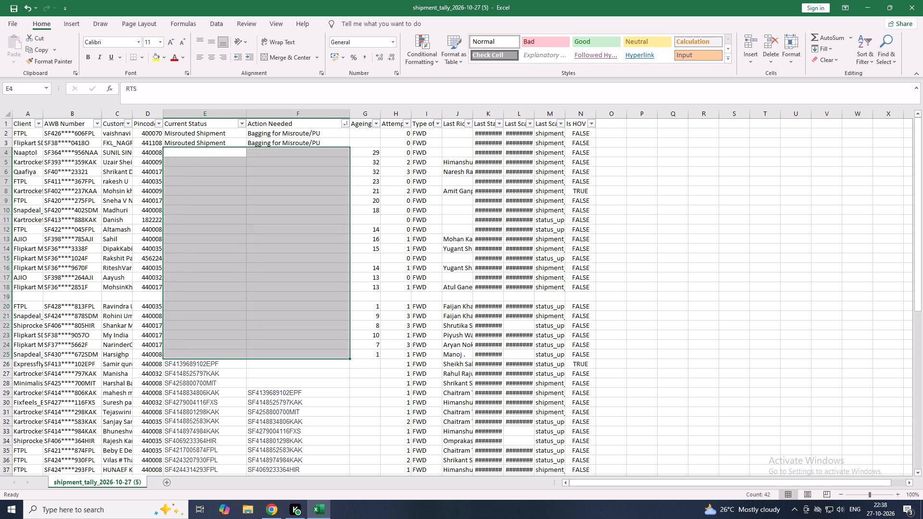
Copy the ending 956NAA of the masked AWB in cell B4 and switch to Chrome.
left_click(82, 151)
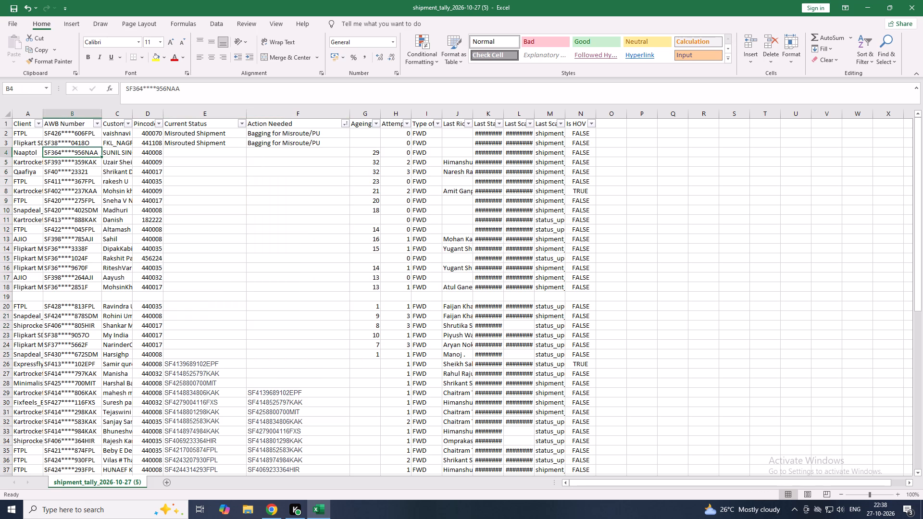
triple_click(82, 155)
left_click(81, 155)
left_click(81, 156)
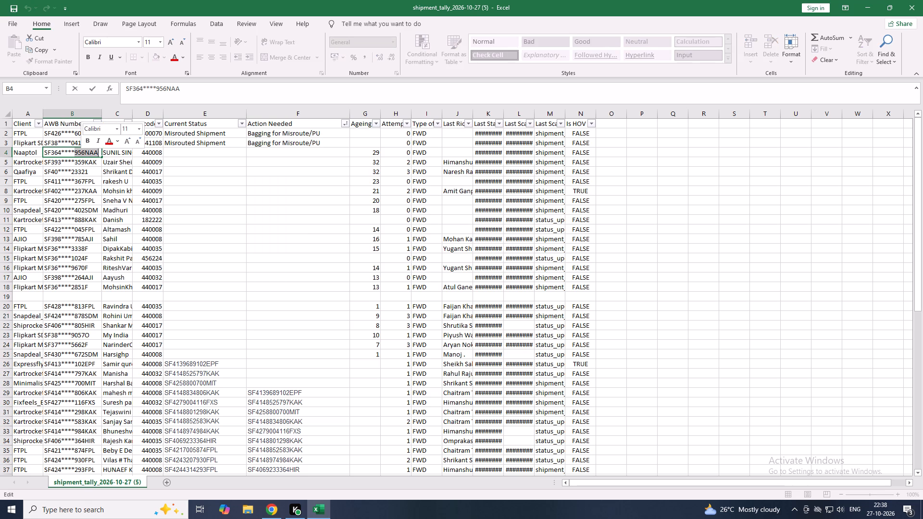
key("ctrl+c")
key("alt+Tab")
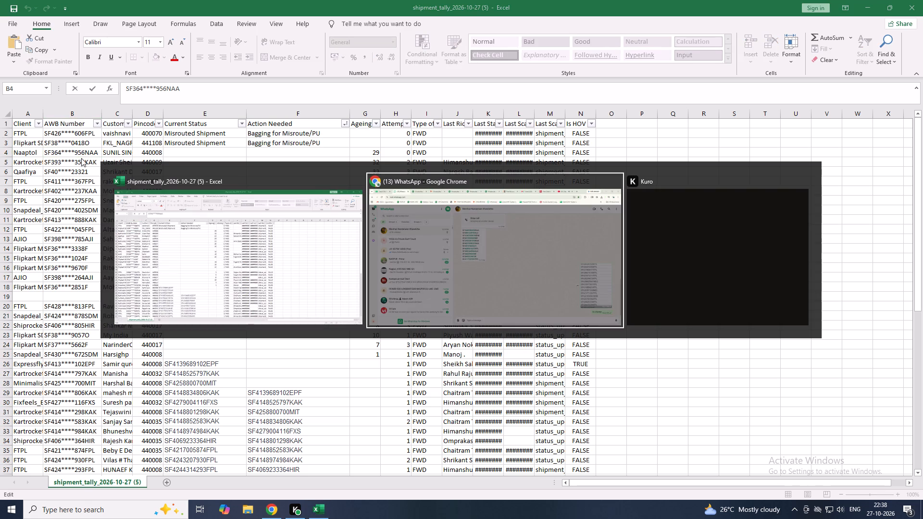